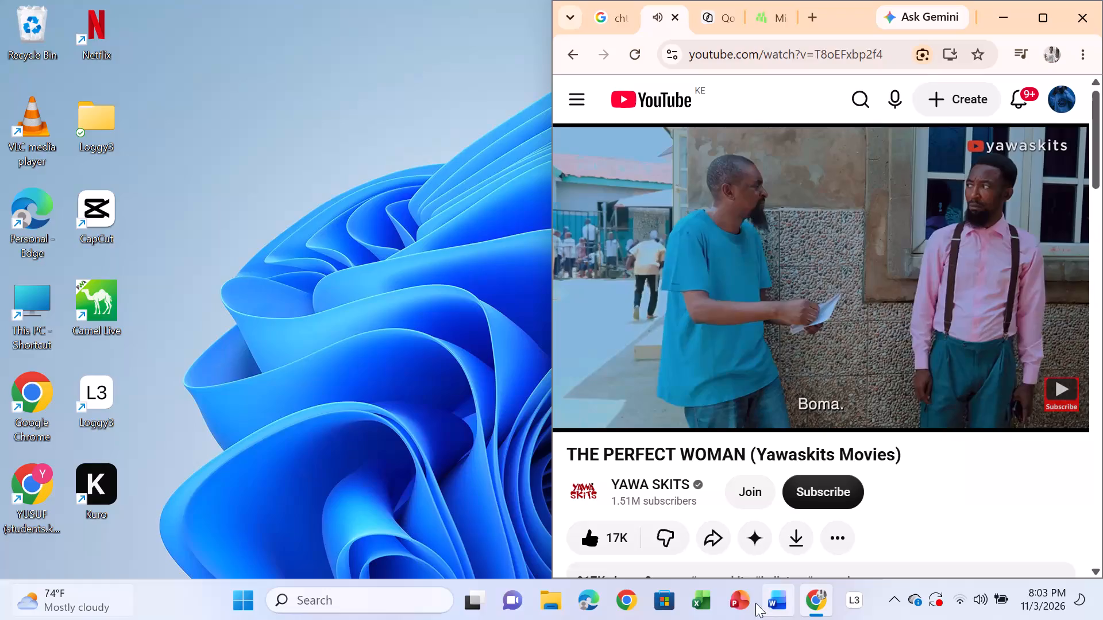
Launch the Kuro application from its desktop shortcut.
double_click(79, 497)
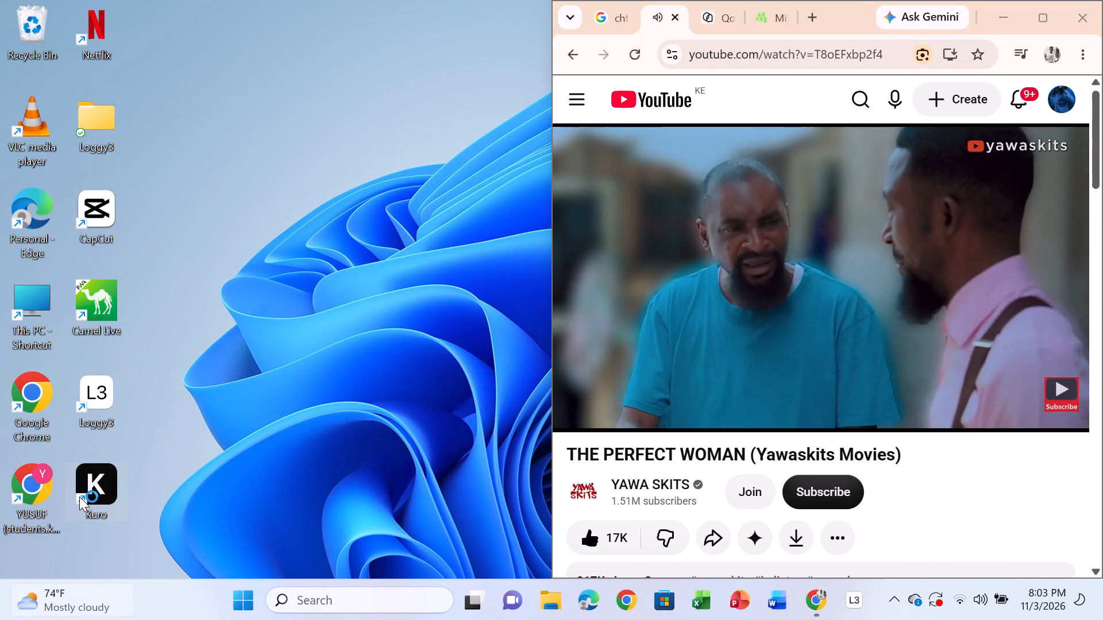
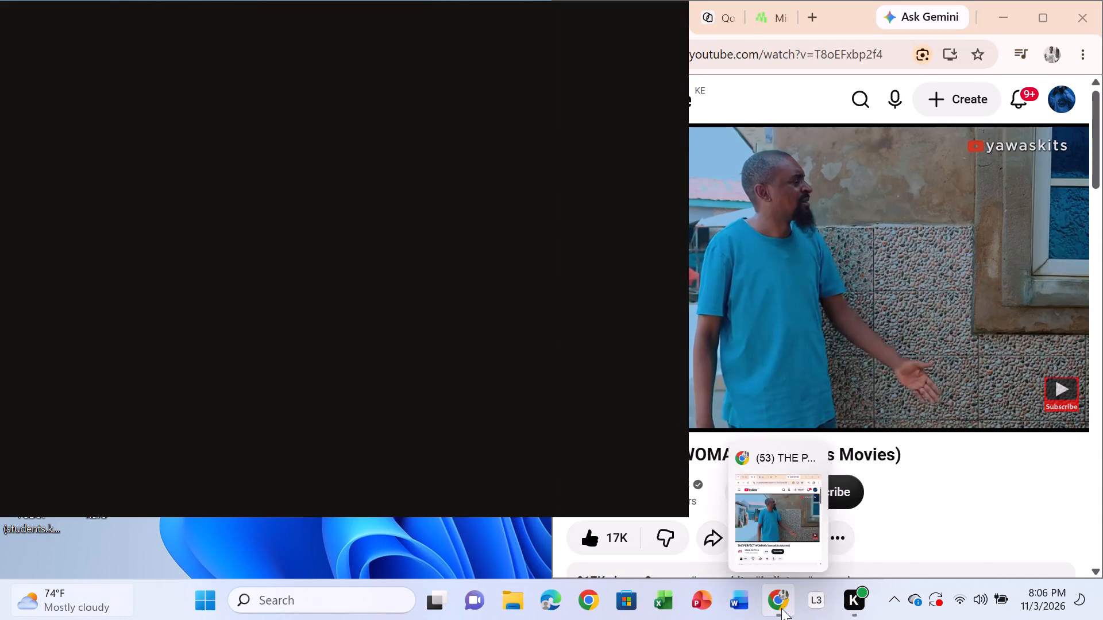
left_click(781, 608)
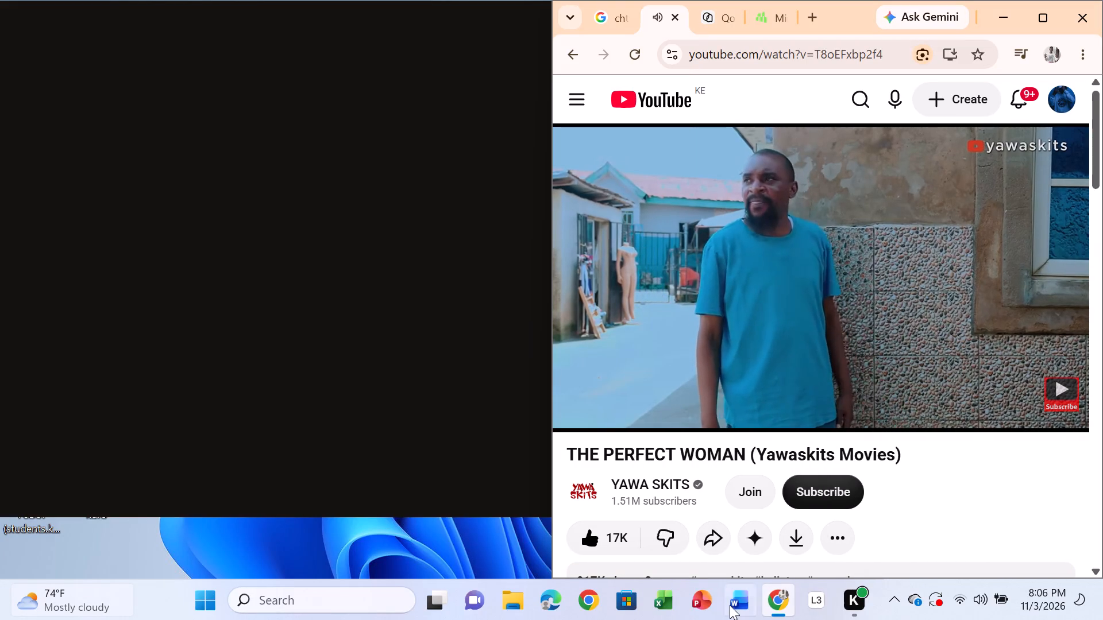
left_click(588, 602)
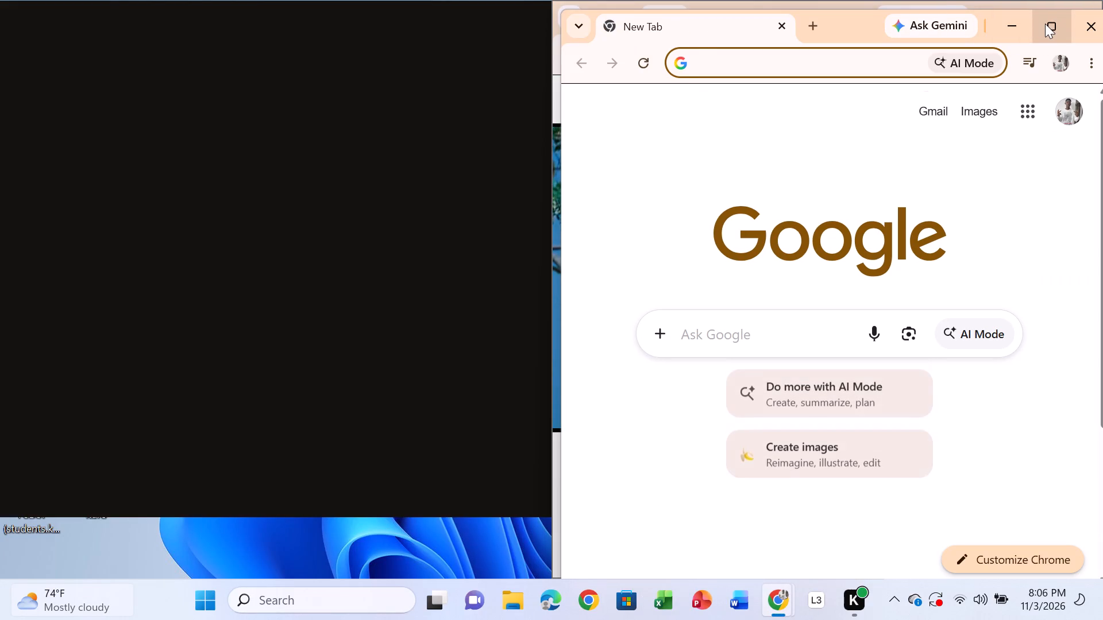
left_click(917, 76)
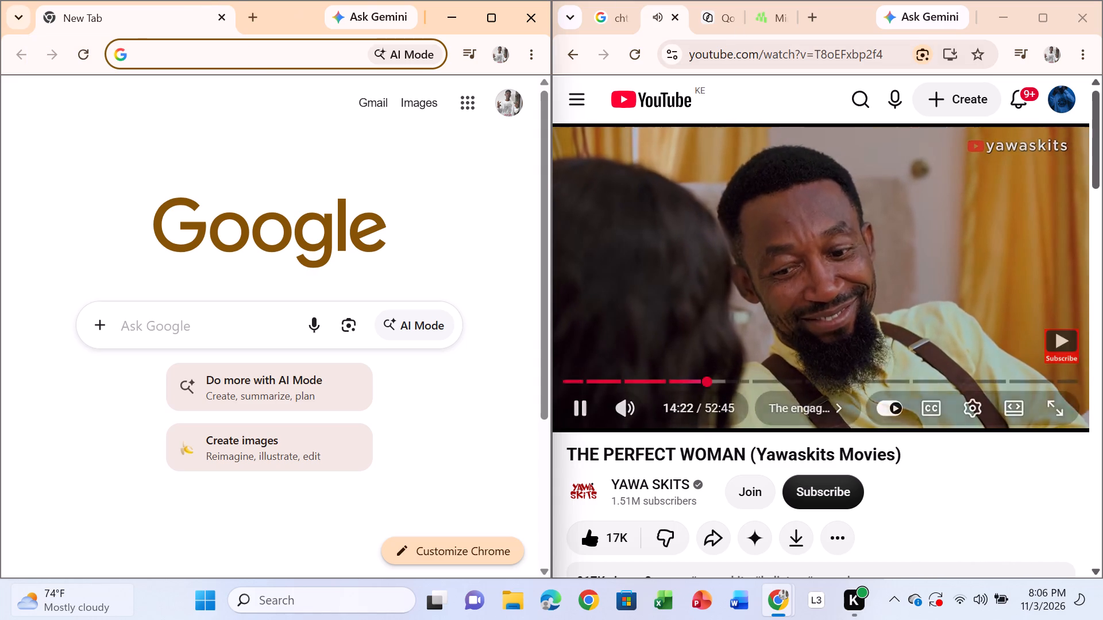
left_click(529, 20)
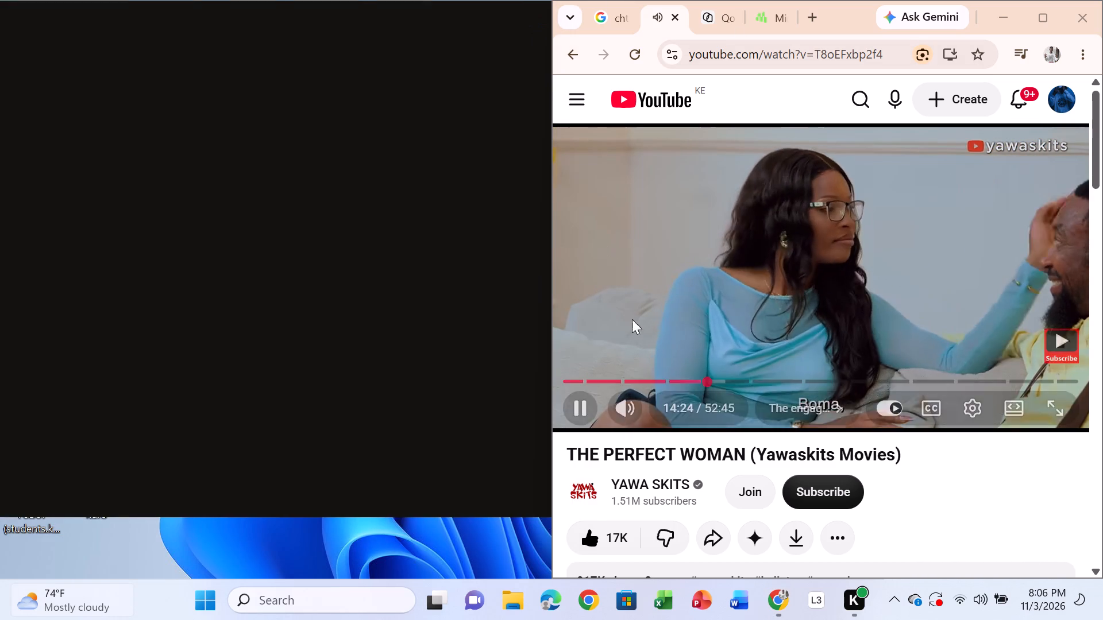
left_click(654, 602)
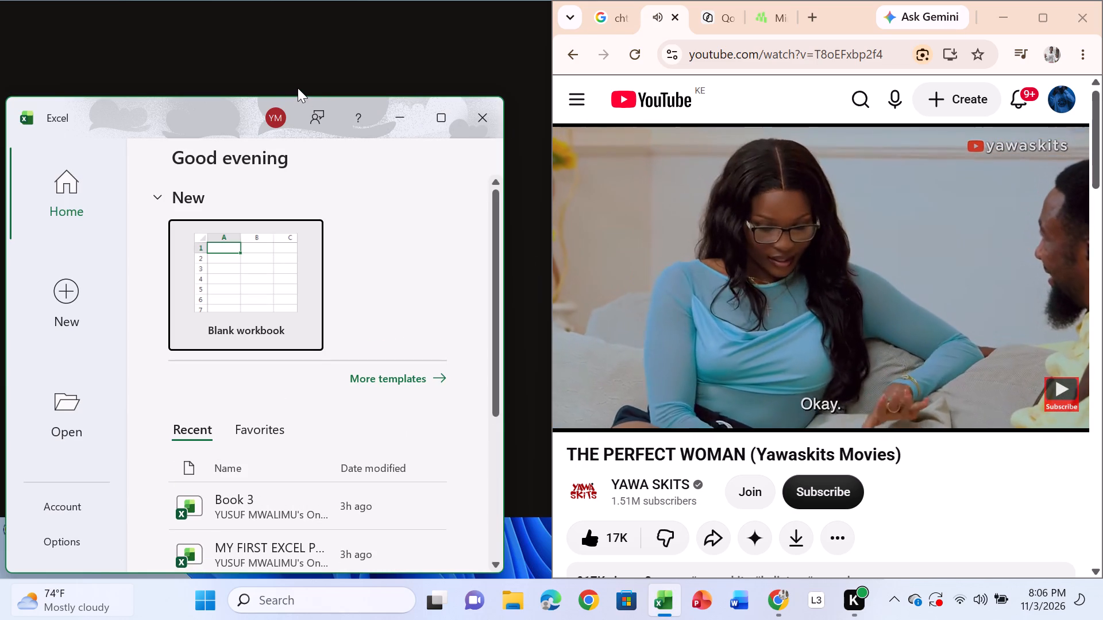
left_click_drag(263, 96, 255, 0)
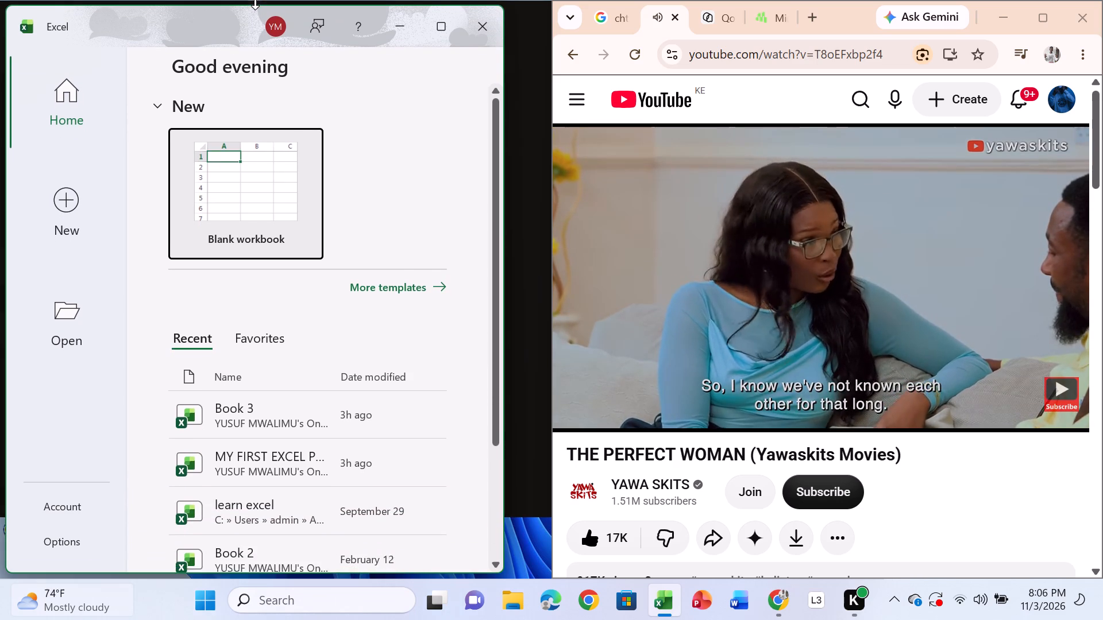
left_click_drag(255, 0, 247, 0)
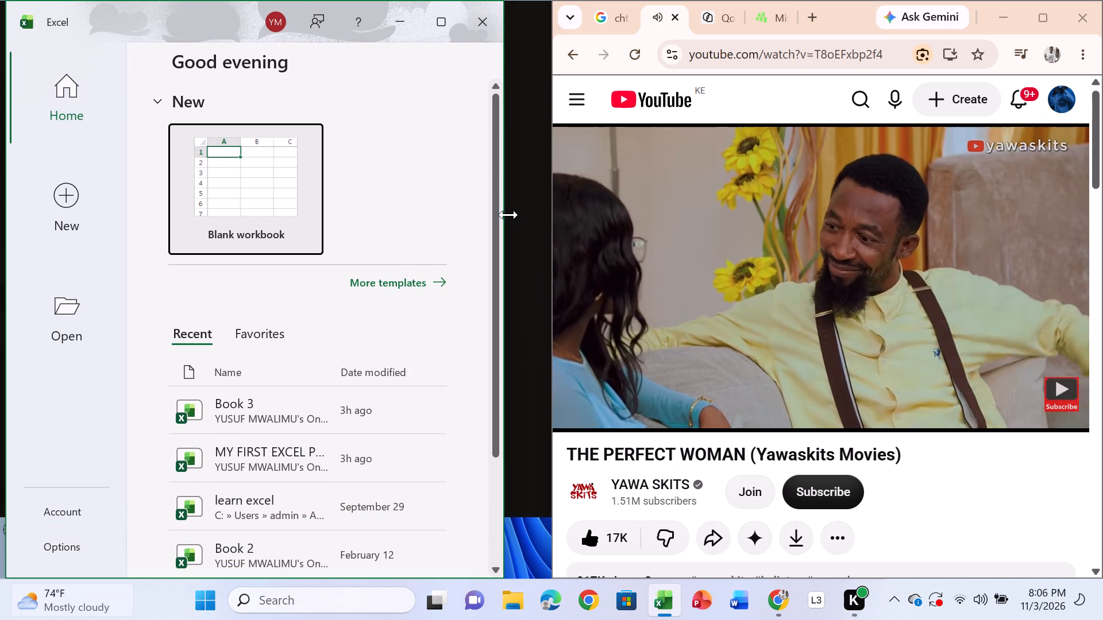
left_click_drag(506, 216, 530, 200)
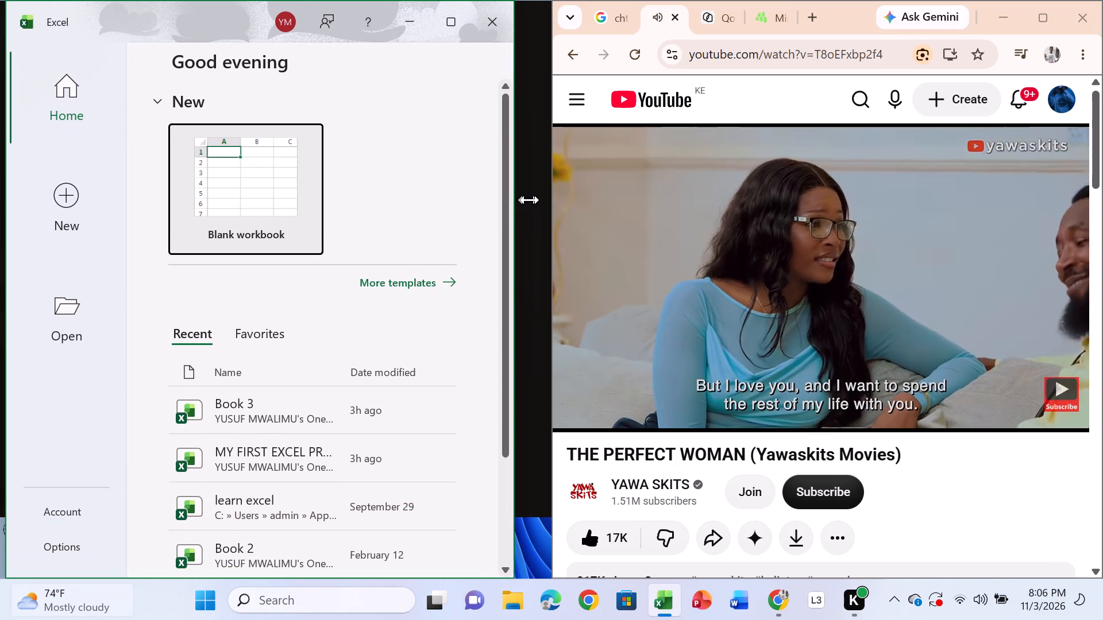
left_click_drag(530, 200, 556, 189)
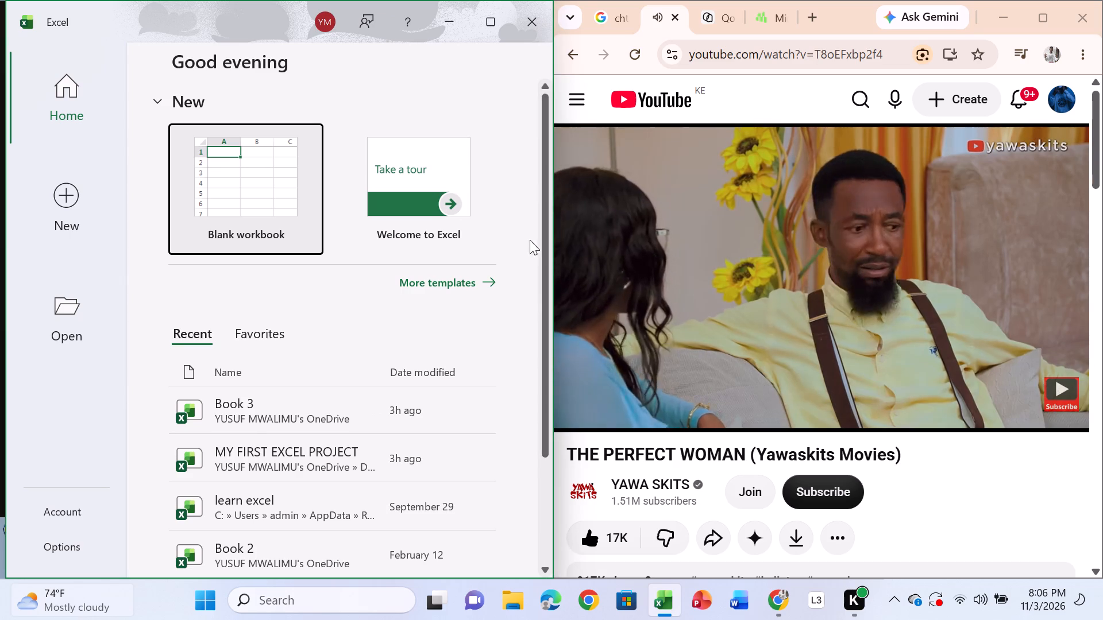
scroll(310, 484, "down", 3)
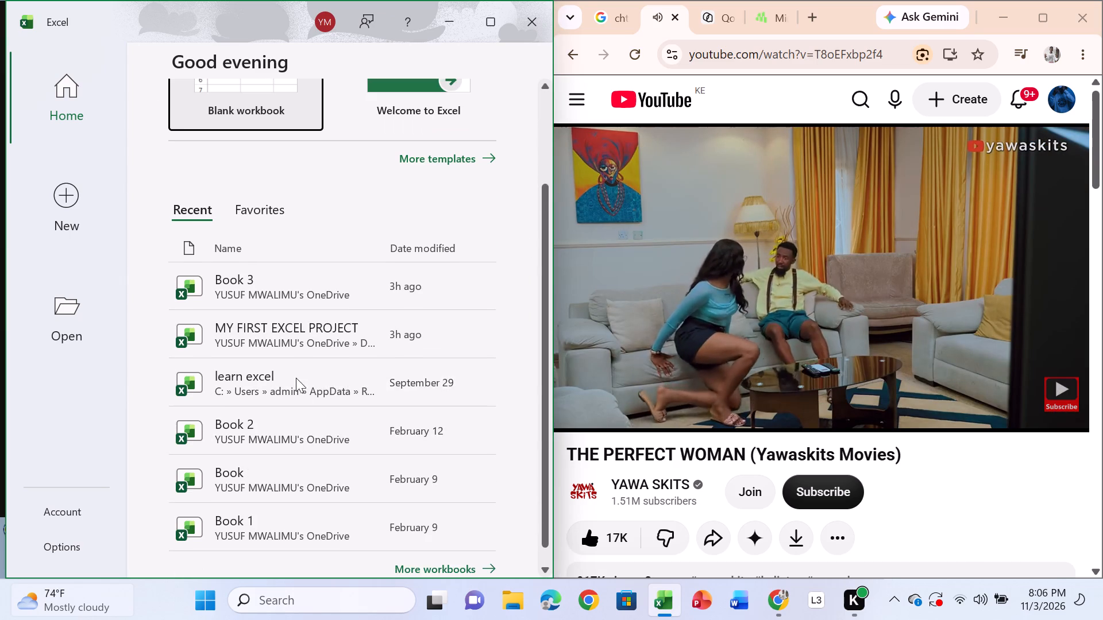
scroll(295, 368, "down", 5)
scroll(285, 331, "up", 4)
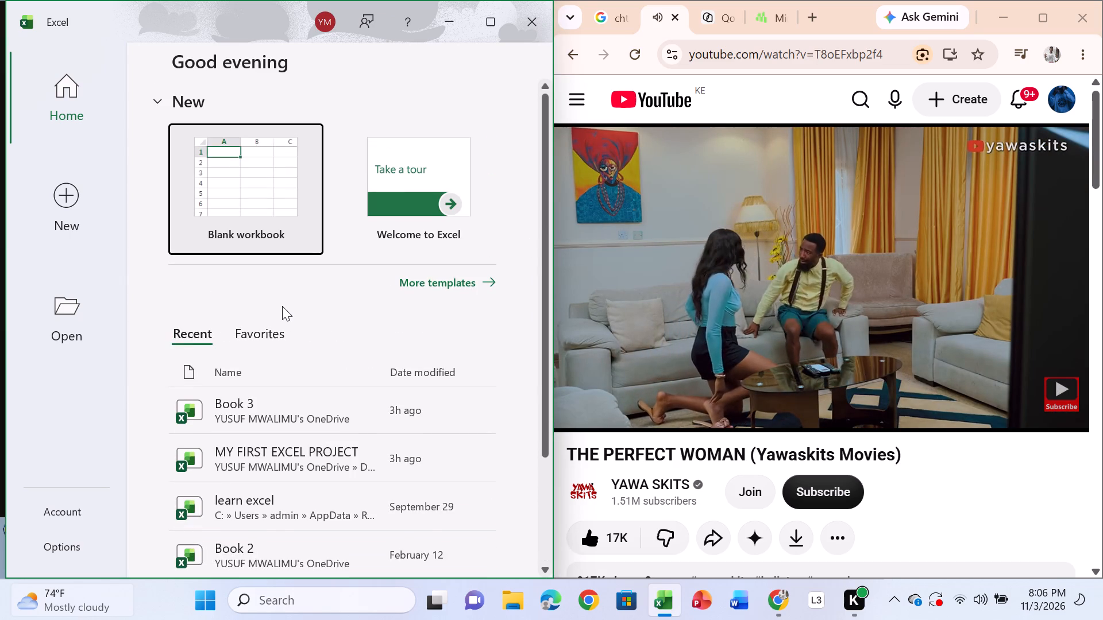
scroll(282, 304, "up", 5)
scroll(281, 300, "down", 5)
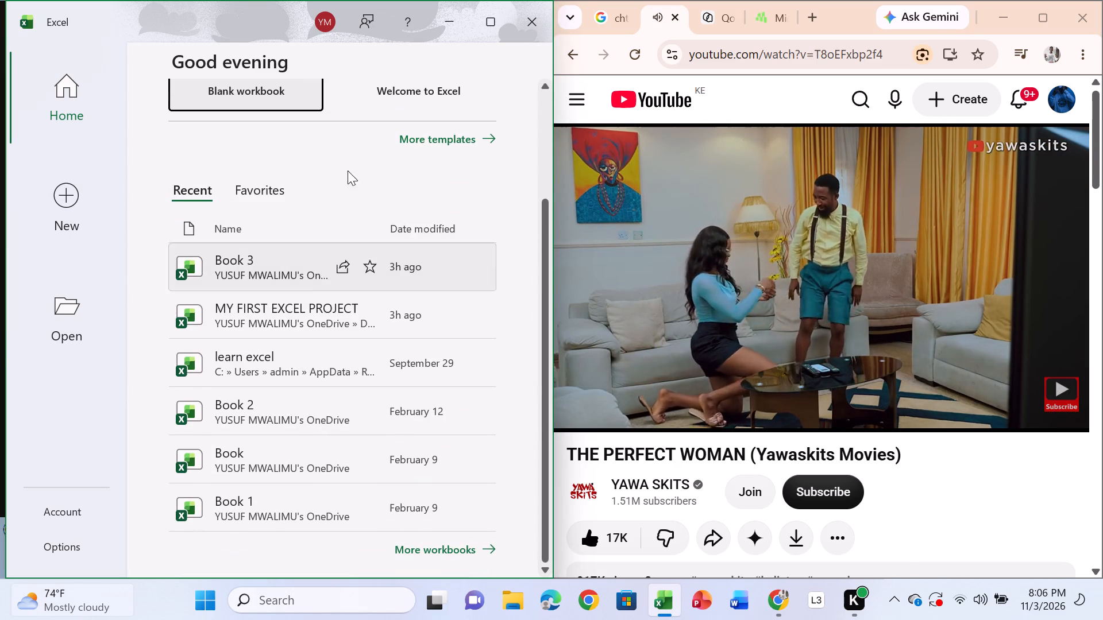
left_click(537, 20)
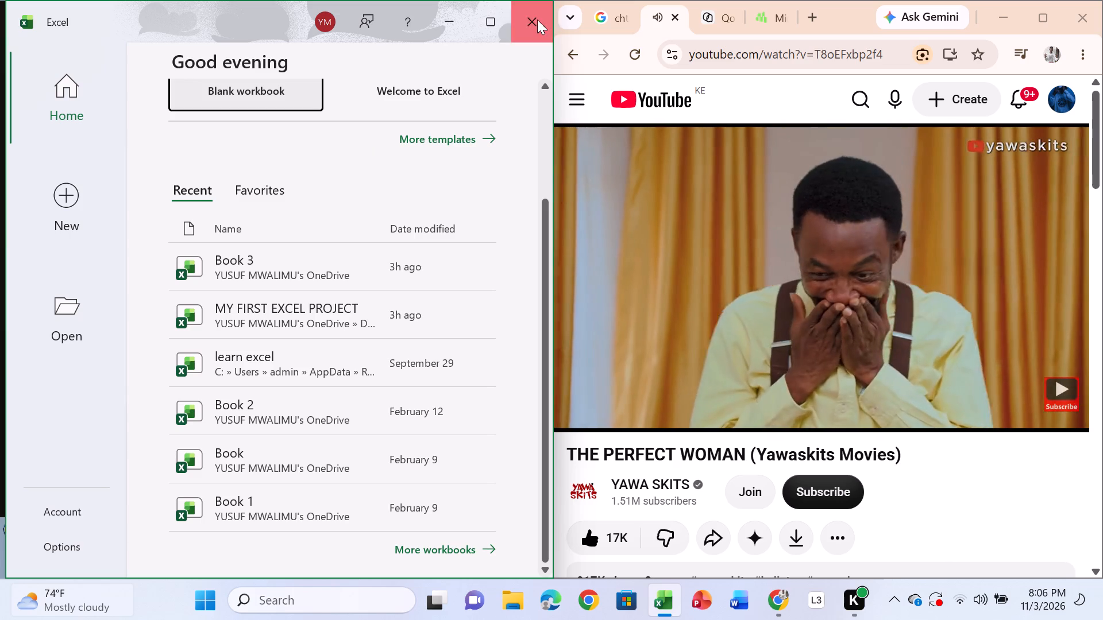
Launch PowerPoint and snap its window beside the YouTube browser window.
left_click(698, 603)
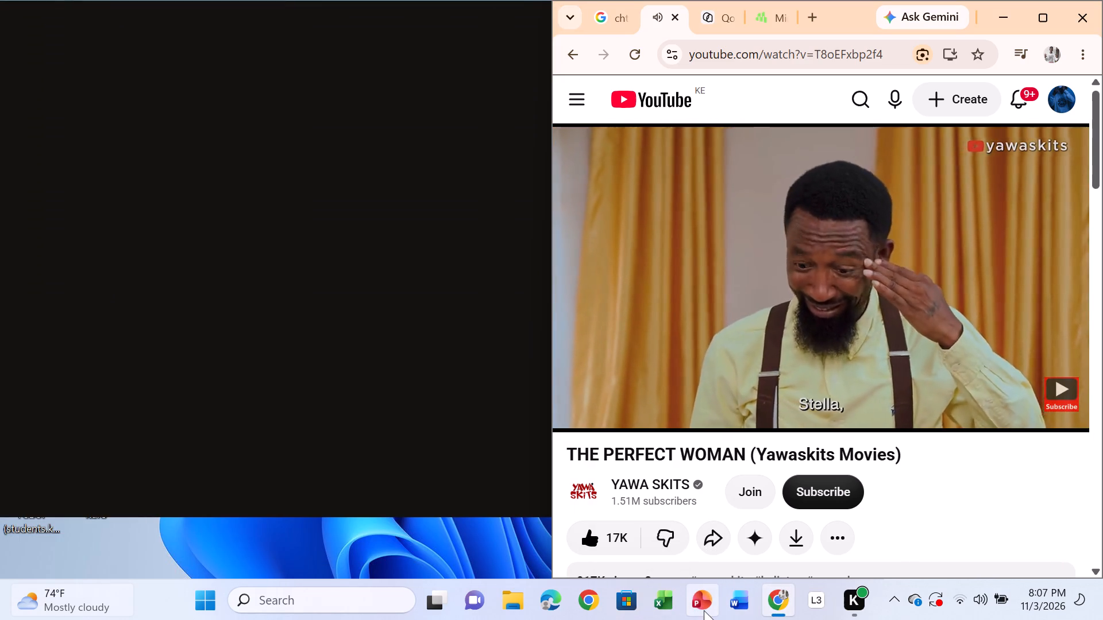
left_click(699, 607)
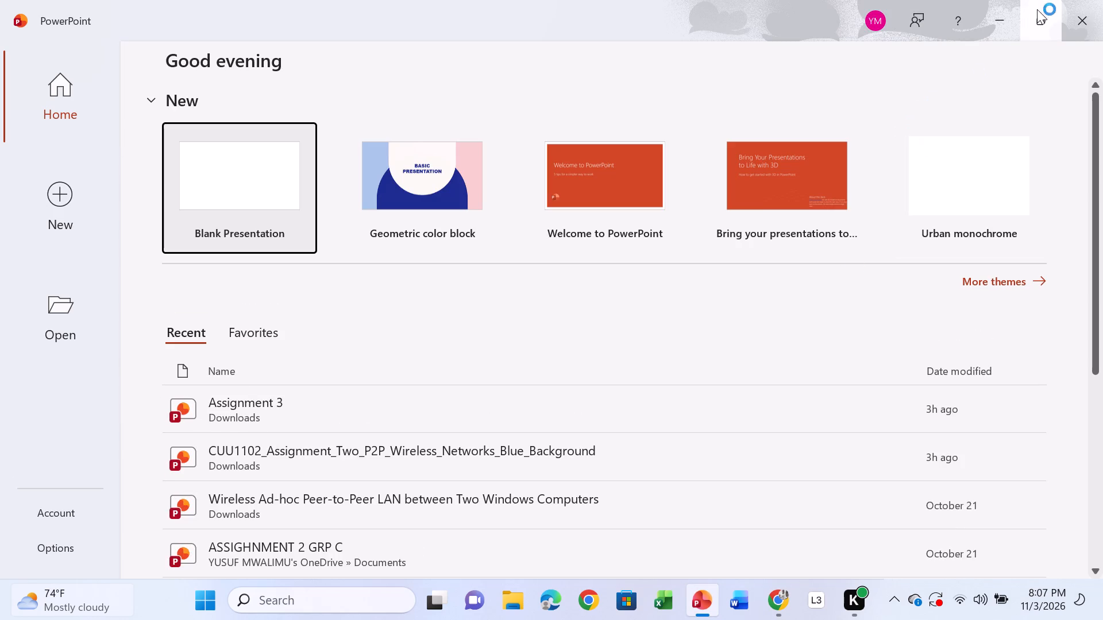
left_click(932, 57)
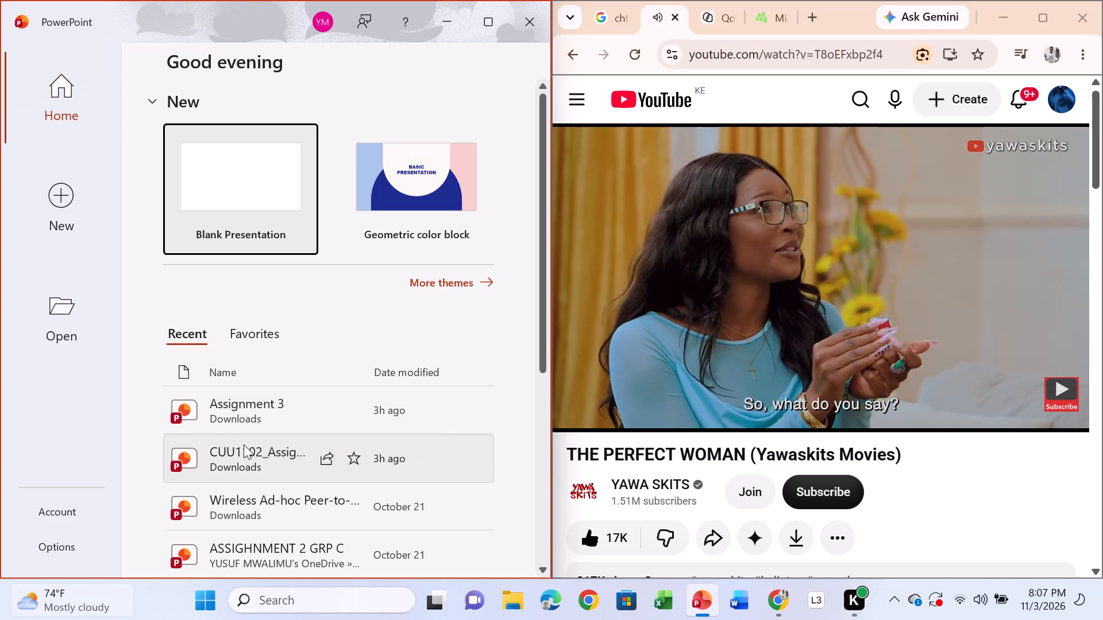
Open the Assignment 3 presentation from the recent files.
scroll(244, 444, "down", 9)
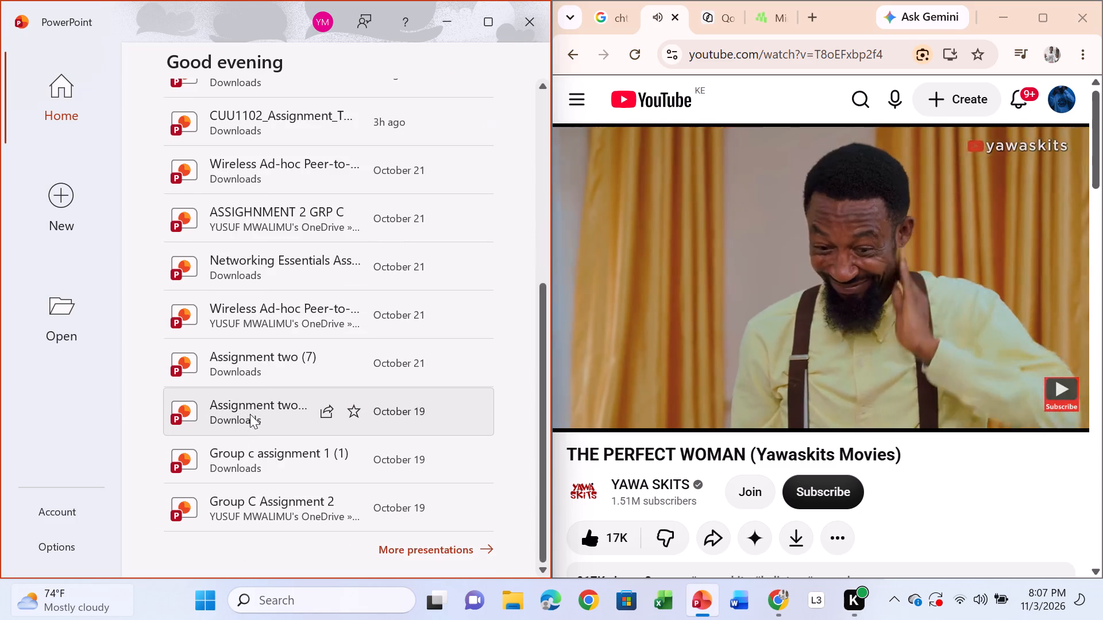
scroll(250, 403, "up", 7)
left_click(254, 365)
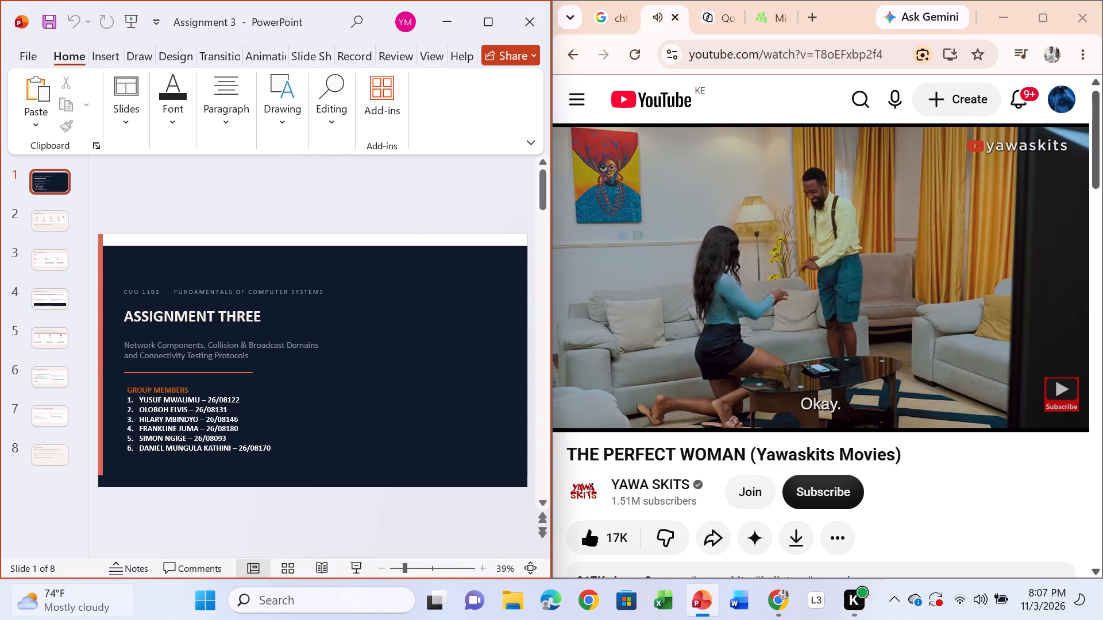
Delete the course code CUU 1102 and its separator before FUNDAMENTALS OF COMPUTER SYSTEMS on slide 1.
left_click(218, 305)
left_click(221, 294)
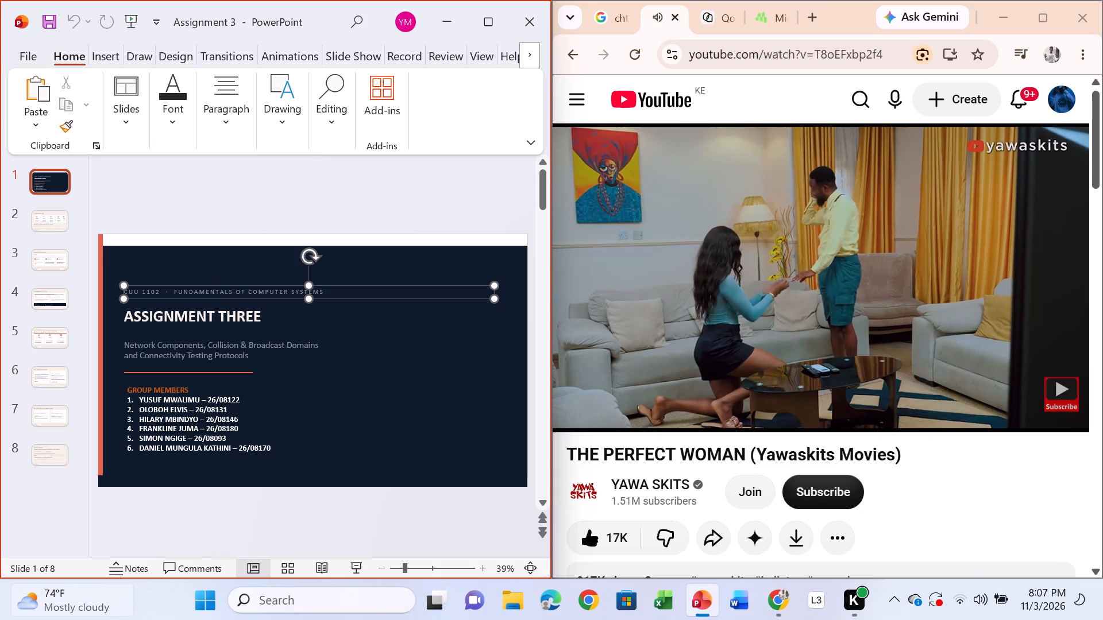
left_click(169, 290)
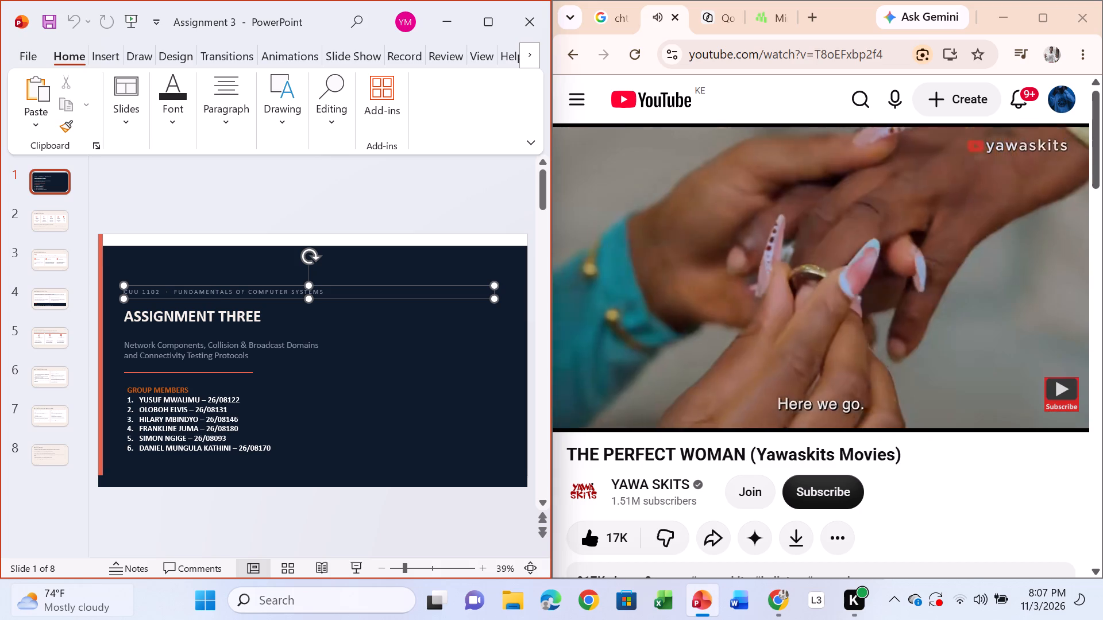
key("BackSpace")
key("BackSpace")
key("BackSpace")
key("BackSpace")
key("BackSpace")
key("BackSpace")
key("BackSpace")
key("BackSpace")
key("BackSpace")
key("BackSpace")
key("BackSpace")
key("BackSpace")
key("BackSpace")
key("BackSpace")
key("BackSpace")
key("BackSpace")
key("BackSpace")
key("BackSpace")
key("BackSpace")
key("BackSpace")
left_click(199, 275)
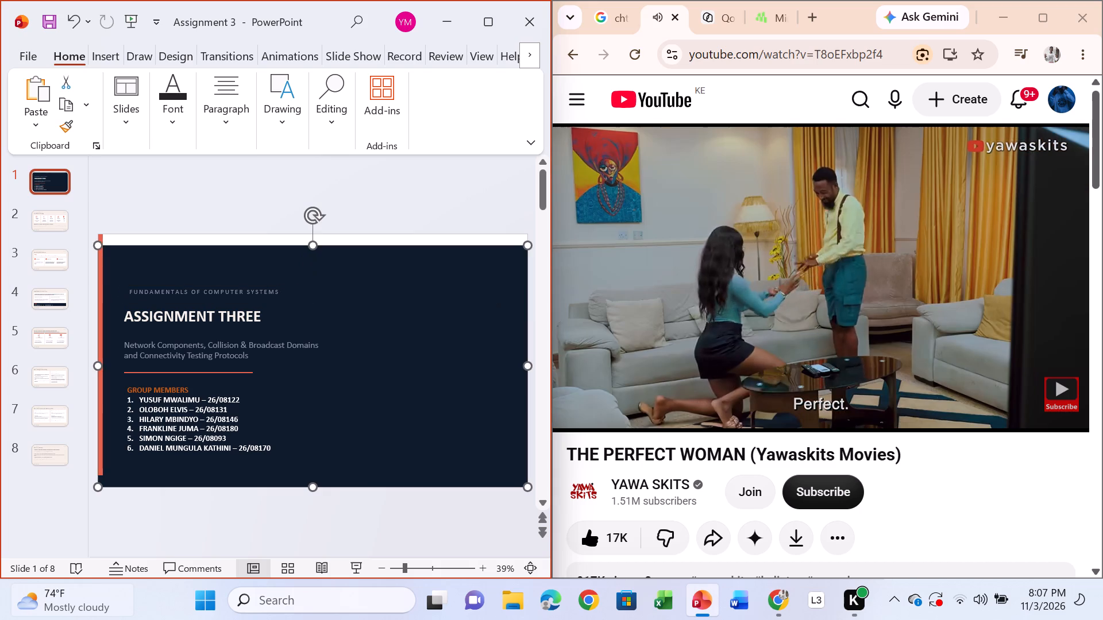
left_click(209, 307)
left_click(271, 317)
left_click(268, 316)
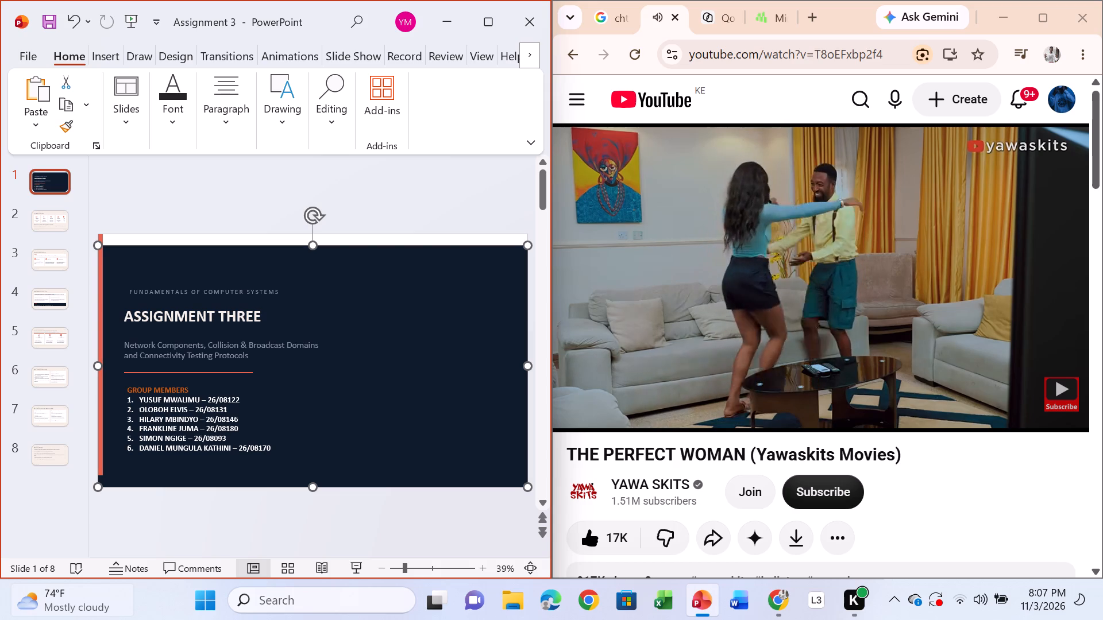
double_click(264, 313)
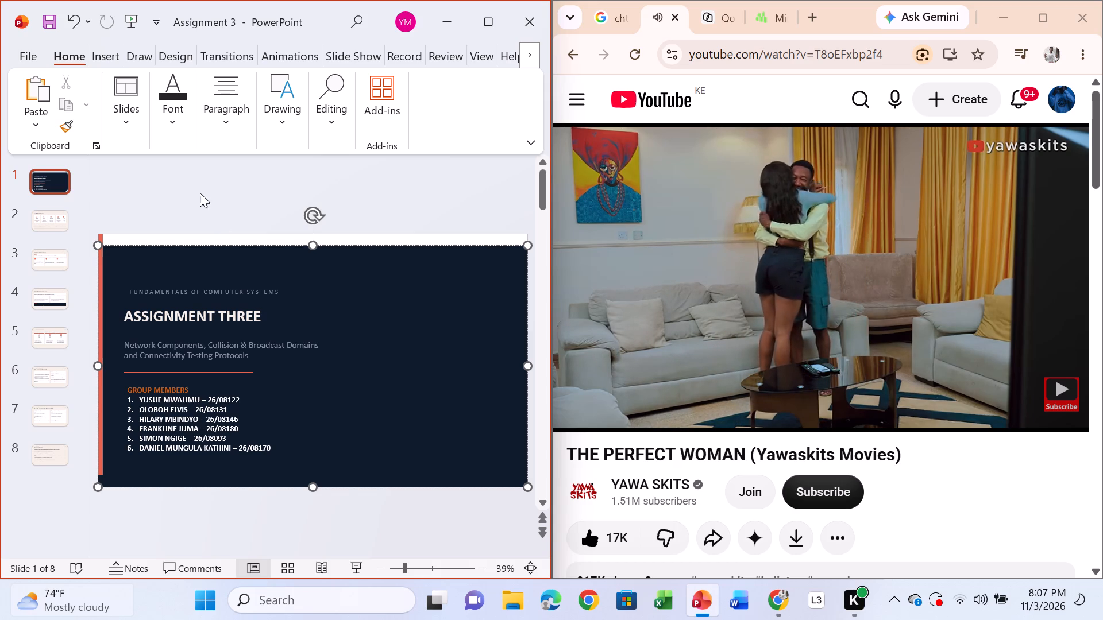
Delete the whole CUU 1102 - ASSIGNMENT THREE footer text on slide 2, Given Network Topology.
left_click(67, 218)
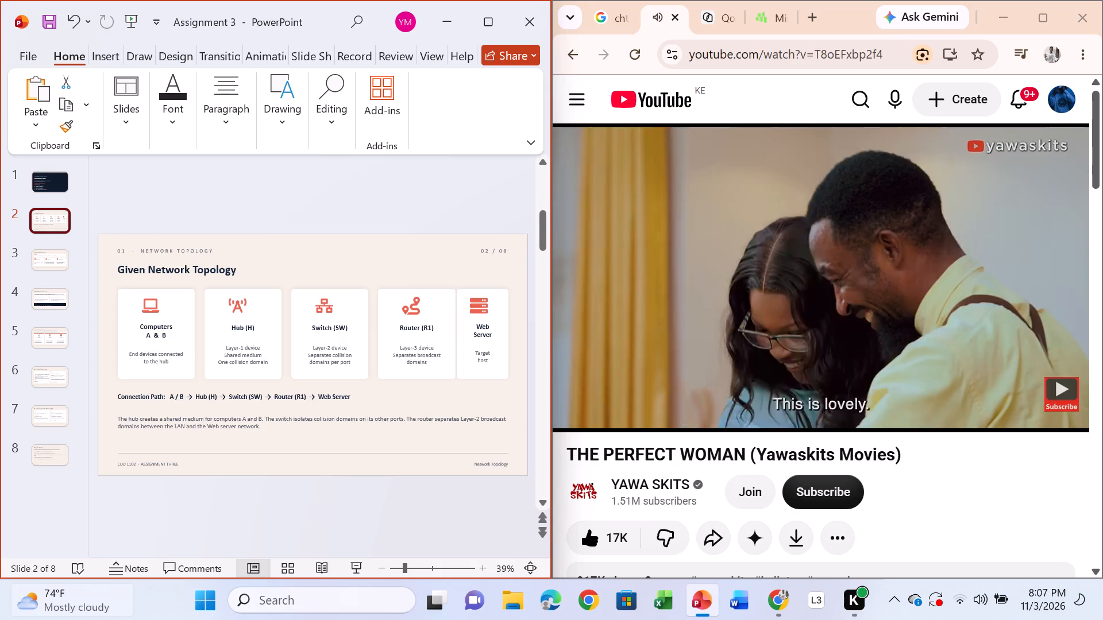
scroll(353, 323, "down", 2)
scroll(349, 312, "up", 1)
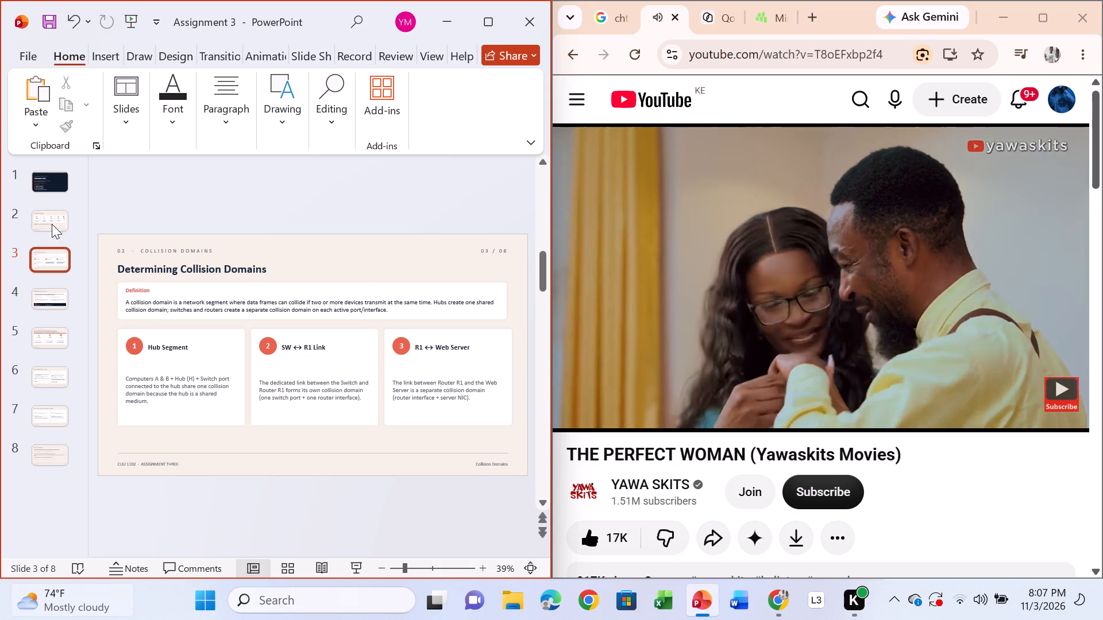
left_click(52, 218)
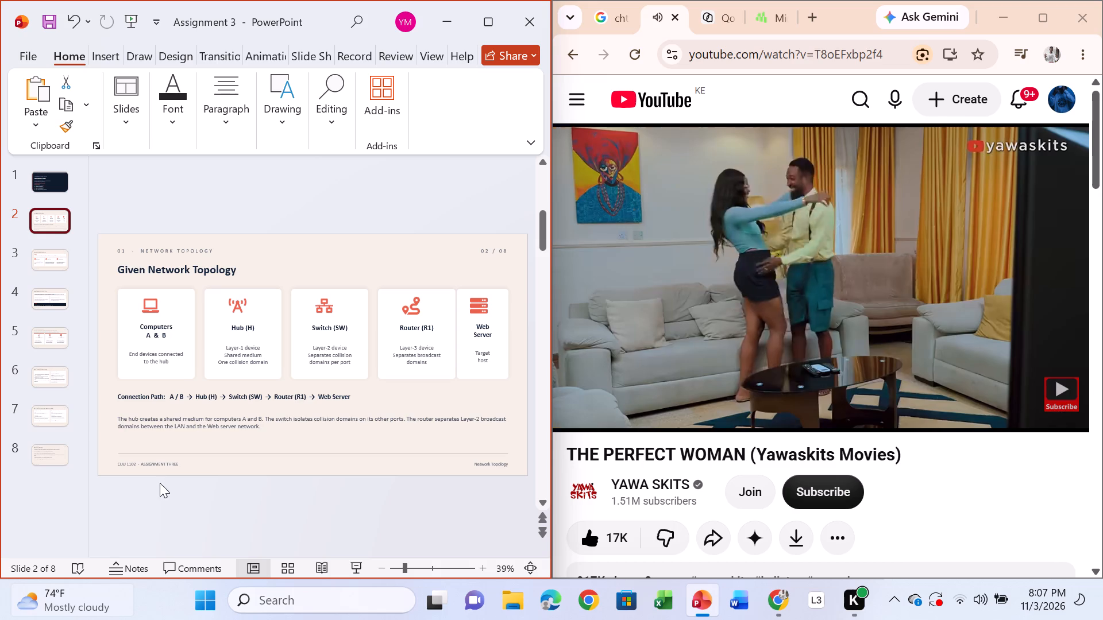
left_click(162, 468)
left_click(166, 462)
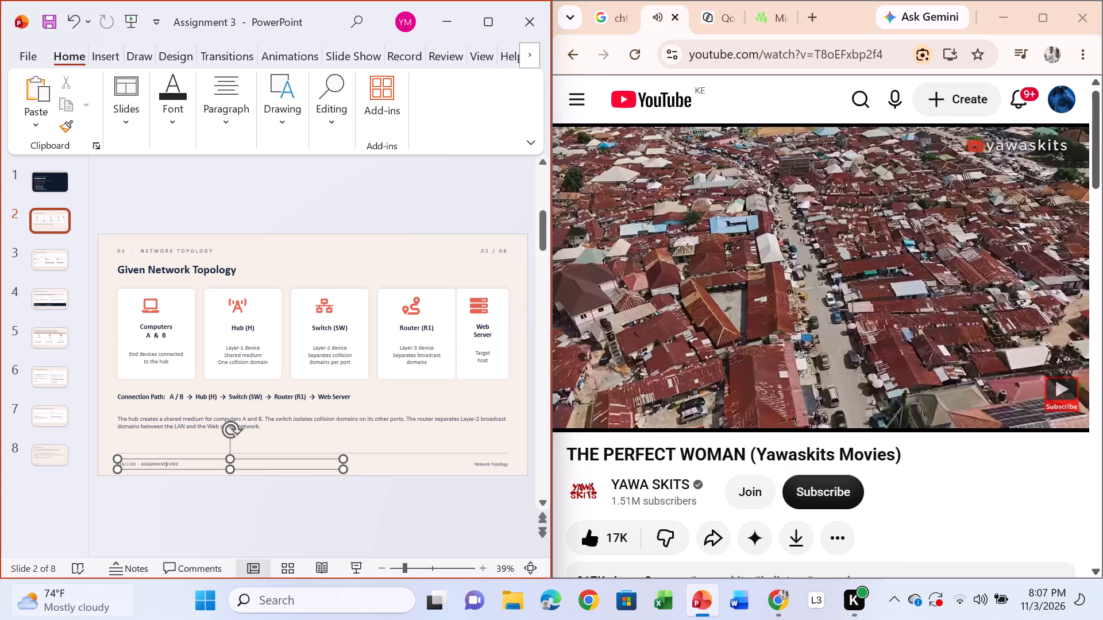
key("BackSpace")
key("BackSpace")
key("BackSpace")
key("BackSpace")
key("BackSpace")
key("BackSpace")
key("BackSpace")
key("BackSpace")
key("BackSpace")
key("BackSpace")
key("BackSpace")
key("BackSpace")
key("BackSpace")
key("BackSpace")
key("BackSpace")
key("BackSpace")
key("BackSpace")
key("BackSpace")
key("BackSpace")
key("BackSpace")
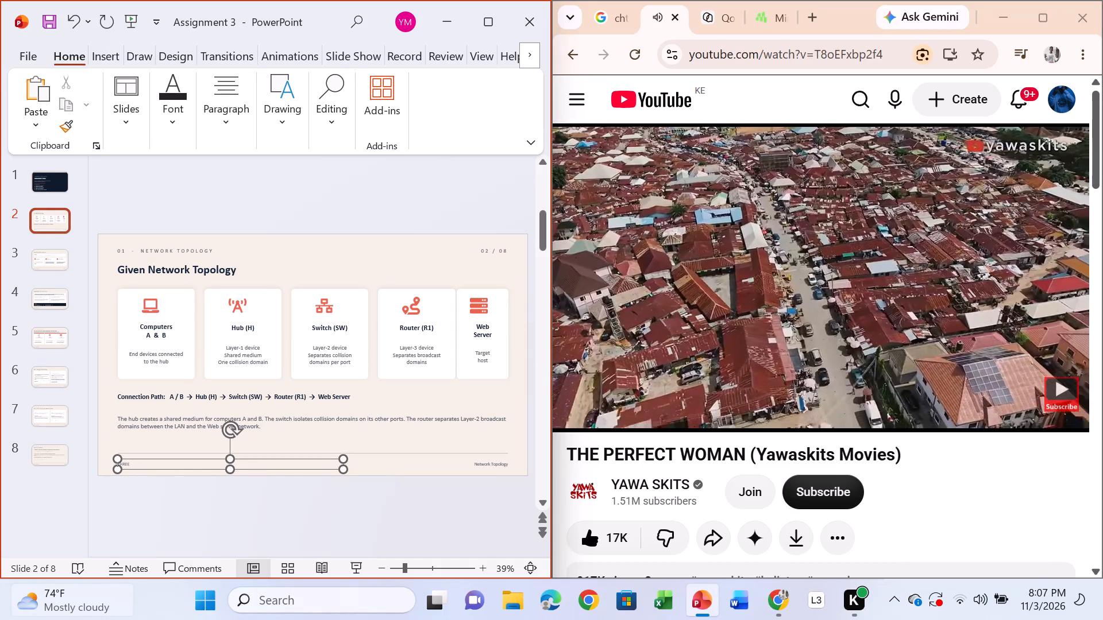
key("Right")
key("Right")
key("Right")
key("Right")
key("Right")
key("Right")
key("Right")
key("Right")
key("Right")
key("Right")
key("Right")
key("Right")
key("Right")
key("Right")
key("Right")
key("Right")
key("Right")
key("Right")
key("Right")
key("Right")
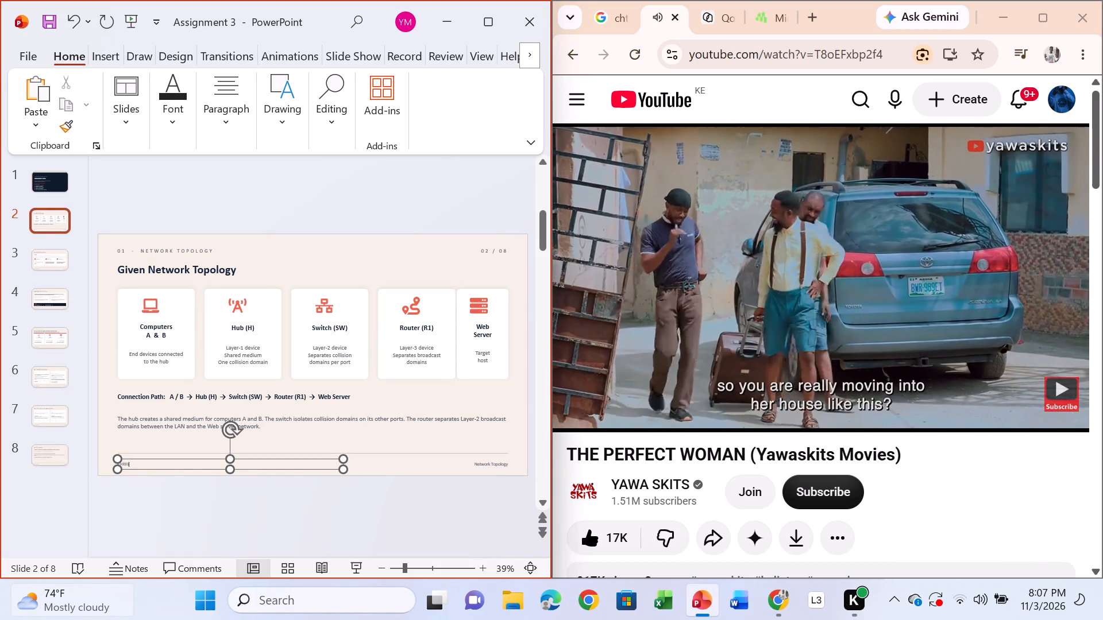
key("BackSpace")
key("BackSpace")
key("BackSpace")
key("BackSpace")
key("BackSpace")
key("BackSpace")
key("BackSpace")
key("BackSpace")
key("BackSpace")
key("BackSpace")
key("BackSpace")
key("BackSpace")
key("BackSpace")
key("BackSpace")
key("BackSpace")
key("BackSpace")
key("BackSpace")
key("BackSpace")
key("BackSpace")
key("BackSpace")
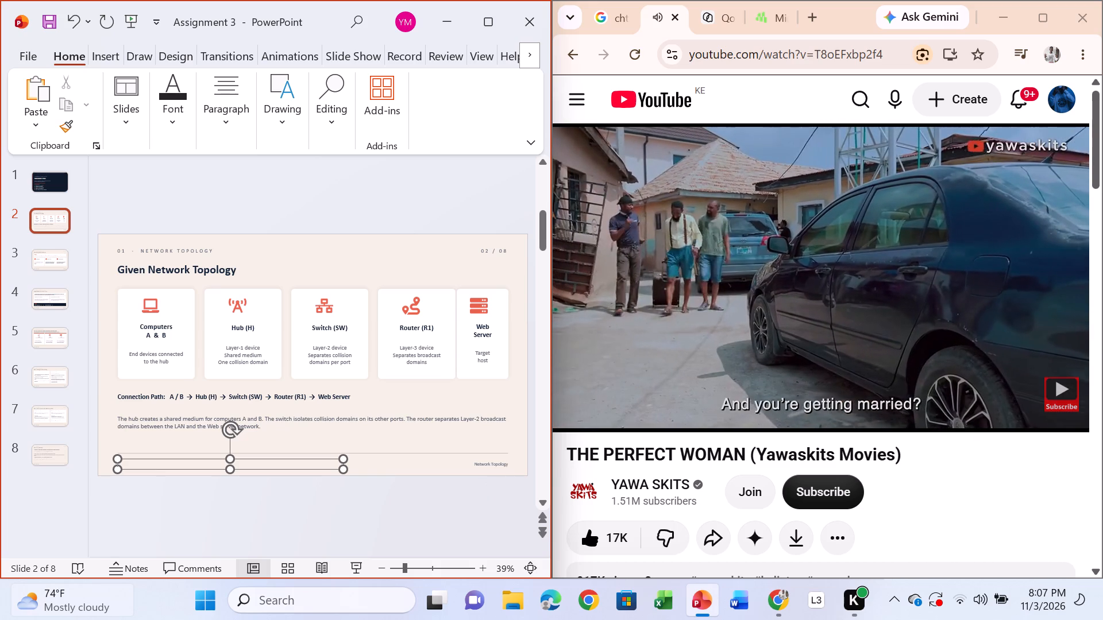
Delete the whole Network Topology footer text at the lower right corner of slide 2.
left_click(497, 460)
double_click(497, 460)
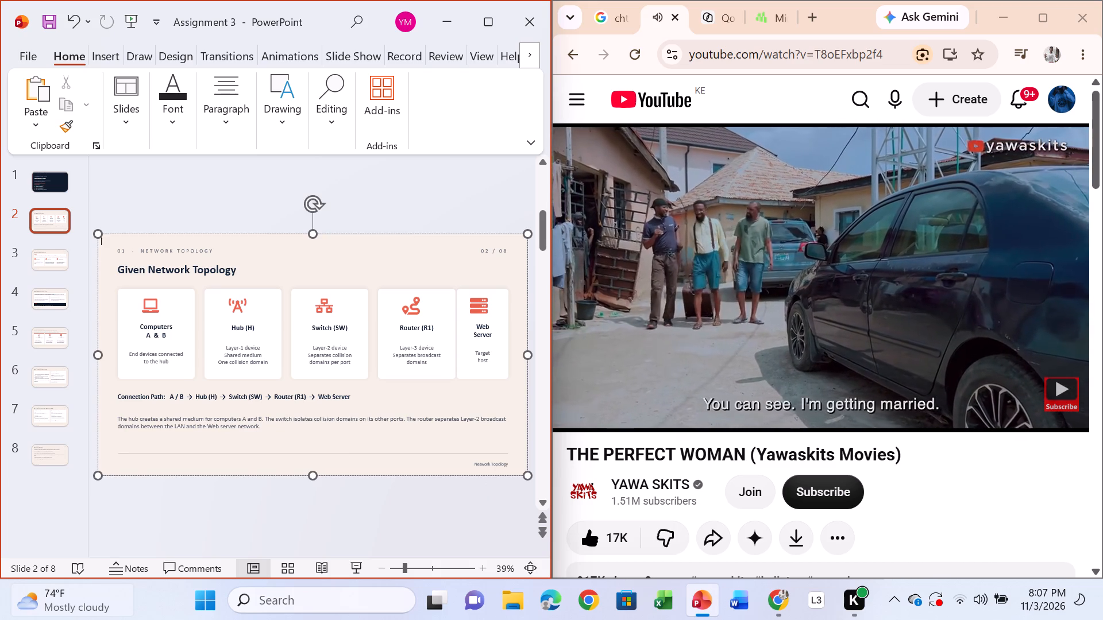
left_click(496, 462)
key("BackSpace")
key("BackSpace")
key("BackSpace")
key("BackSpace")
key("BackSpace")
key("BackSpace")
key("BackSpace")
key("BackSpace")
key("BackSpace")
key("BackSpace")
key("BackSpace")
key("BackSpace")
key("BackSpace")
key("BackSpace")
key("BackSpace")
key("BackSpace")
key("BackSpace")
key("BackSpace")
key("BackSpace")
key("BackSpace")
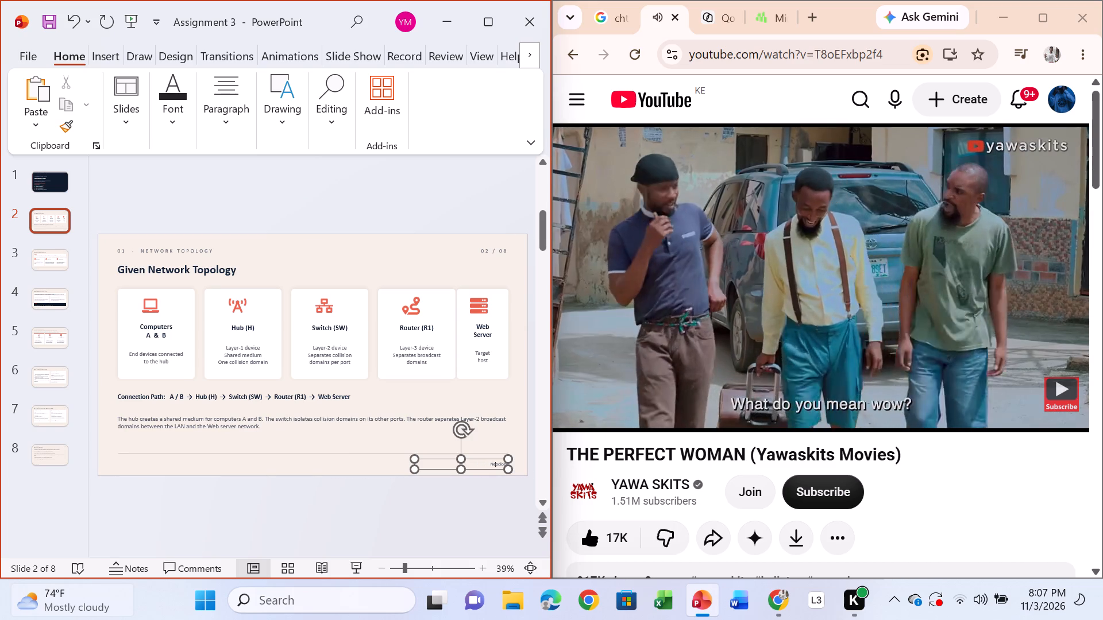
key("Right")
key("Right")
key("Right")
key("Right")
key("Right")
key("Right")
key("Right")
key("Right")
key("Right")
key("Right")
key("Right")
key("Right")
key("Right")
key("Right")
key("Right")
key("Right")
key("Right")
key("Right")
key("Right")
key("Right")
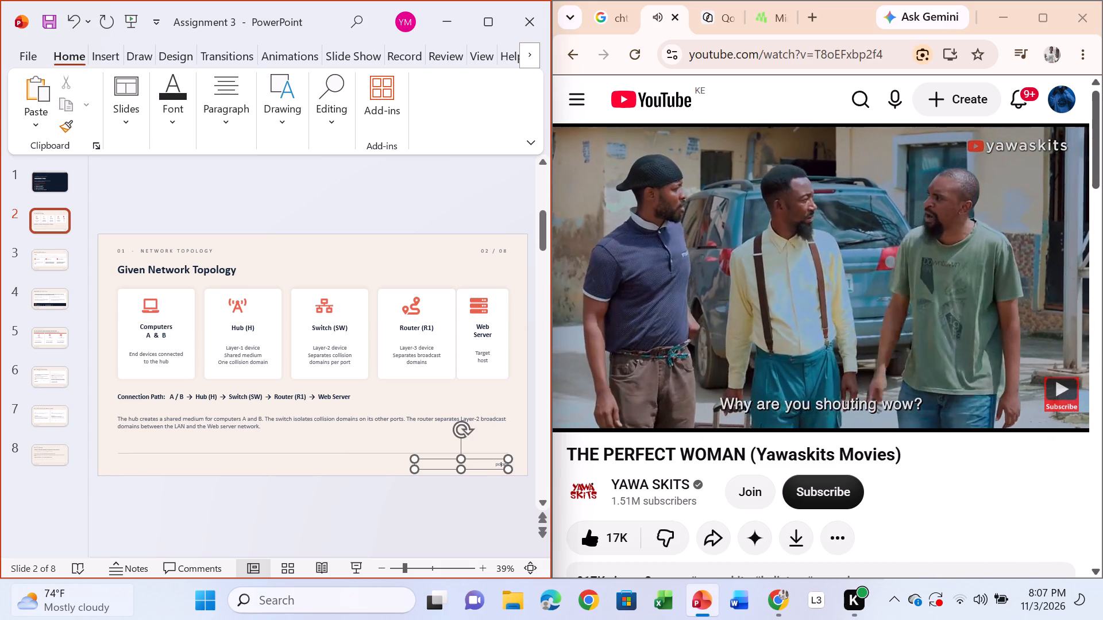
key("BackSpace")
key("BackSpace")
key("BackSpace")
key("BackSpace")
key("BackSpace")
key("BackSpace")
key("BackSpace")
key("BackSpace")
key("BackSpace")
key("BackSpace")
key("BackSpace")
key("BackSpace")
key("BackSpace")
key("BackSpace")
key("BackSpace")
key("BackSpace")
key("BackSpace")
key("BackSpace")
key("BackSpace")
key("BackSpace")
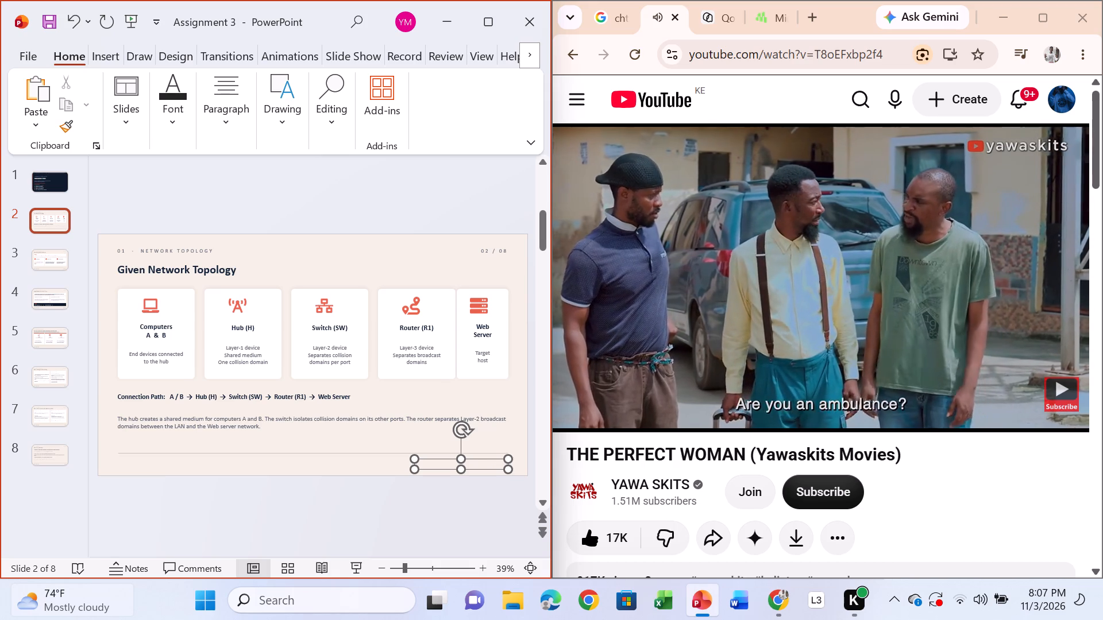
left_click(492, 436)
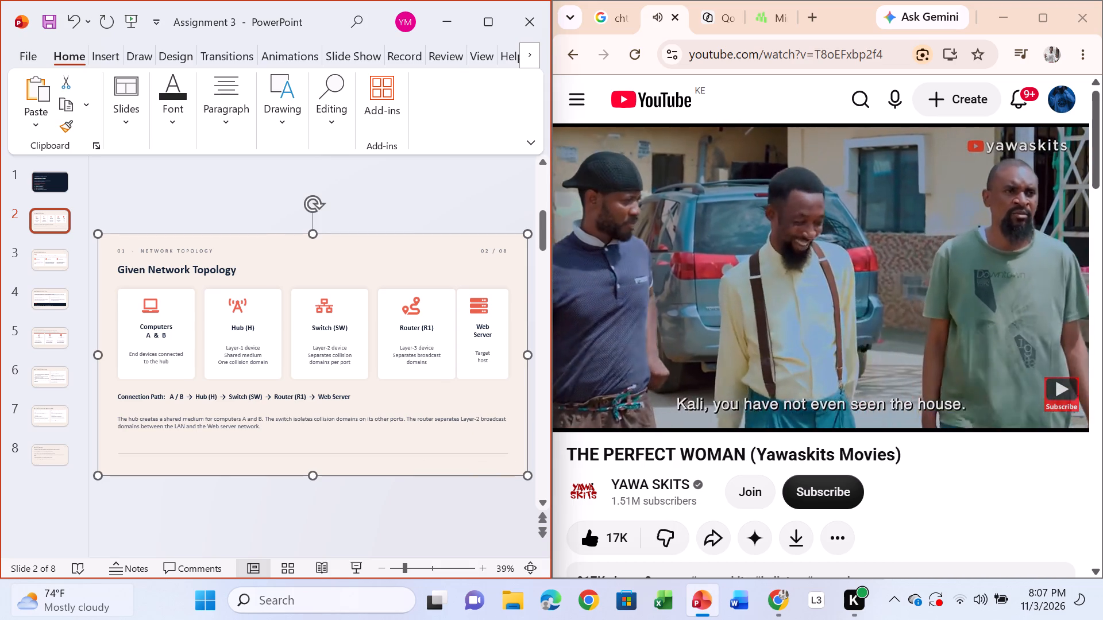
Delete the 01 · NETWORK TOPOLOGY label above the Given Network Topology title, up to its final letter Y.
left_click(179, 246)
left_click(181, 249)
left_click(217, 249)
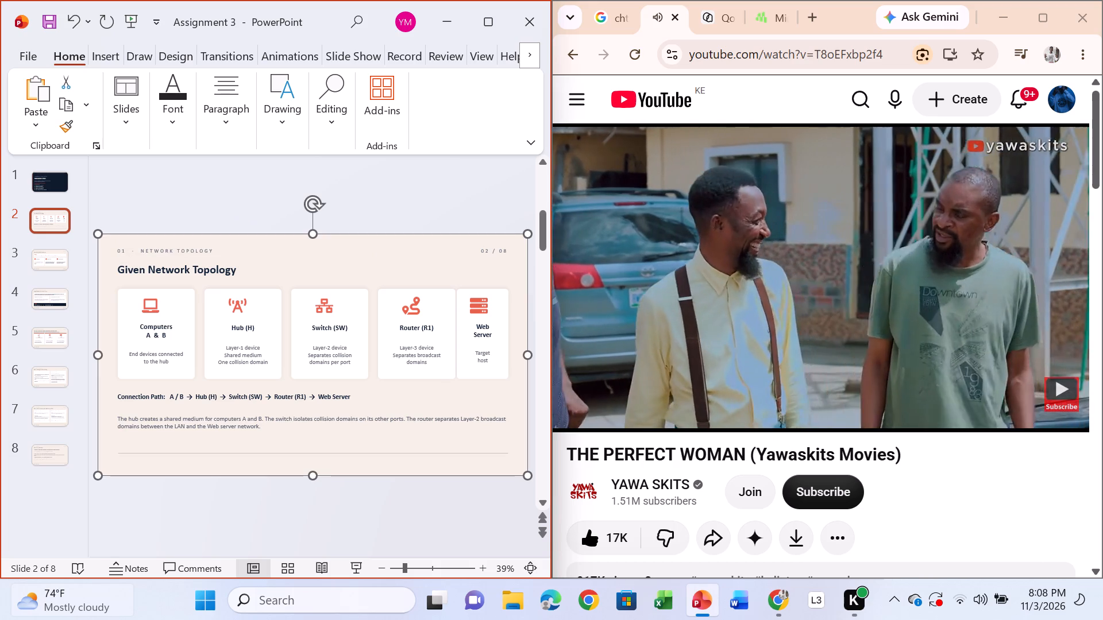
left_click(216, 250)
left_click(210, 250)
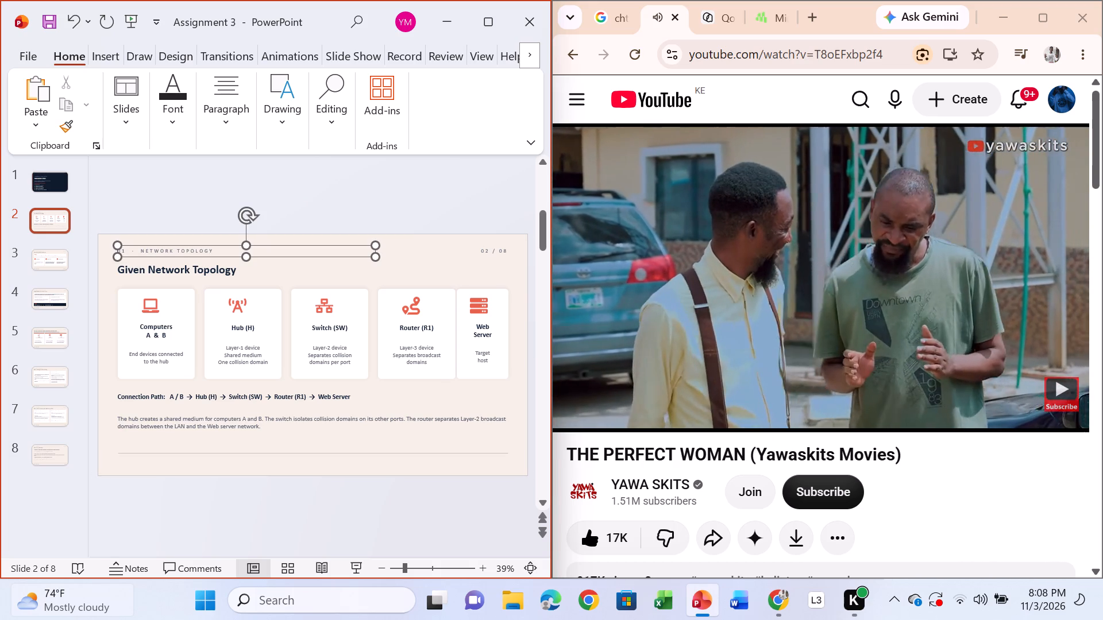
key("BackSpace")
key("BackSpace")
key("BackSpace")
key("BackSpace")
key("BackSpace")
key("BackSpace")
key("BackSpace")
key("BackSpace")
key("BackSpace")
key("BackSpace")
key("BackSpace")
key("BackSpace")
key("BackSpace")
key("BackSpace")
key("BackSpace")
key("BackSpace")
key("BackSpace")
key("BackSpace")
key("BackSpace")
key("BackSpace")
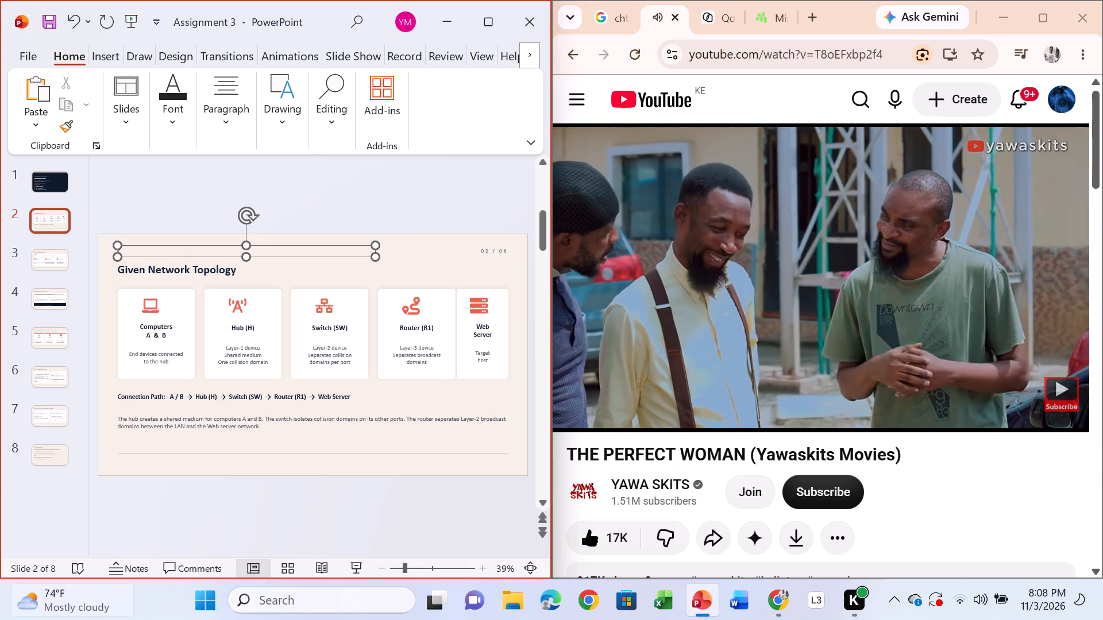
left_click(111, 327)
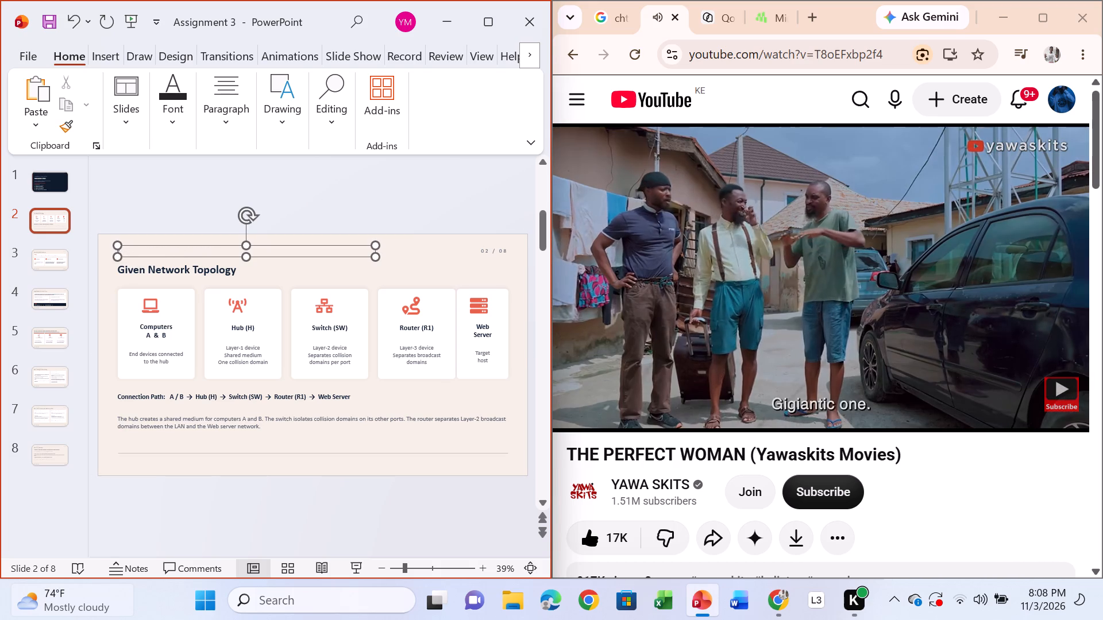
Format the paragraph beginning "The hub creates a shared medium" on slide 2 in size 24 and black.
left_click(158, 423)
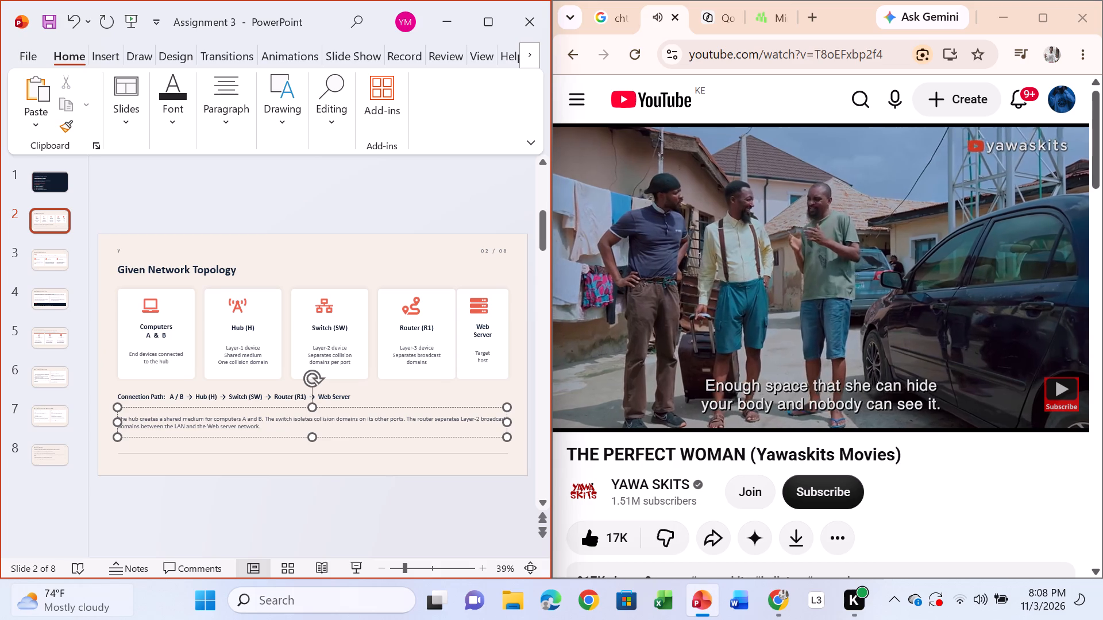
left_click_drag(257, 425, 95, 394)
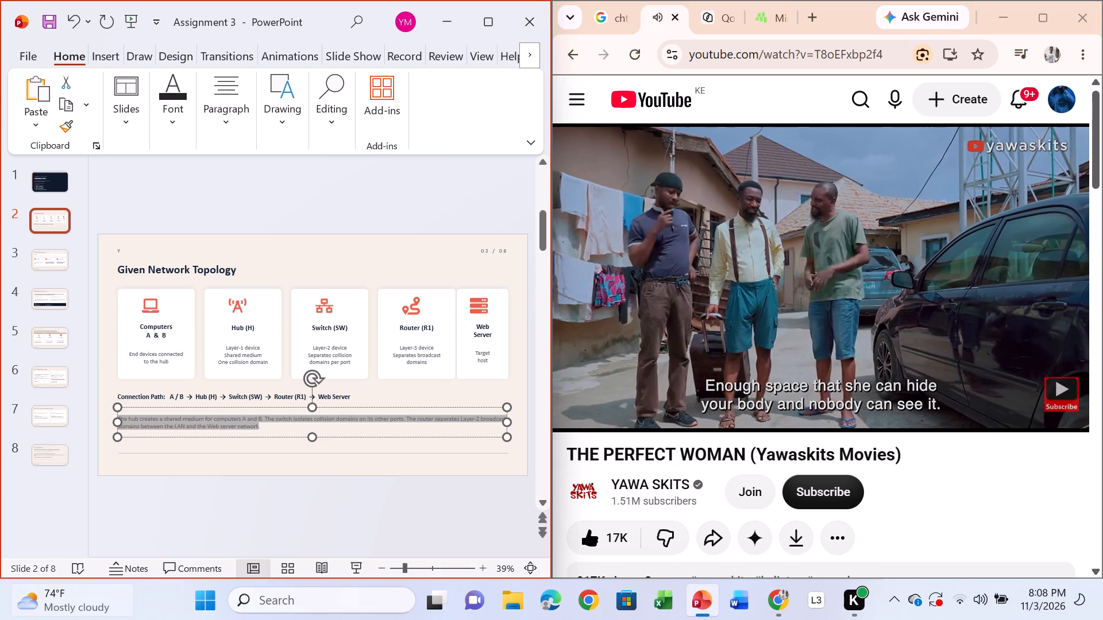
left_click_drag(95, 394, 95, 393)
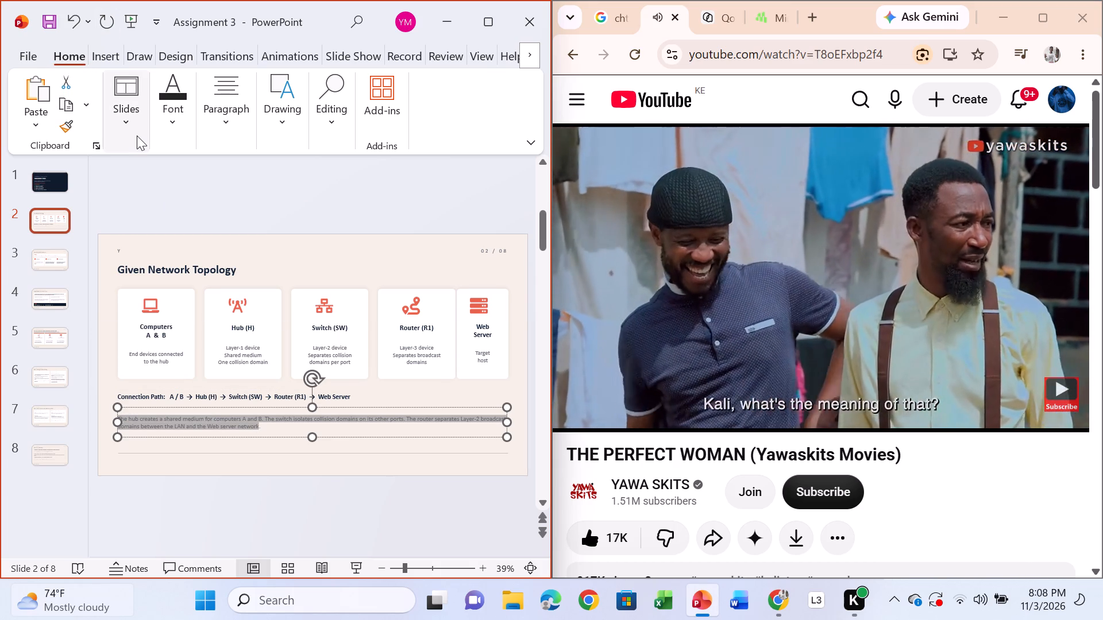
left_click(170, 122)
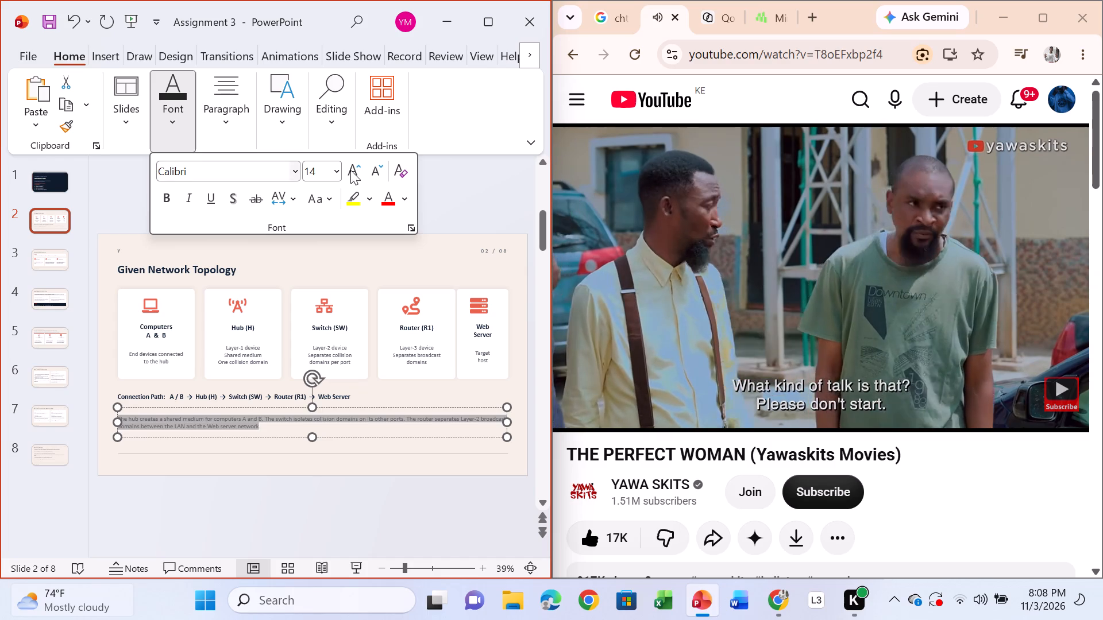
left_click(335, 171)
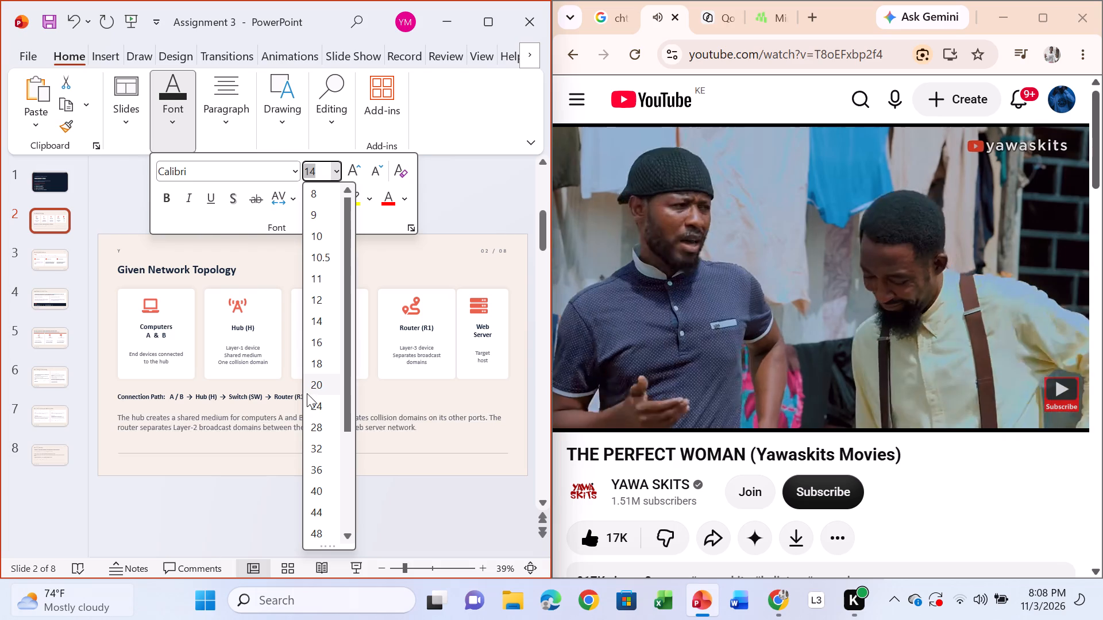
left_click(314, 404)
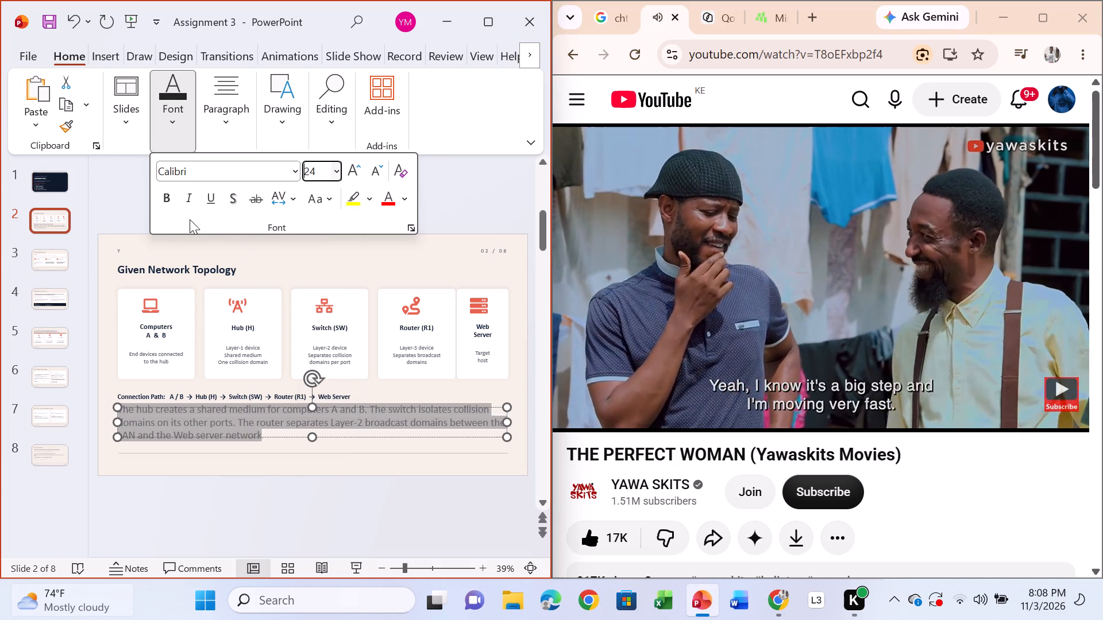
left_click(400, 196)
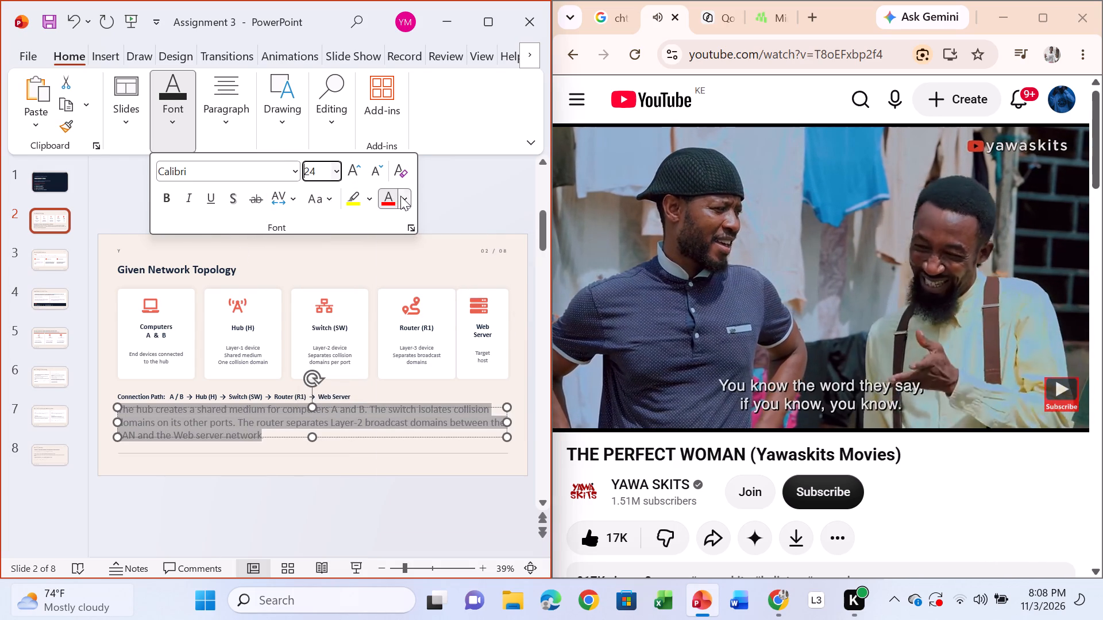
left_click(406, 275)
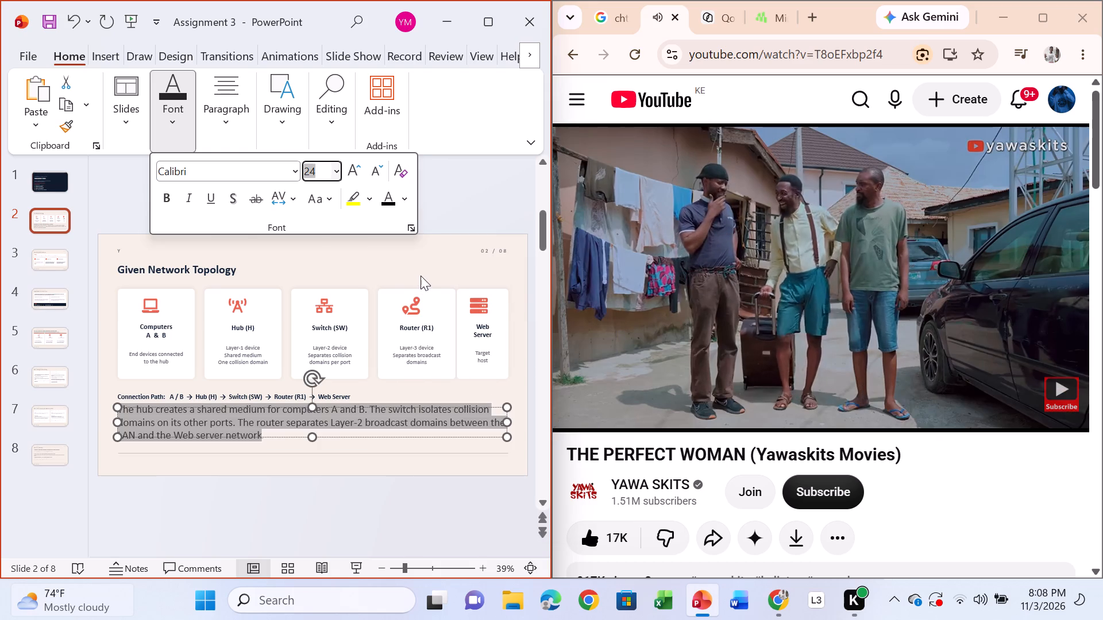
left_click(447, 254)
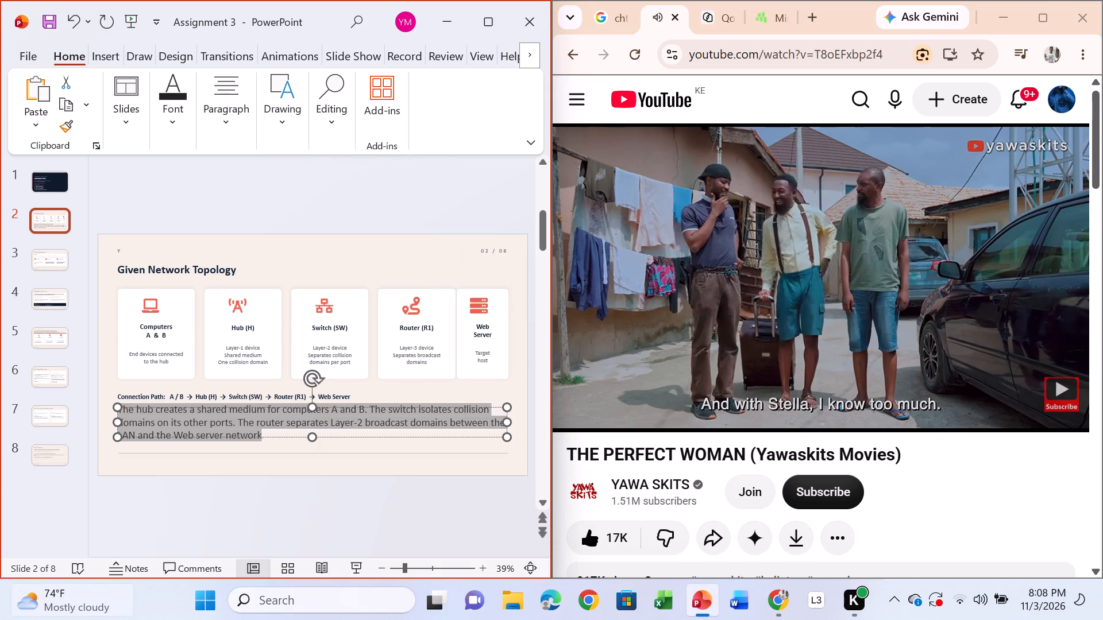
left_click(325, 262)
Set the Computers A & B card's description, End devices connected to the hub, to font size 16.
left_click_drag(140, 361, 142, 355)
left_click(172, 359)
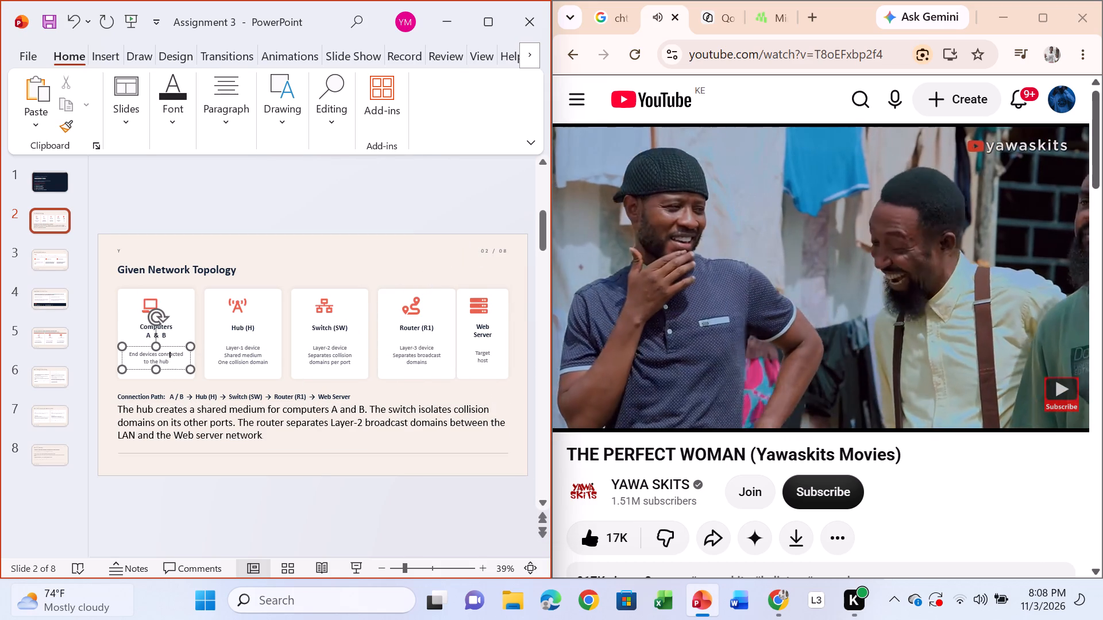
left_click(159, 360)
left_click(164, 358)
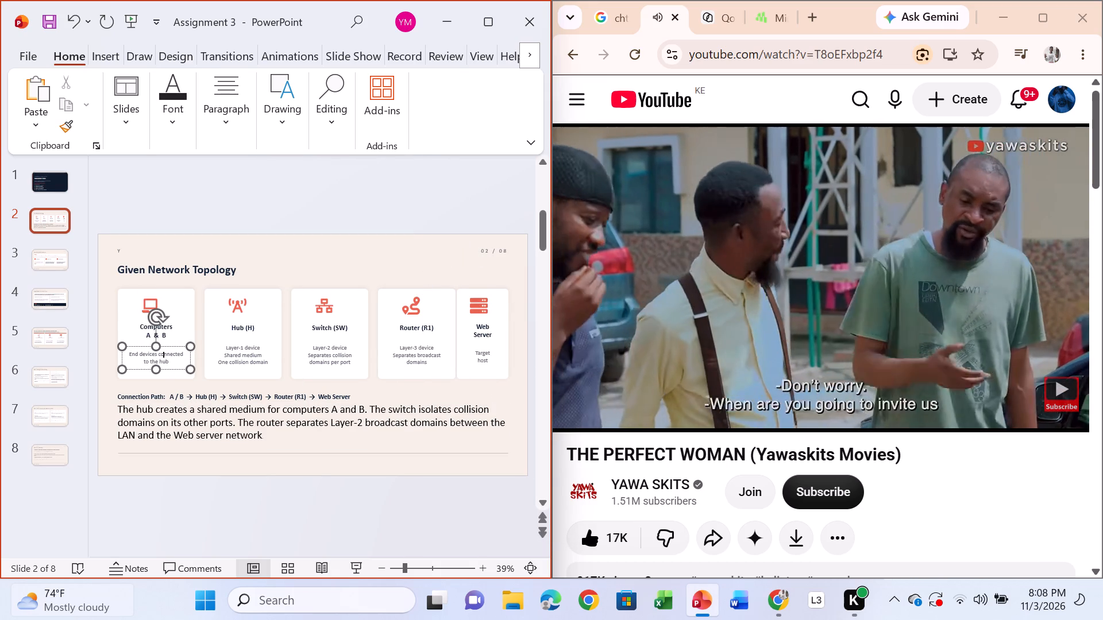
left_click(174, 361)
left_click_drag(175, 361, 149, 353)
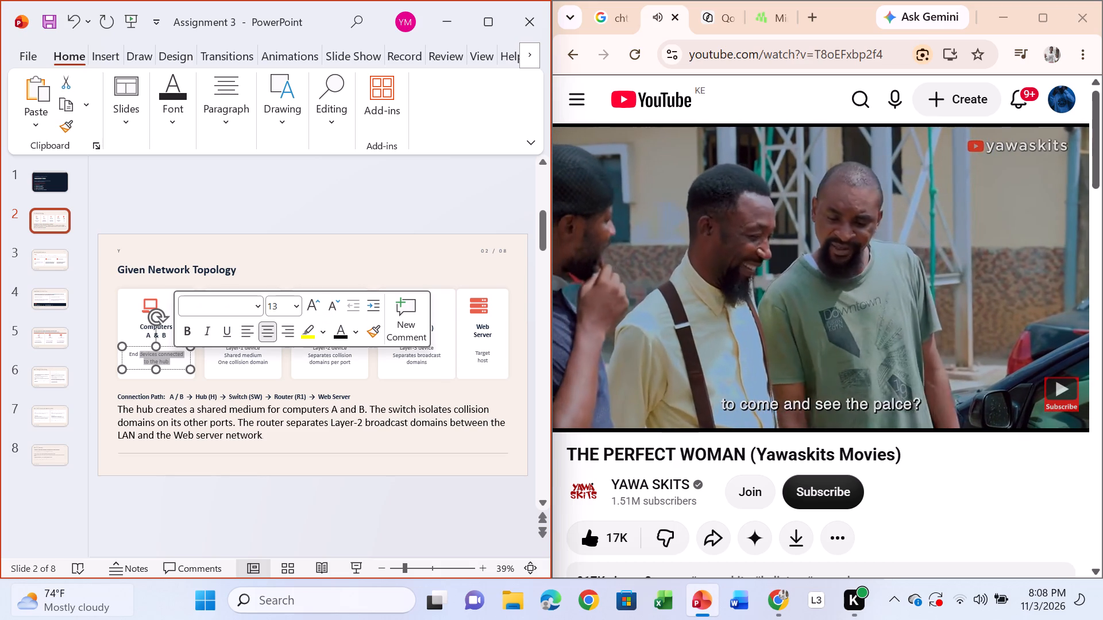
left_click_drag(149, 353, 137, 345)
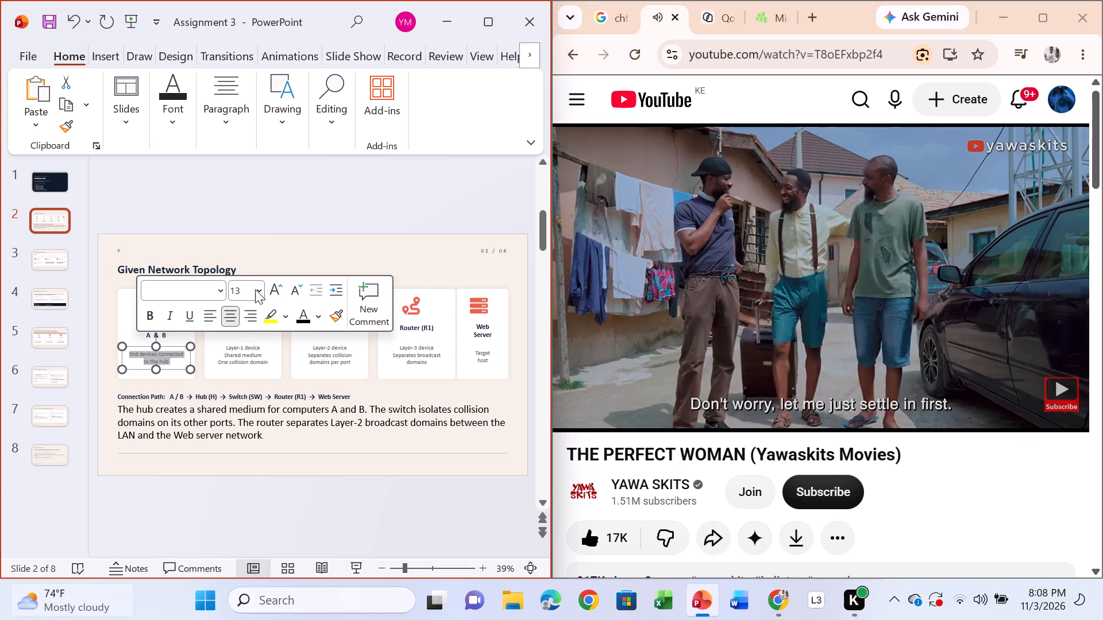
left_click(256, 291)
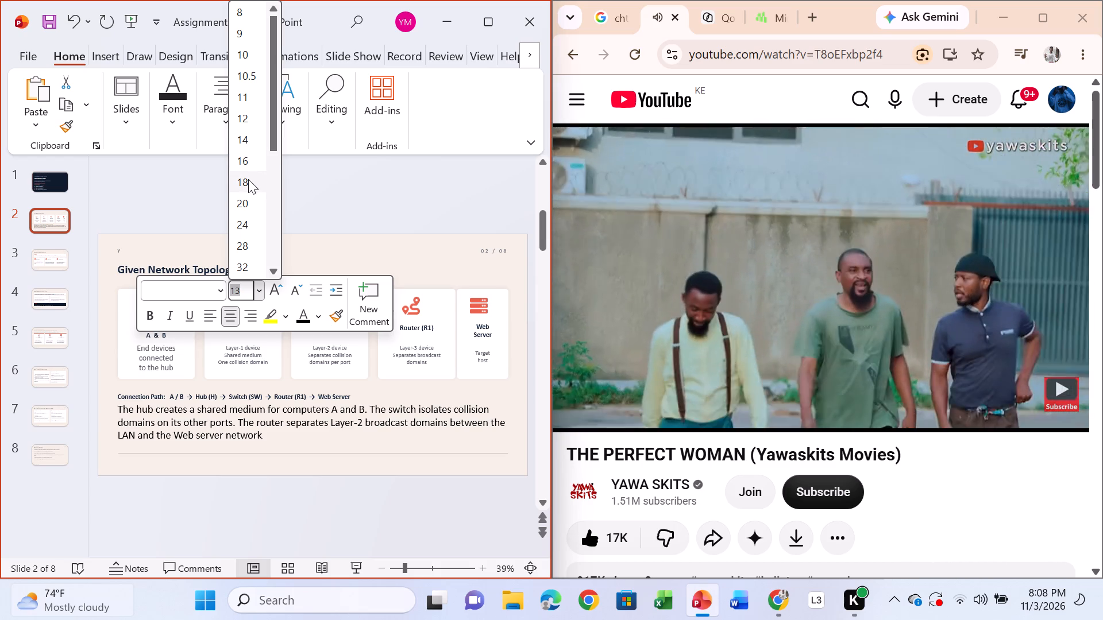
left_click(249, 153)
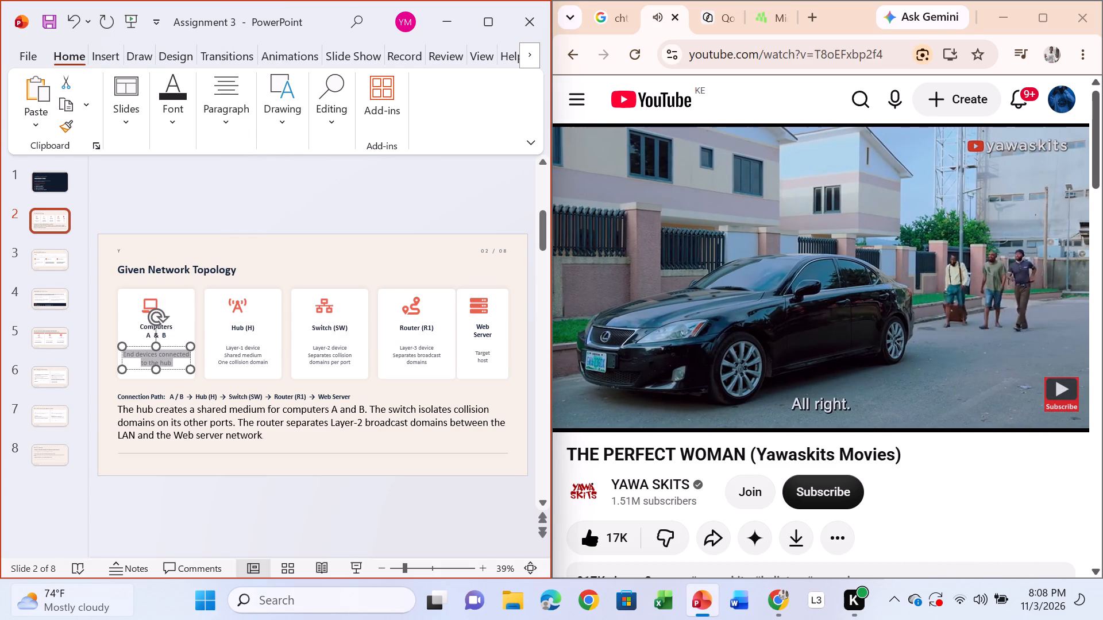
left_click(265, 250)
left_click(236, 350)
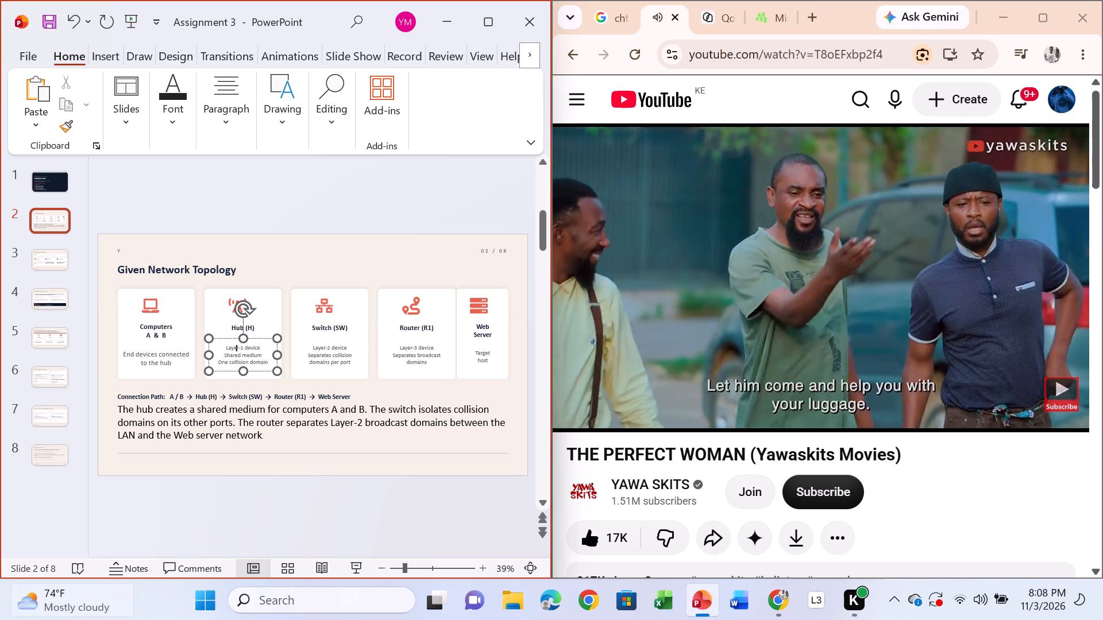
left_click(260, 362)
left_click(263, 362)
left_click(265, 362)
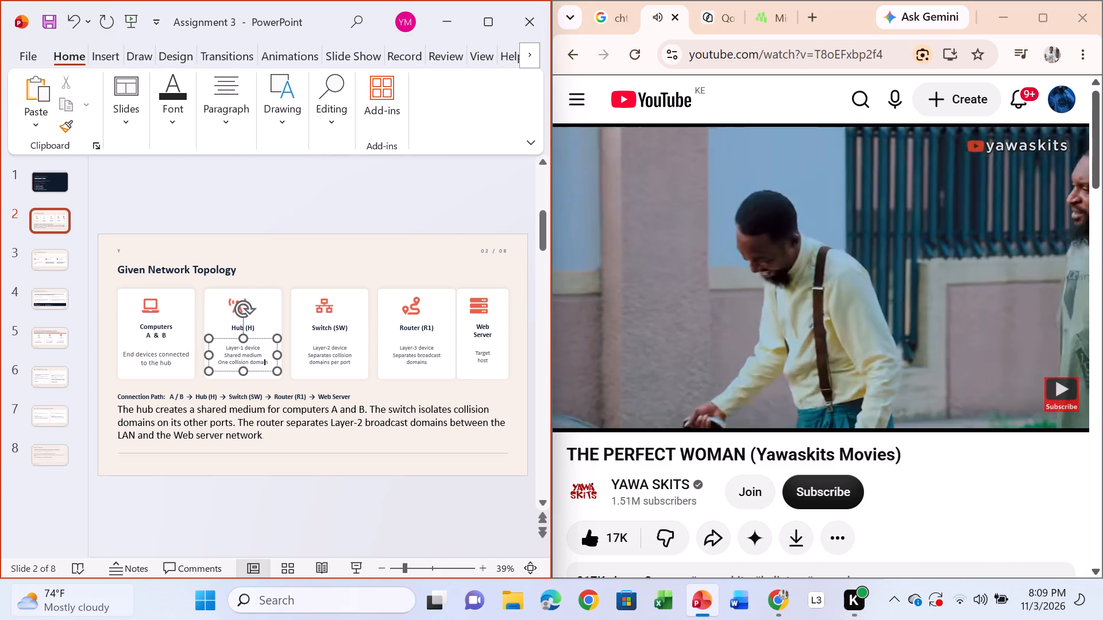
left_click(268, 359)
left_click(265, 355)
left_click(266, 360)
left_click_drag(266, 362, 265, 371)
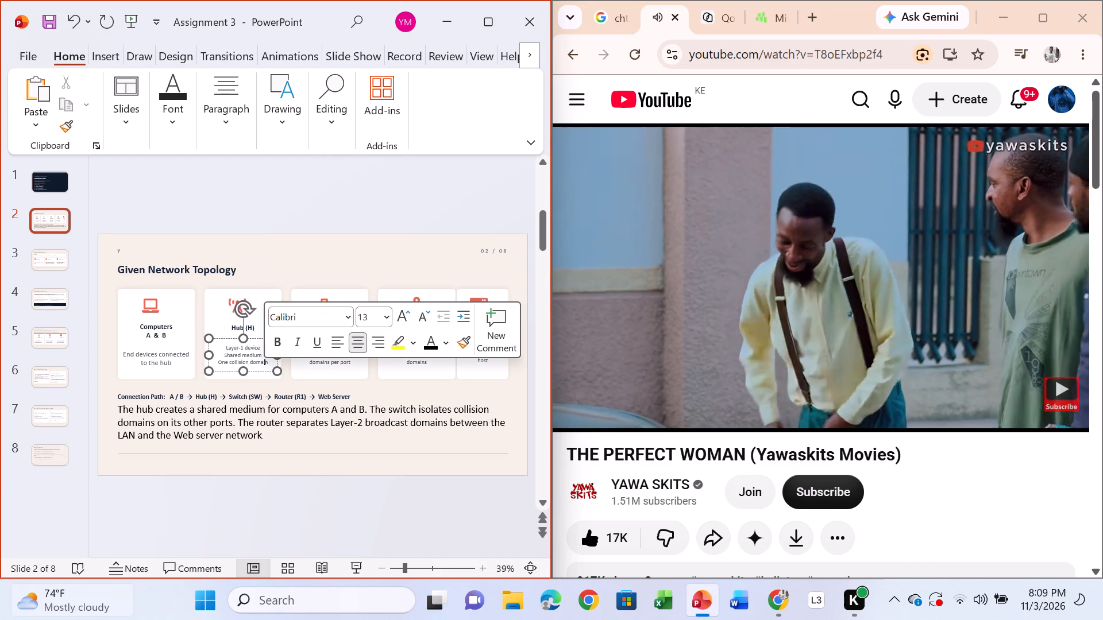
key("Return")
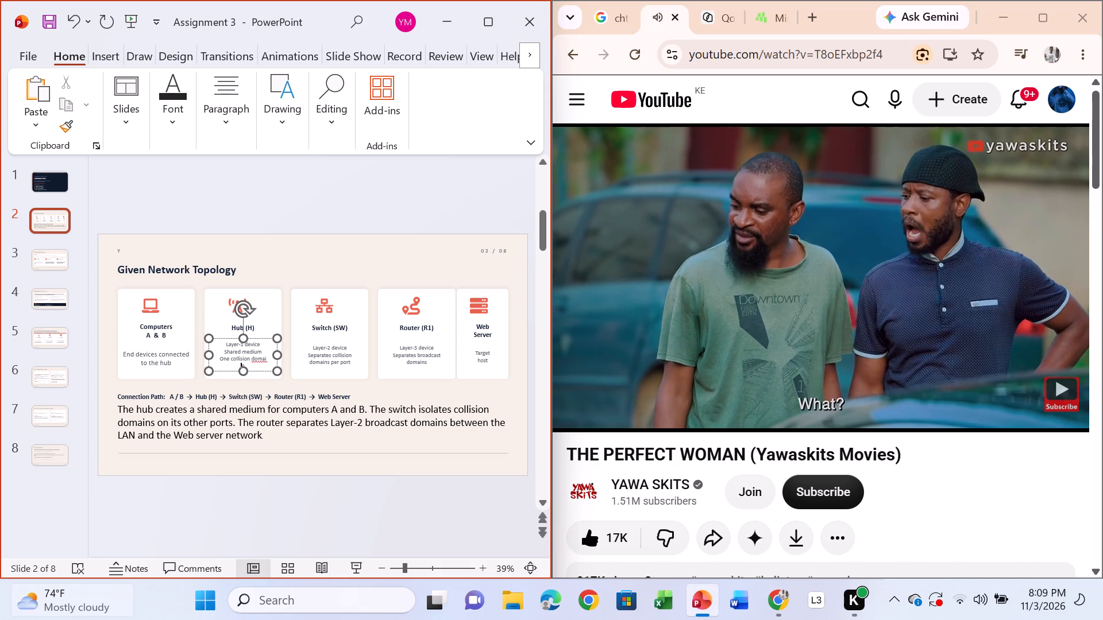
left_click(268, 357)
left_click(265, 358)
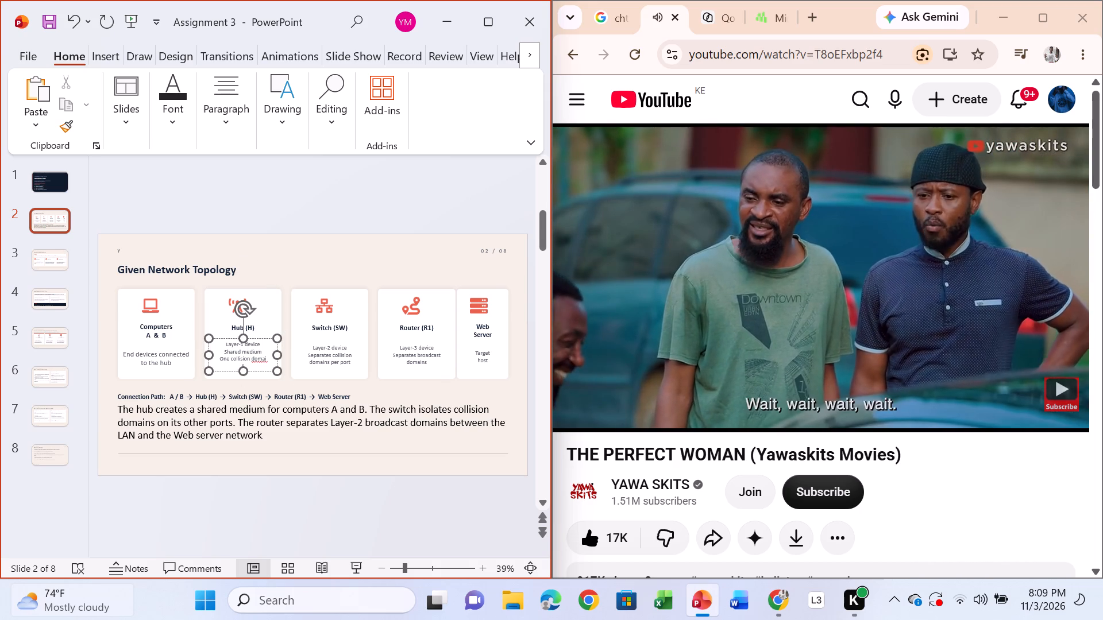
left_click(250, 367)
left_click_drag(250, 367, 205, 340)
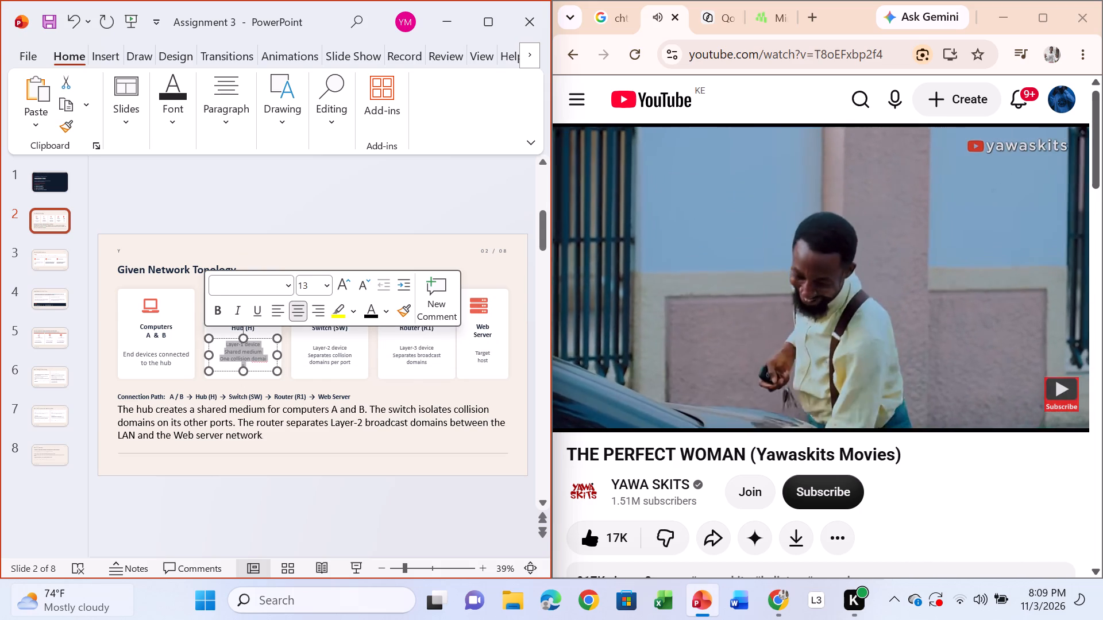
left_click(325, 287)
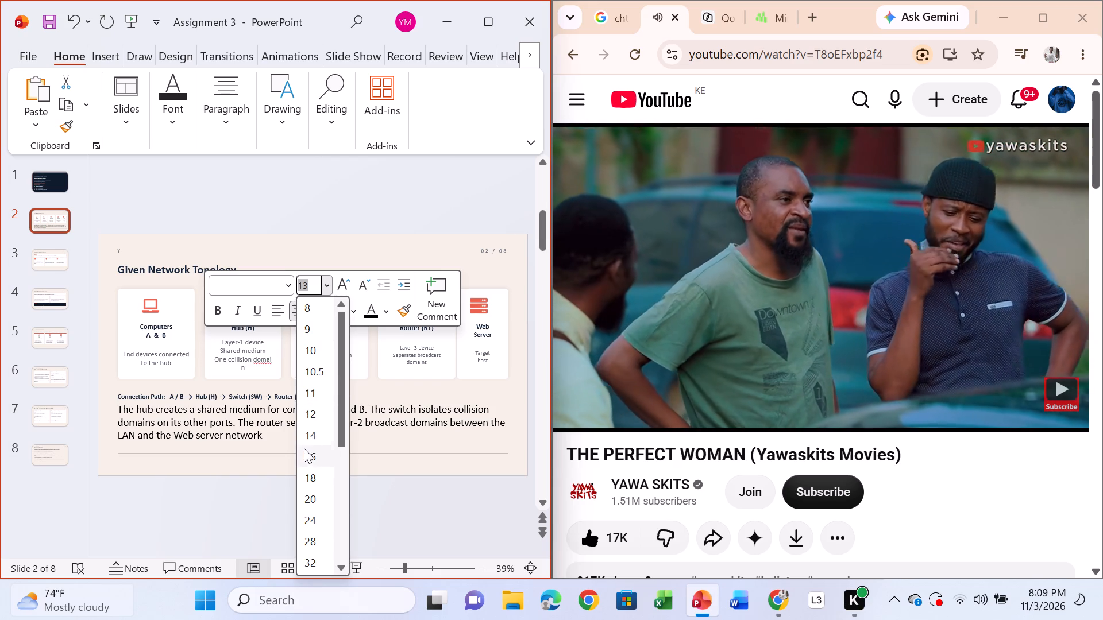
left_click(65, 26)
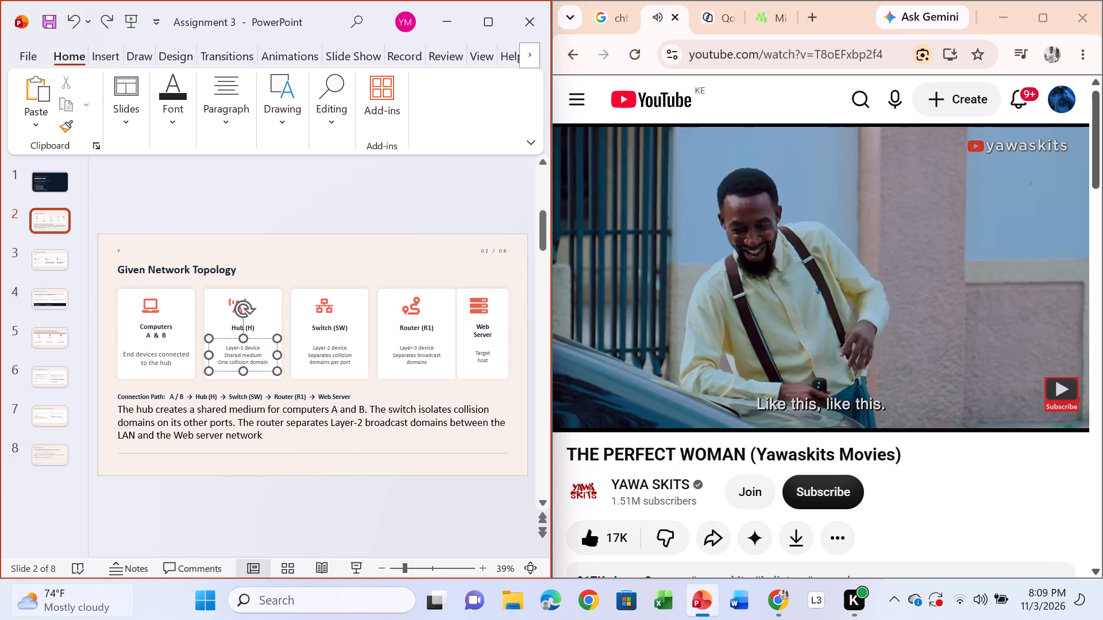
Set the Hub (H) card's three-line description on slide 2 to font size 16.
left_click(220, 345)
left_click_drag(220, 345, 266, 367)
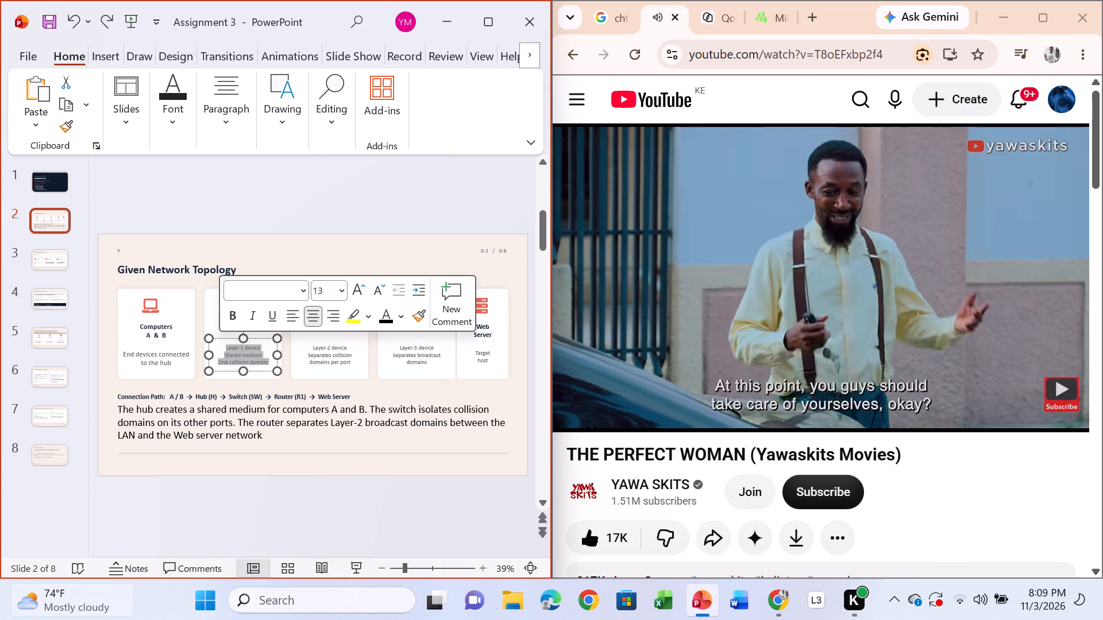
left_click_drag(266, 367, 282, 370)
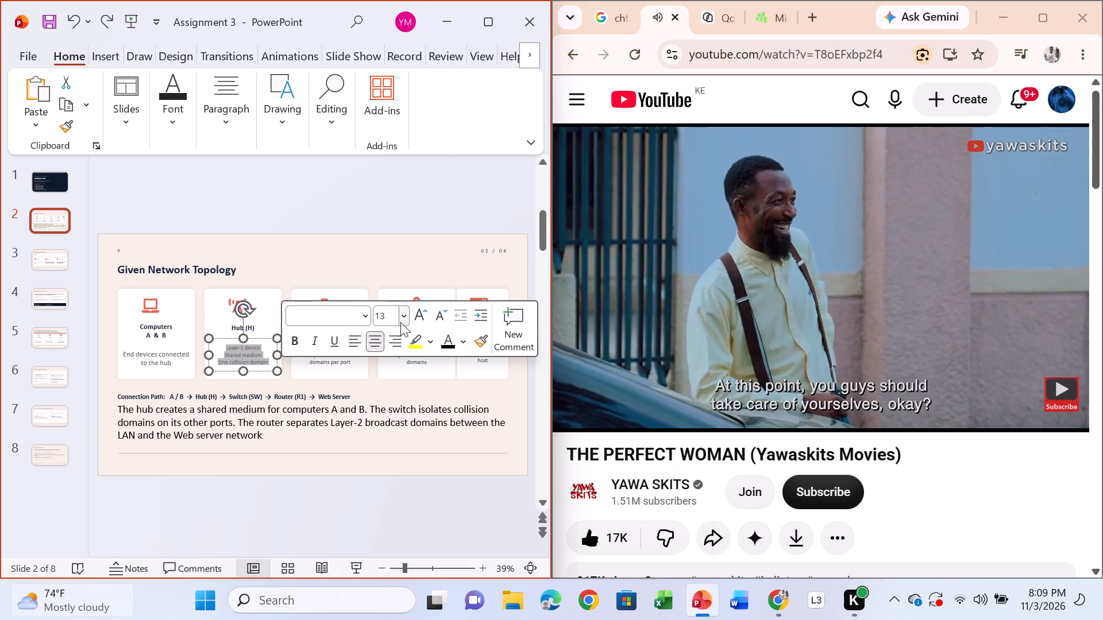
left_click(401, 321)
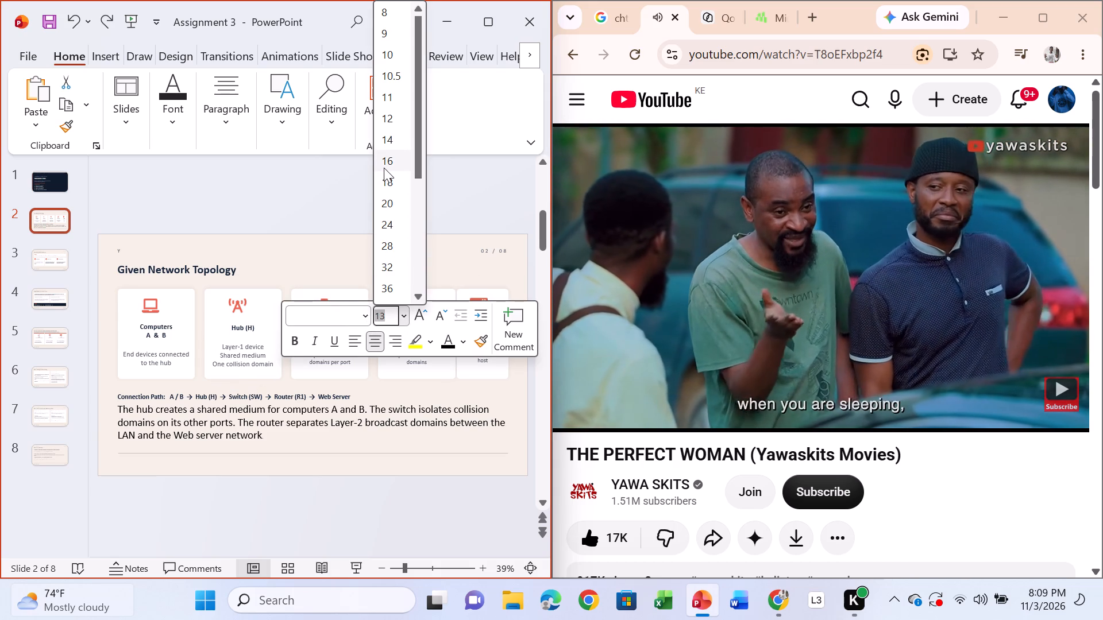
left_click(384, 168)
left_click(351, 244)
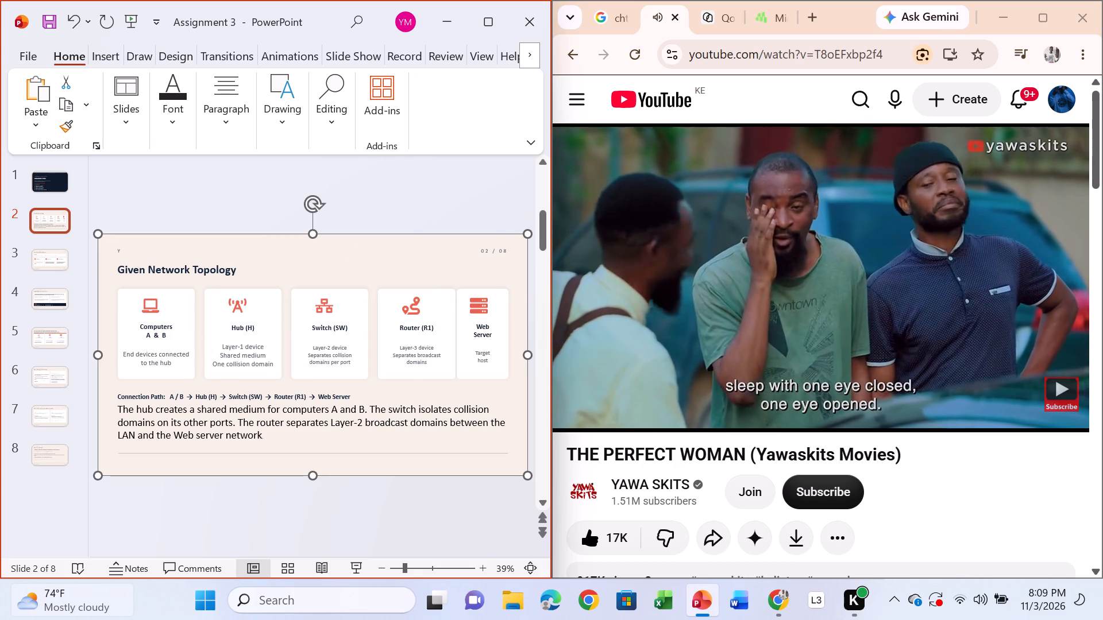
Set the Switch (SW) card's description, starting with Layer-2 device, to font size 16.
left_click(336, 352)
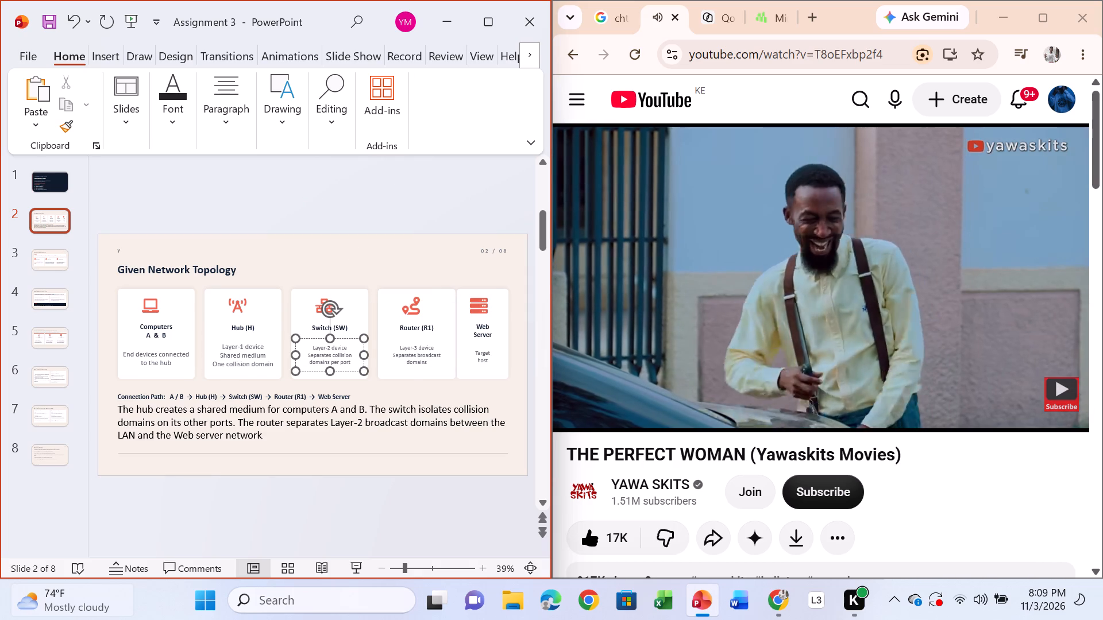
left_click(350, 362)
left_click_drag(350, 362, 273, 325)
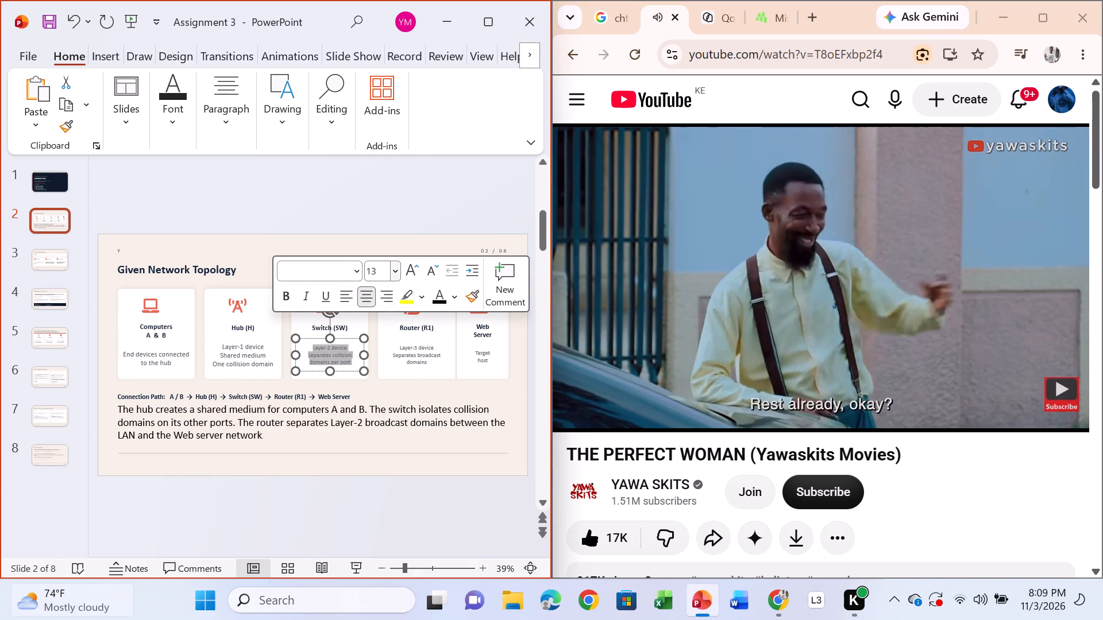
left_click(393, 272)
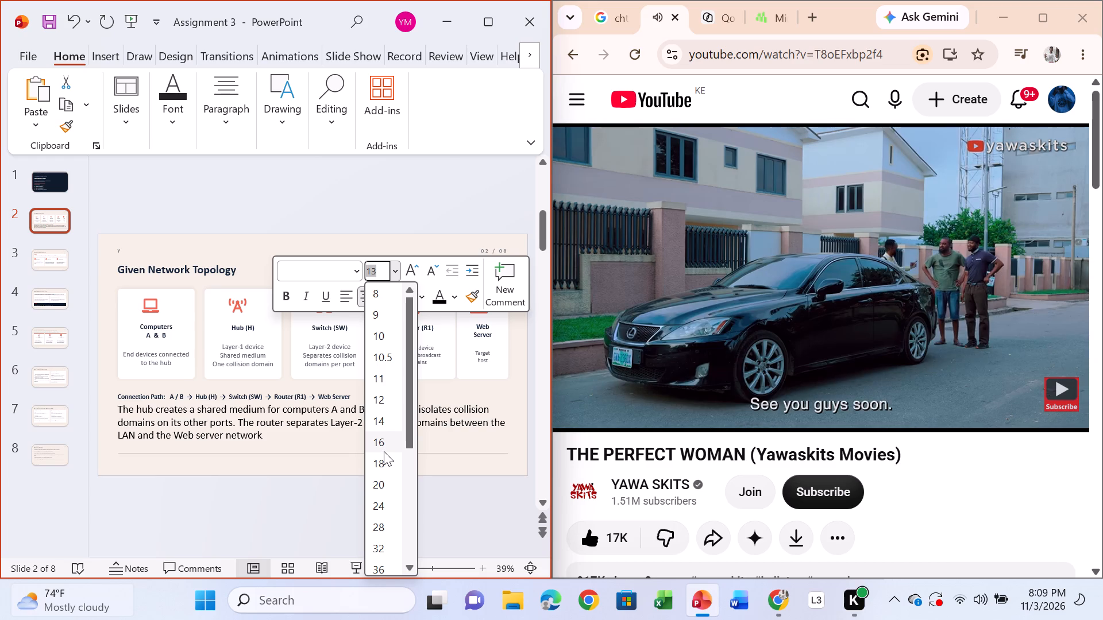
left_click(384, 451)
left_click(382, 388)
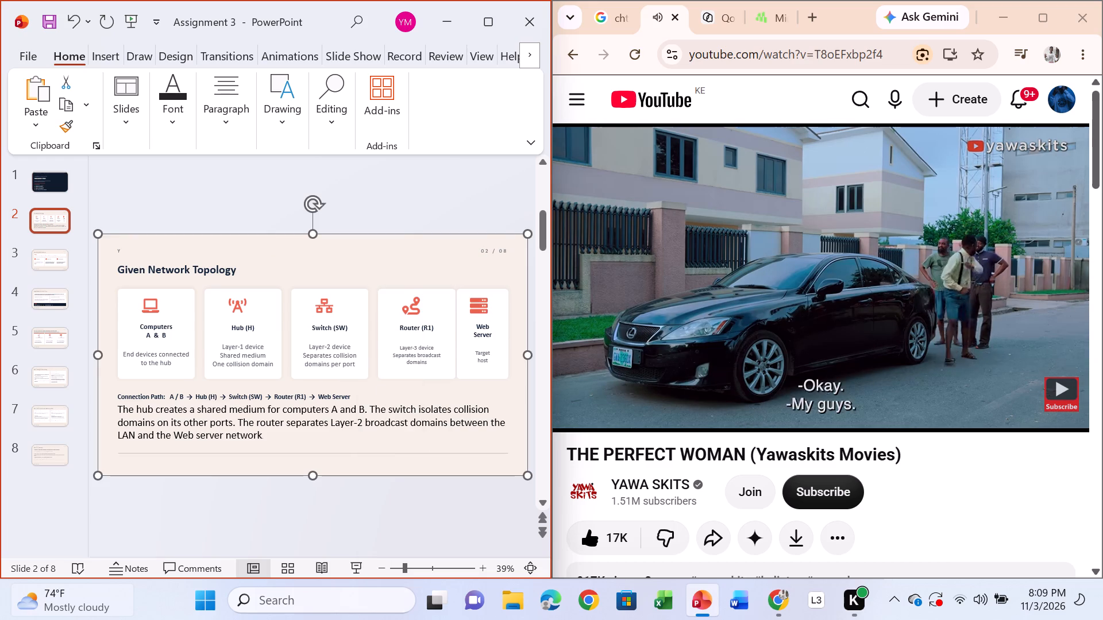
Set the Router (R1) card's description, starting with Layer-3 device, to font size 18.
left_click_drag(408, 347, 409, 353)
left_click(427, 365)
left_click_drag(429, 364, 380, 331)
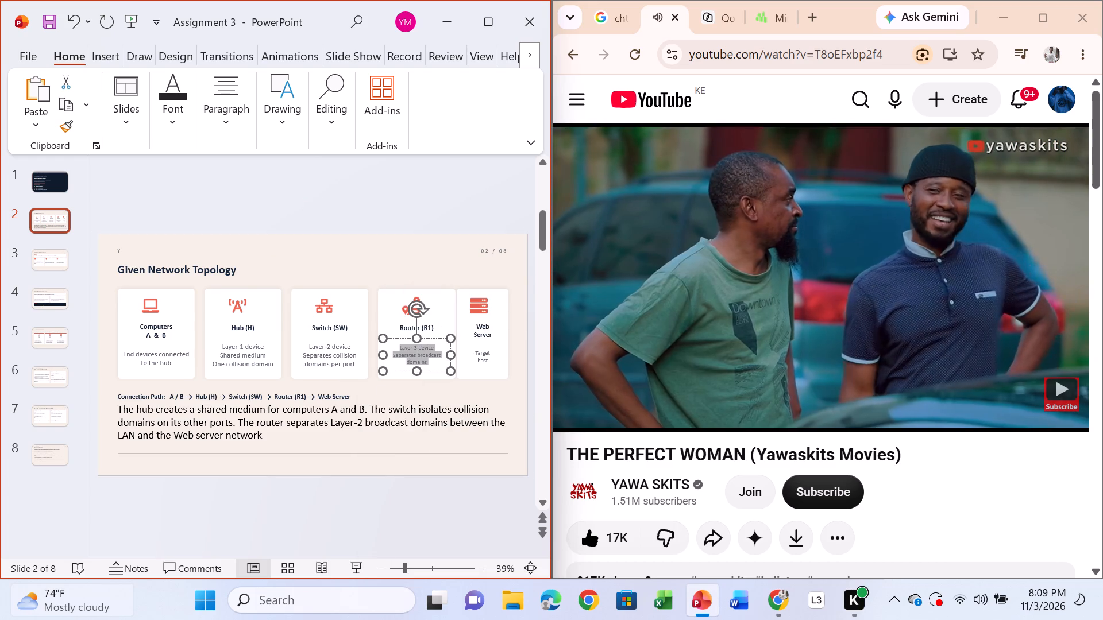
left_click_drag(380, 331, 380, 330)
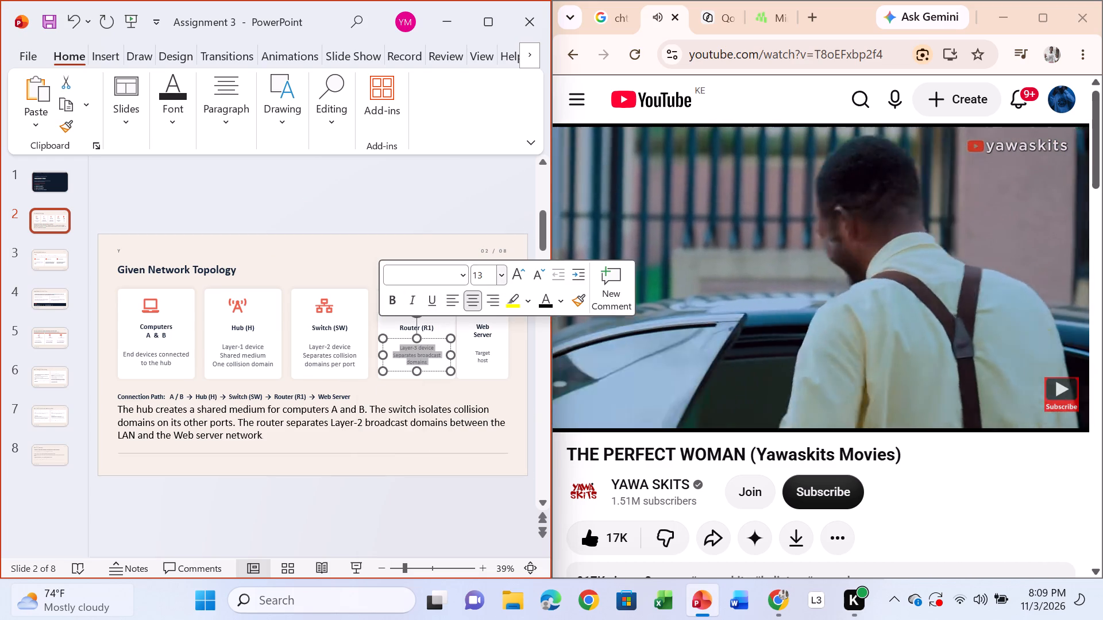
left_click(499, 276)
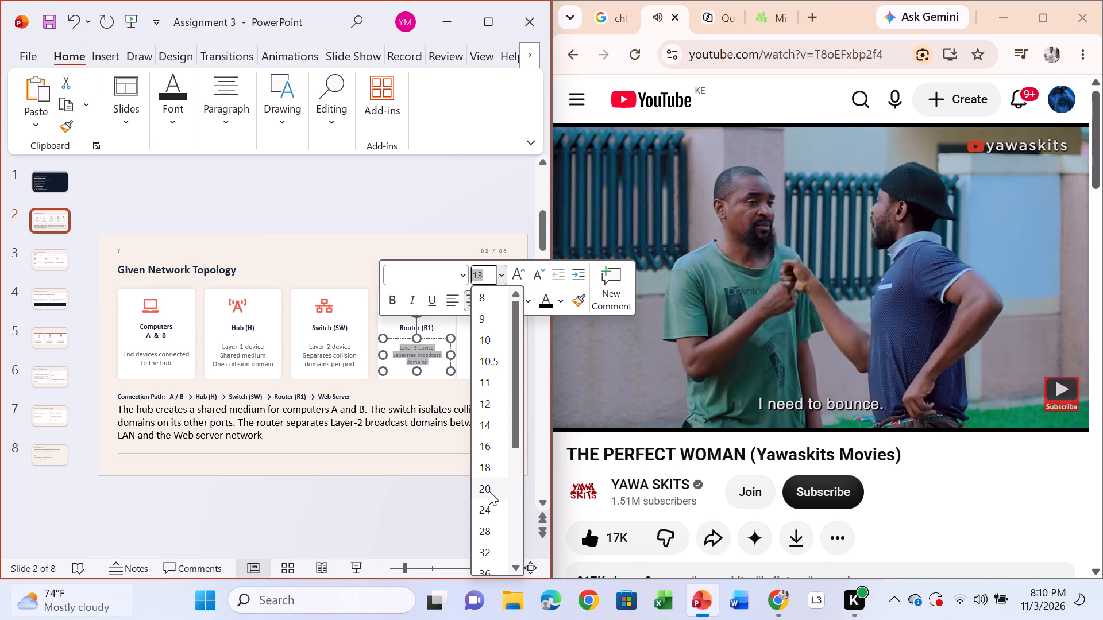
left_click(487, 425)
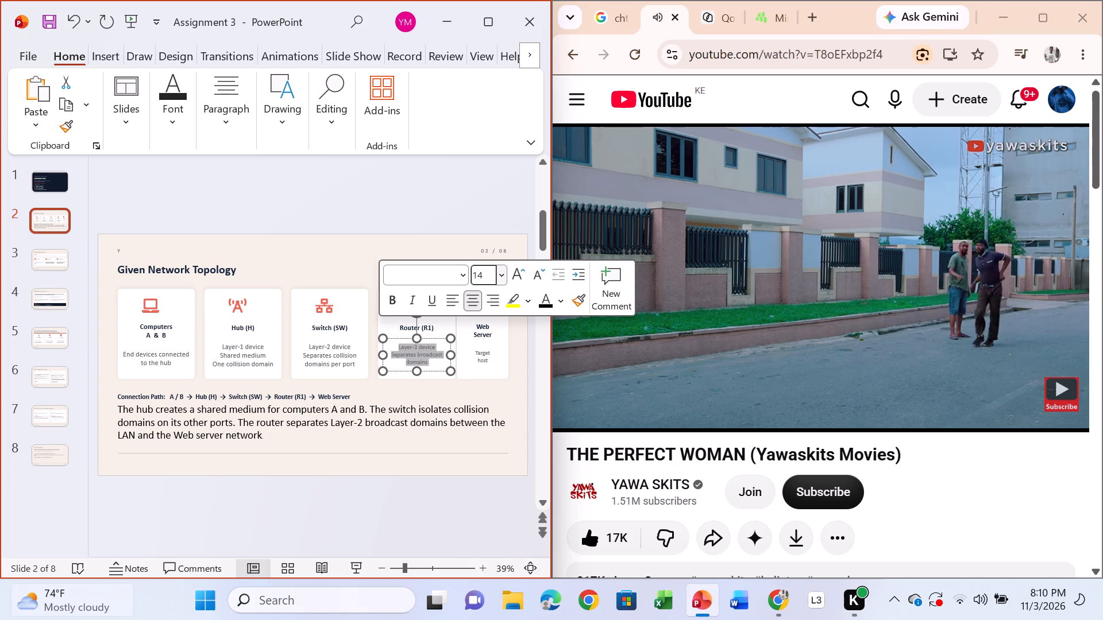
left_click(498, 276)
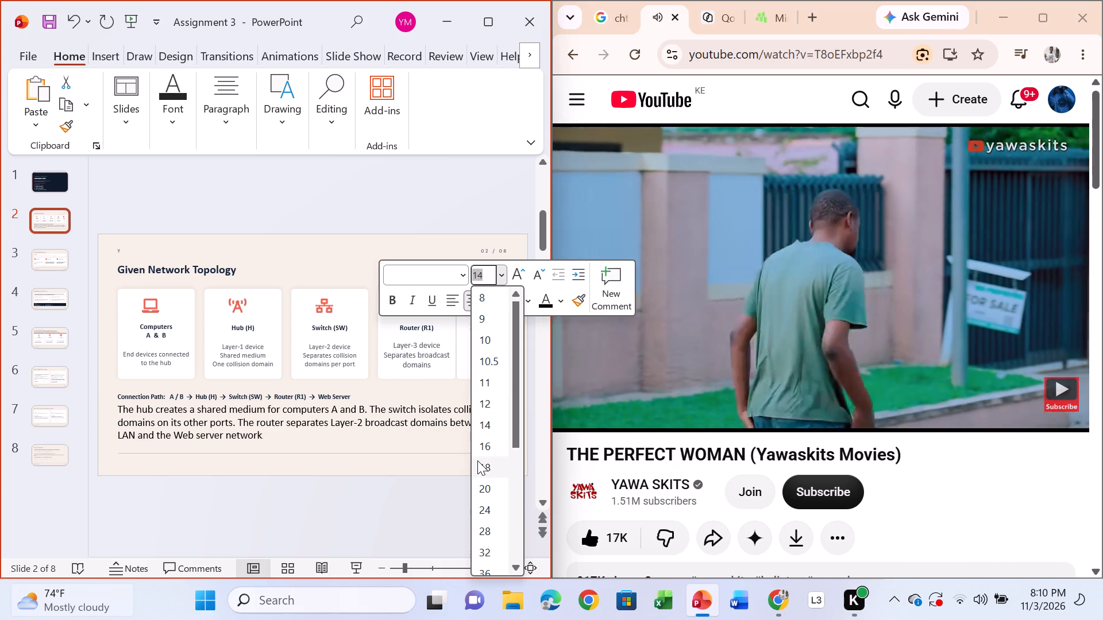
left_click(477, 460)
left_click(436, 244)
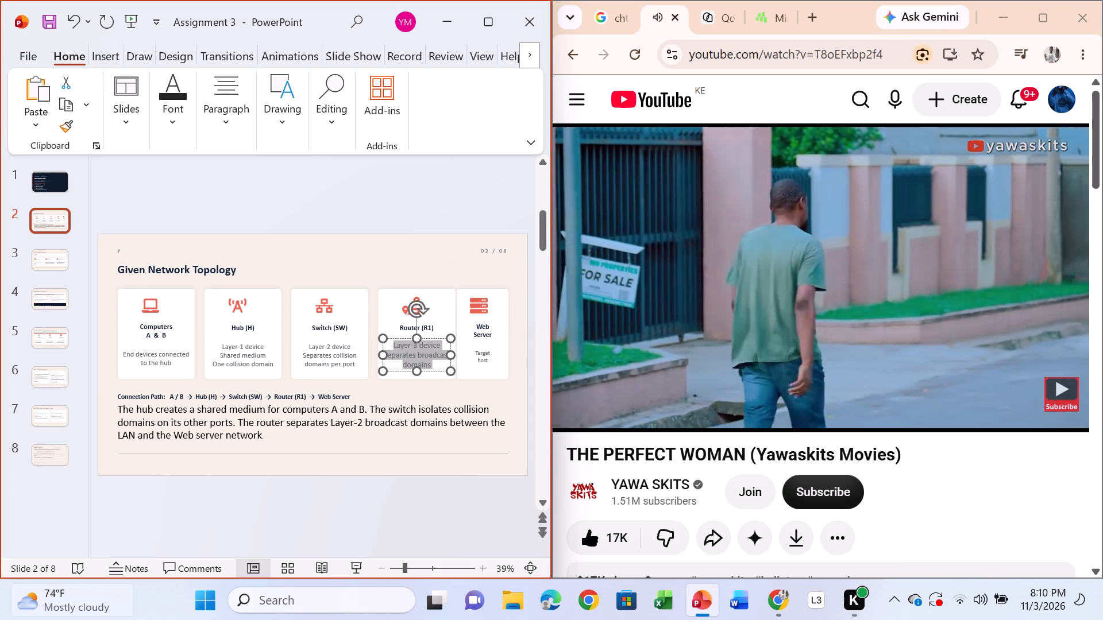
Set the Web Server card's description, Target host, to font size 18.
left_click(473, 356)
left_click(476, 359)
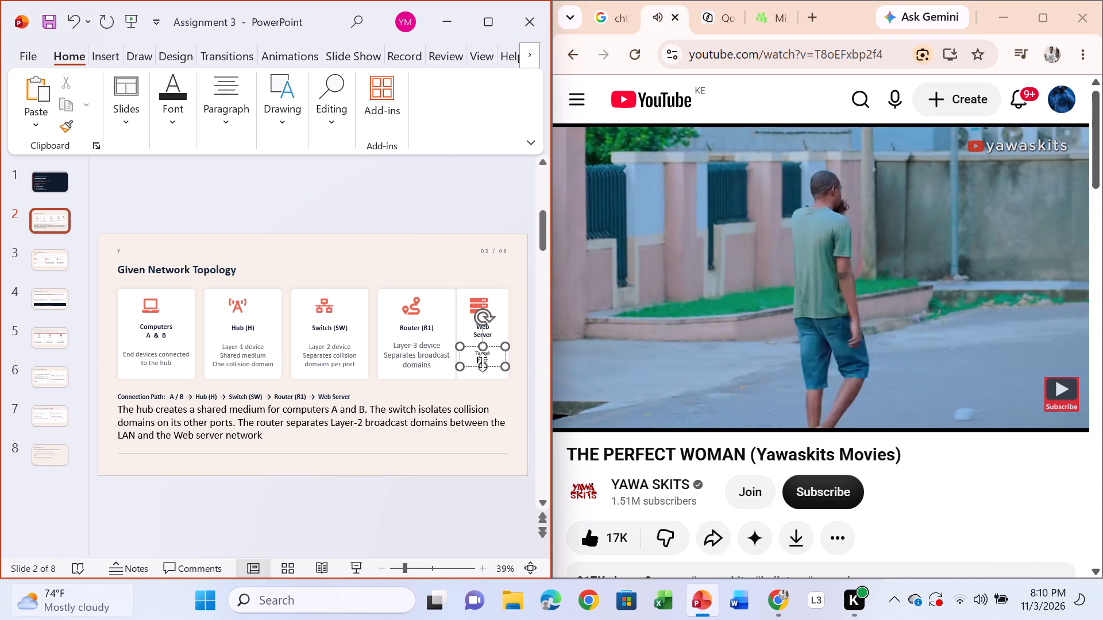
left_click(491, 356)
left_click(491, 356)
left_click(487, 356)
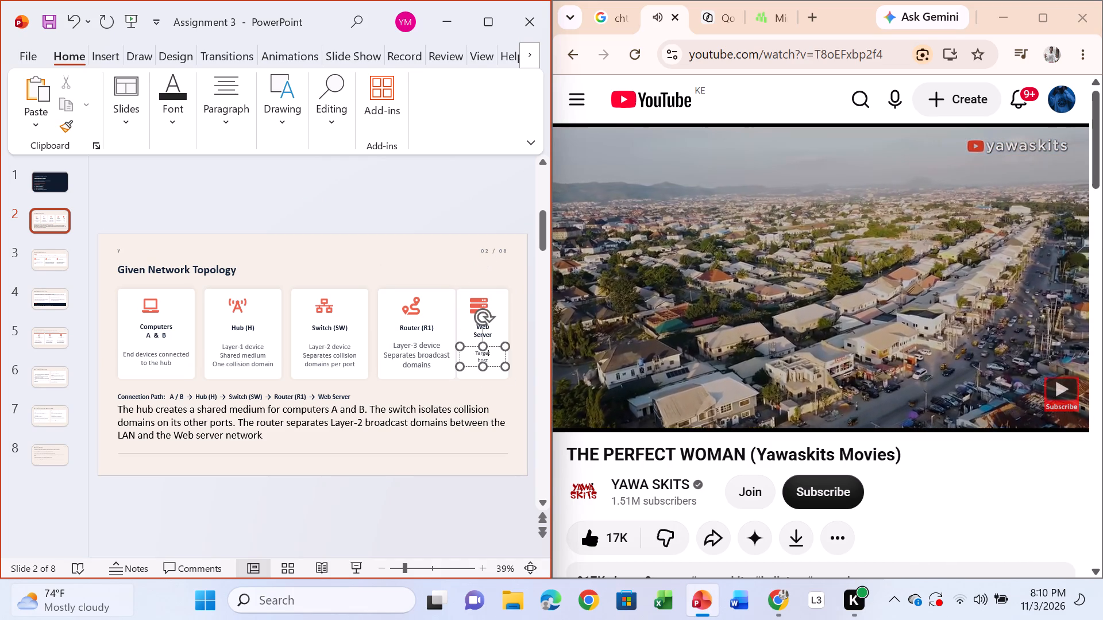
left_click(493, 354)
left_click(494, 354)
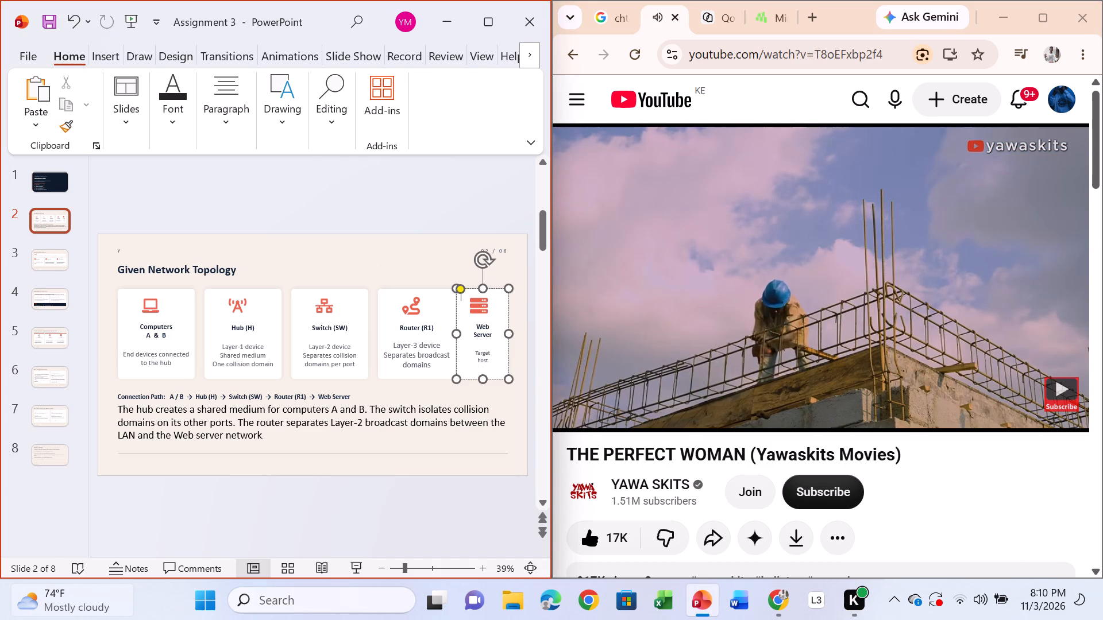
double_click(488, 357)
left_click_drag(488, 357, 475, 351)
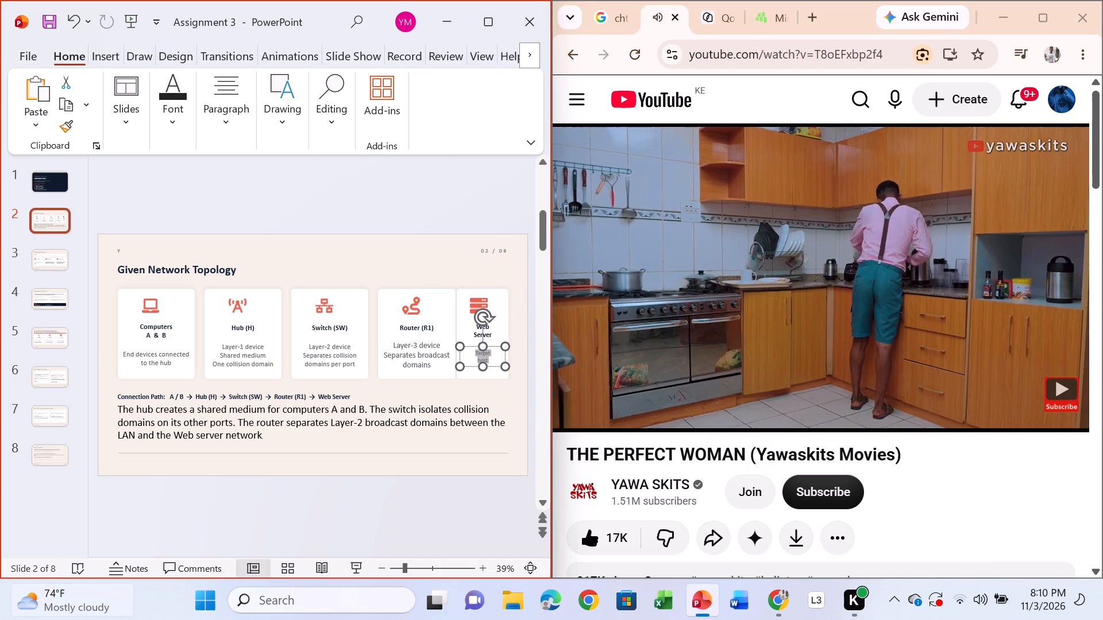
left_click_drag(475, 351, 472, 348)
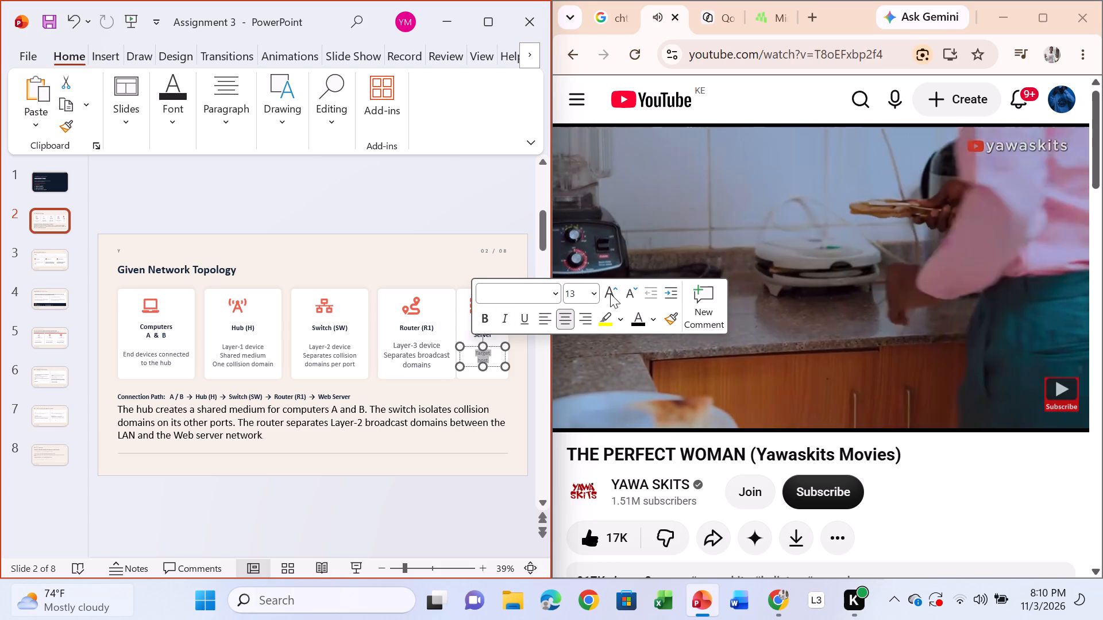
left_click(589, 293)
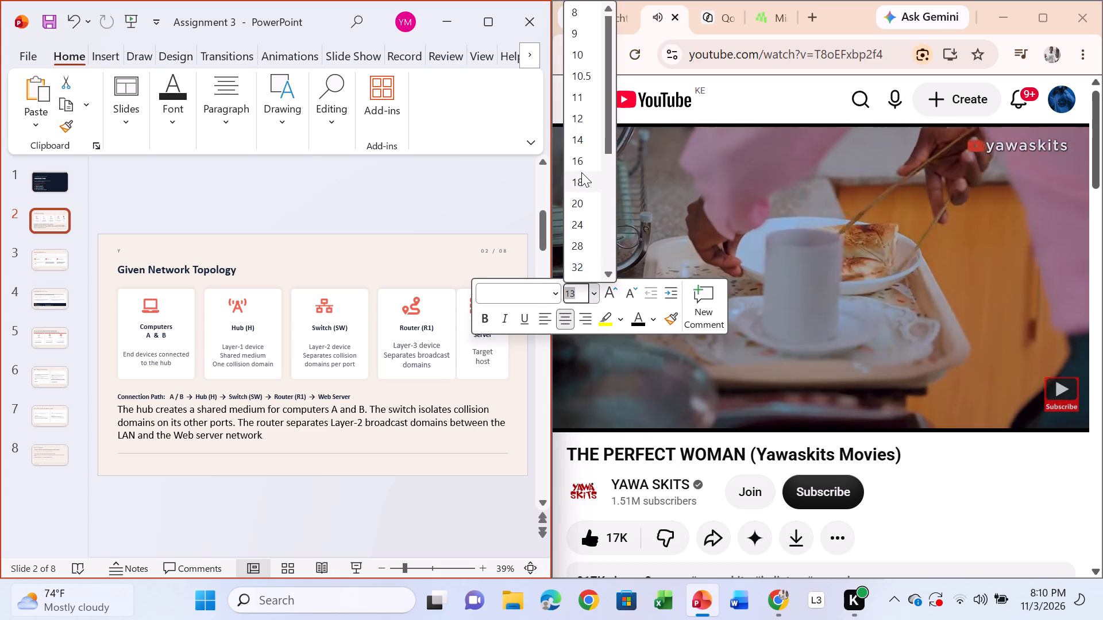
left_click(581, 172)
left_click(437, 199)
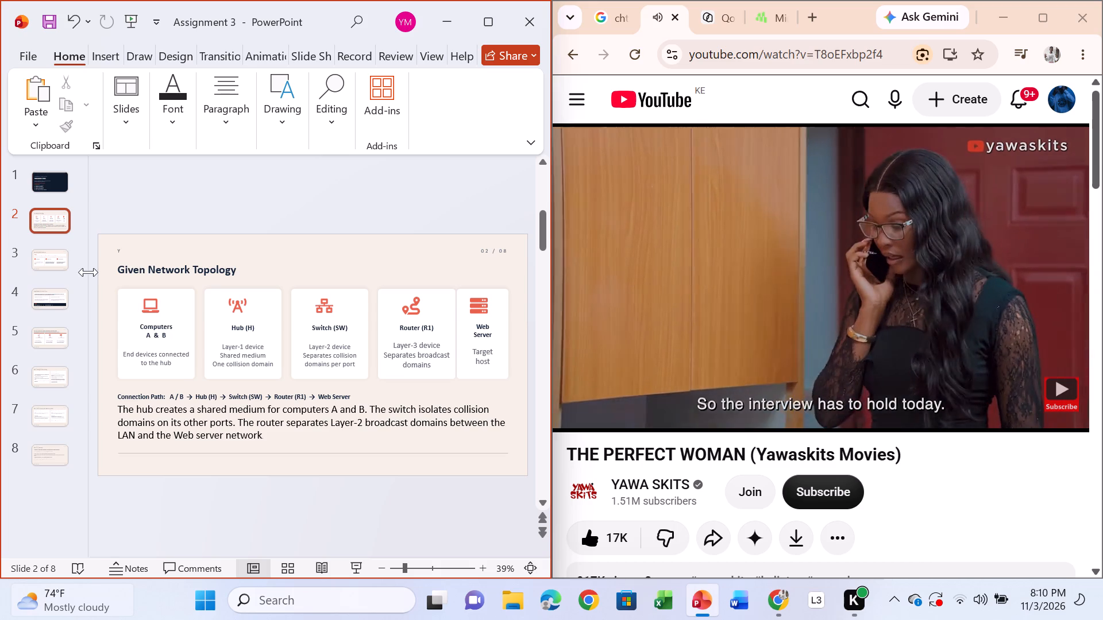
Make the 02 · COLLISION DOMAINS label above the Determining Collision Domains title on slide 3 bold and black.
left_click(60, 261)
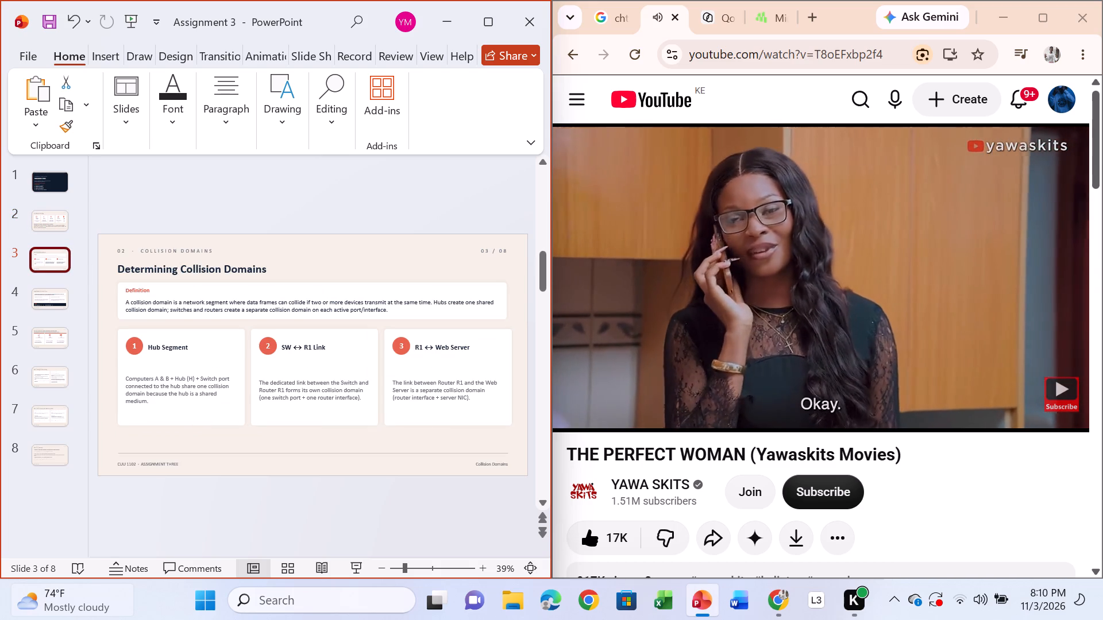
left_click(55, 220)
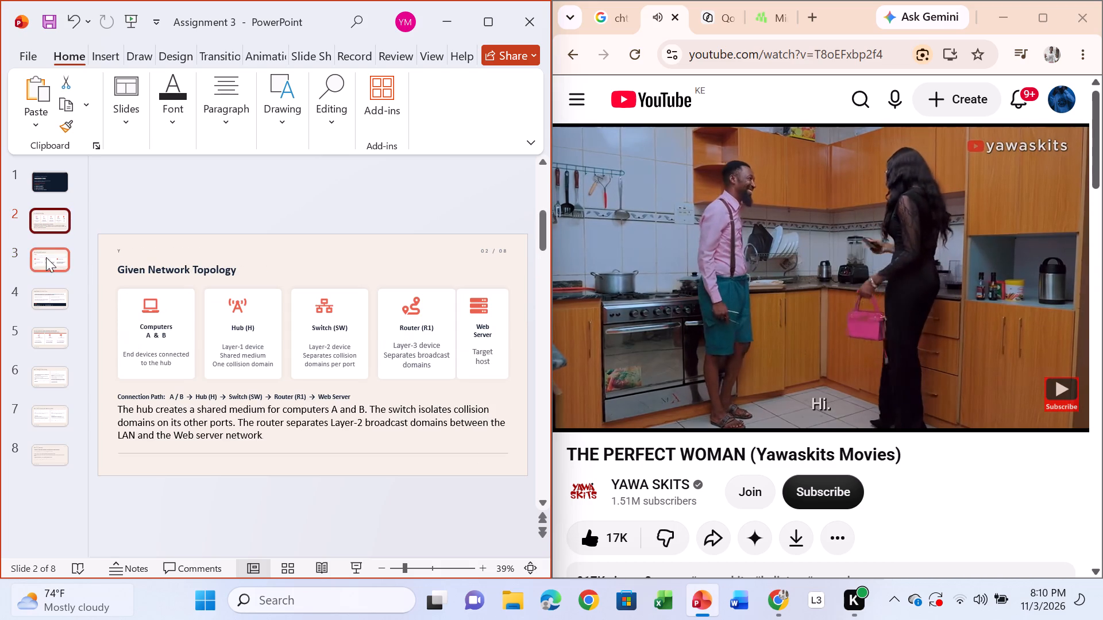
left_click(42, 259)
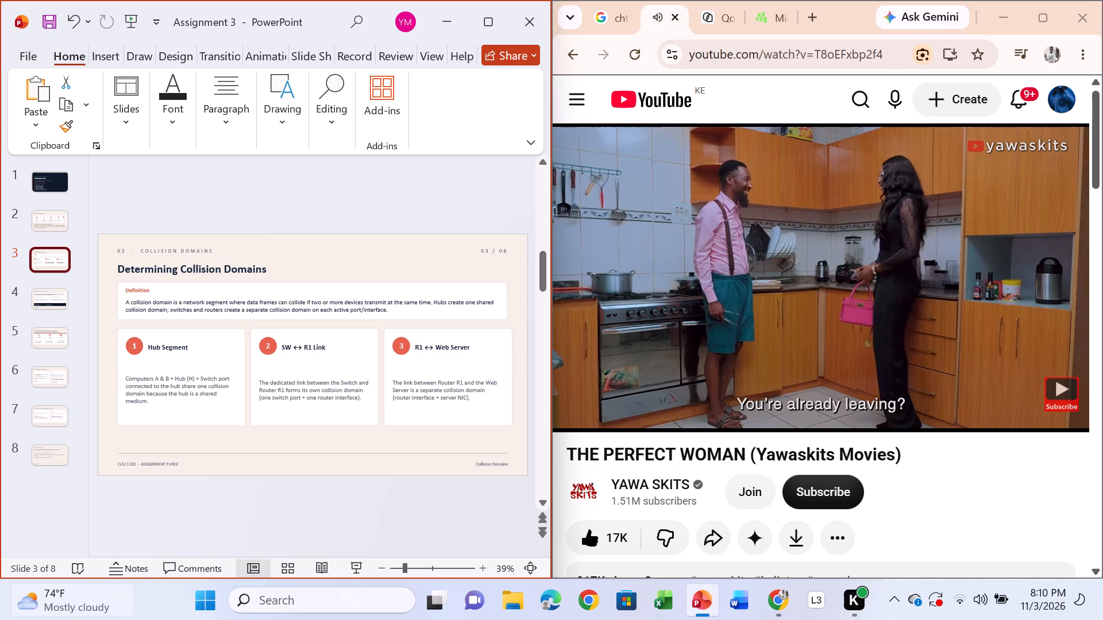
left_click(209, 252)
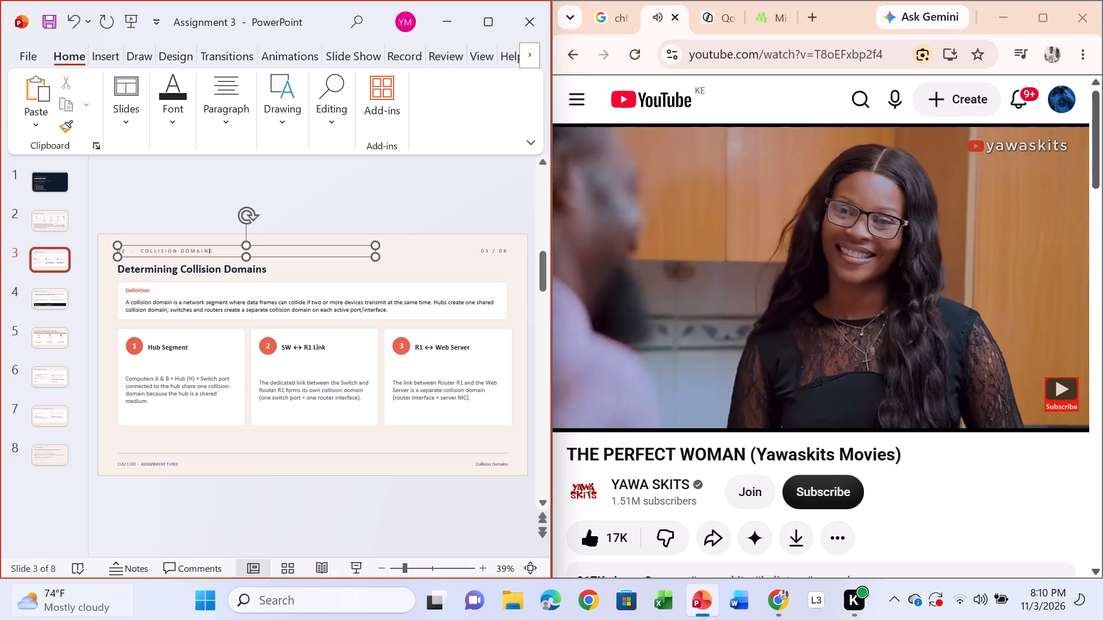
left_click(209, 251)
left_click_drag(209, 251, 125, 249)
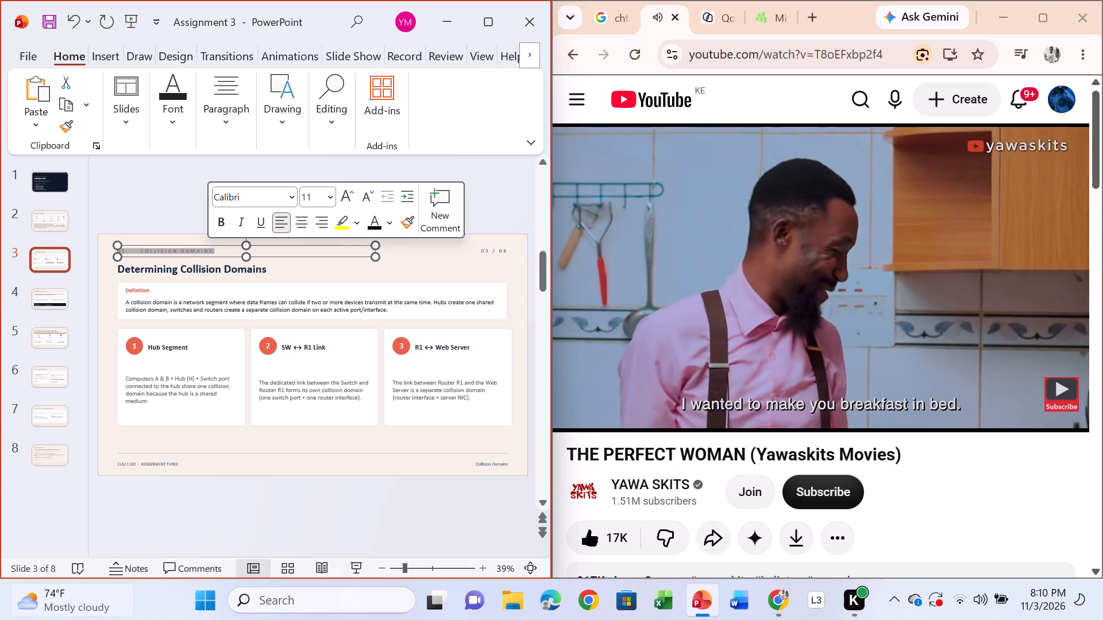
left_click_drag(125, 249, 118, 248)
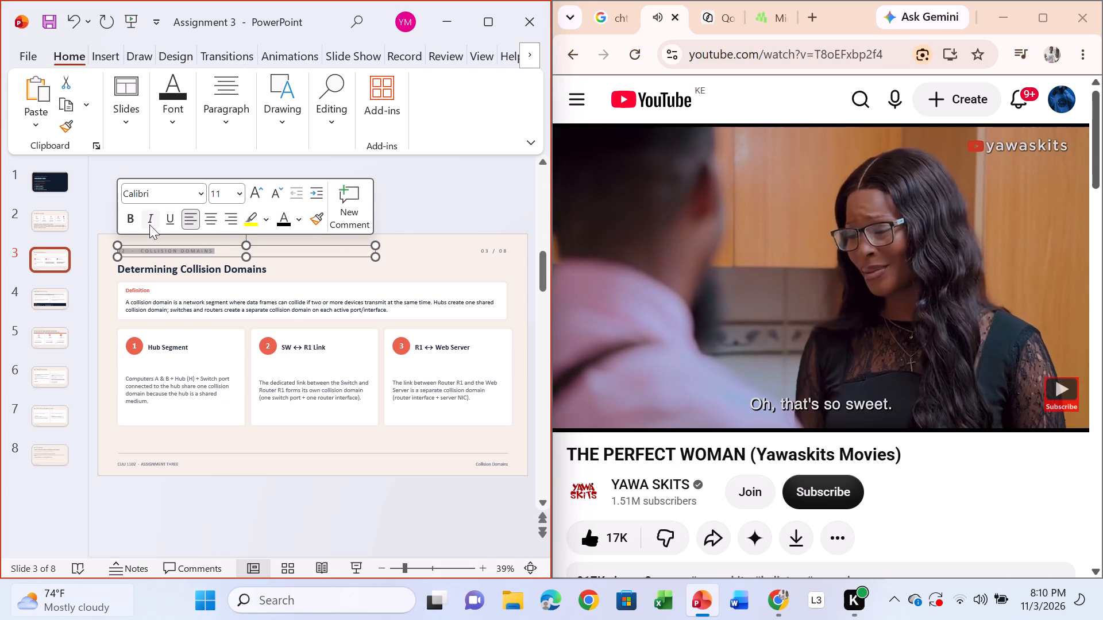
left_click(134, 218)
left_click(280, 222)
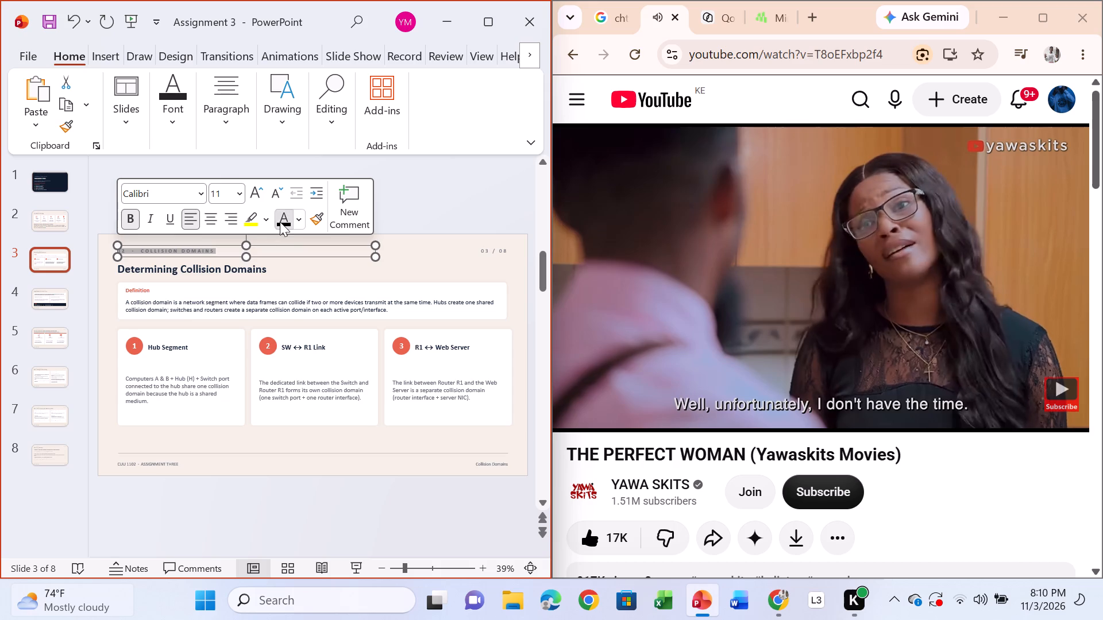
left_click(298, 272)
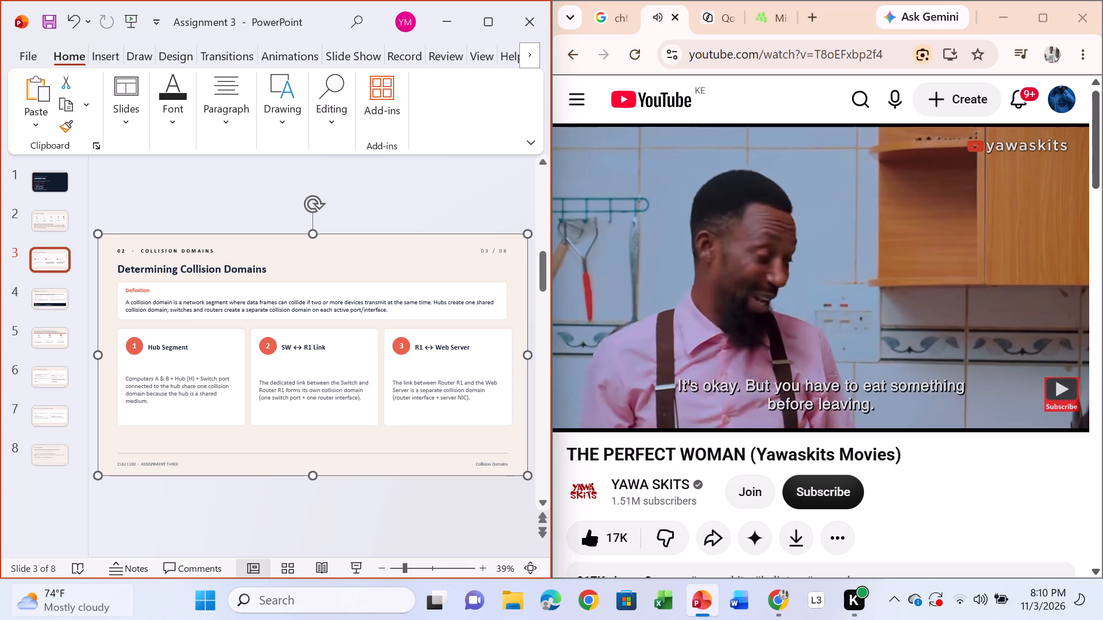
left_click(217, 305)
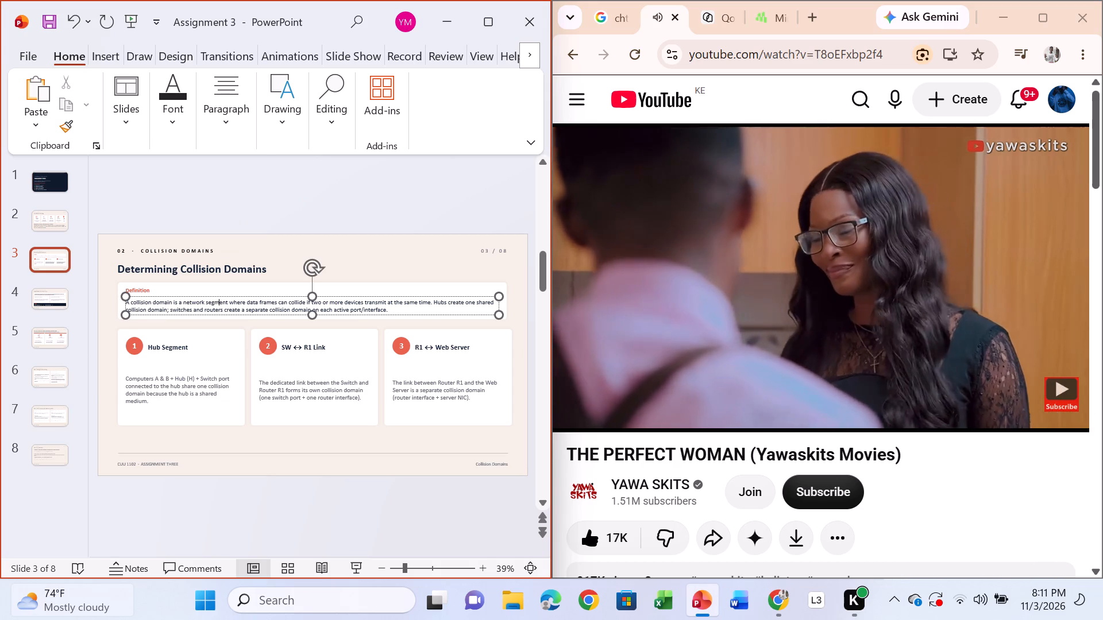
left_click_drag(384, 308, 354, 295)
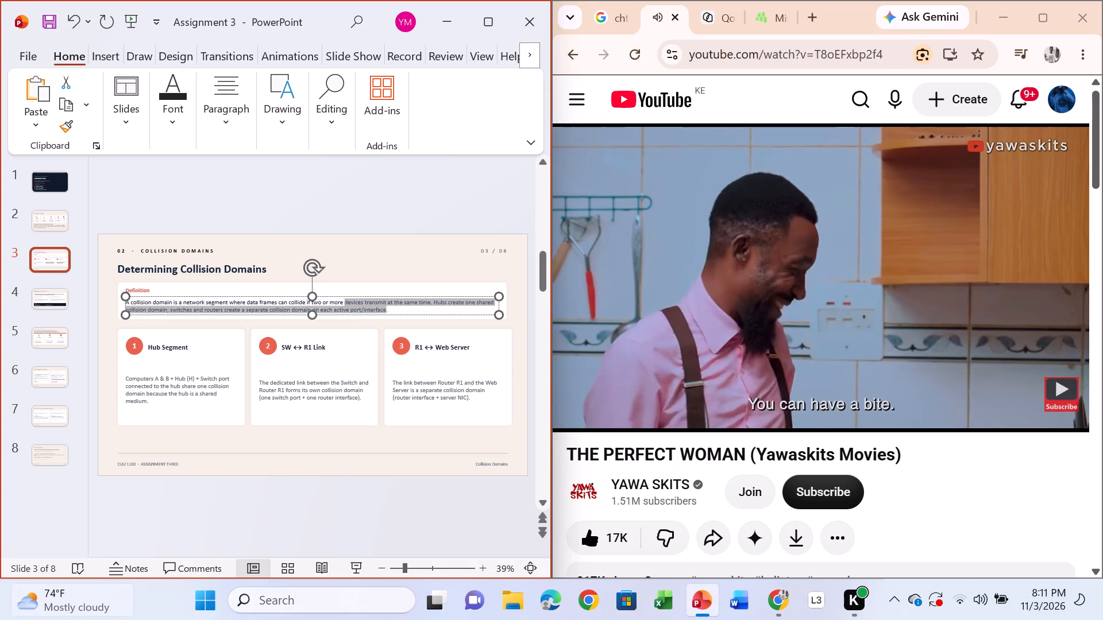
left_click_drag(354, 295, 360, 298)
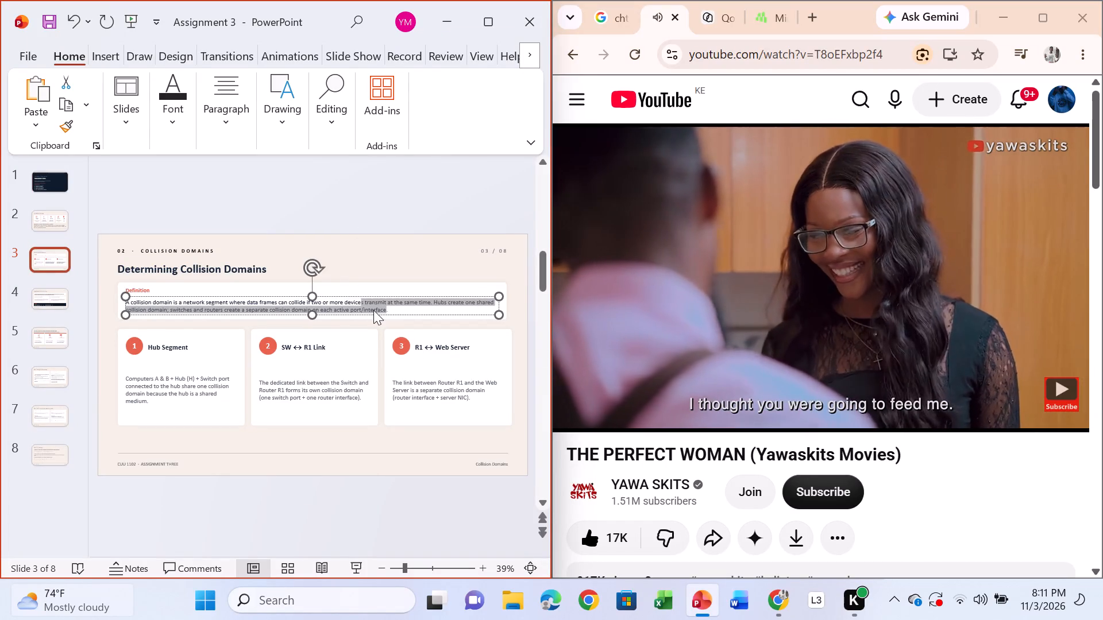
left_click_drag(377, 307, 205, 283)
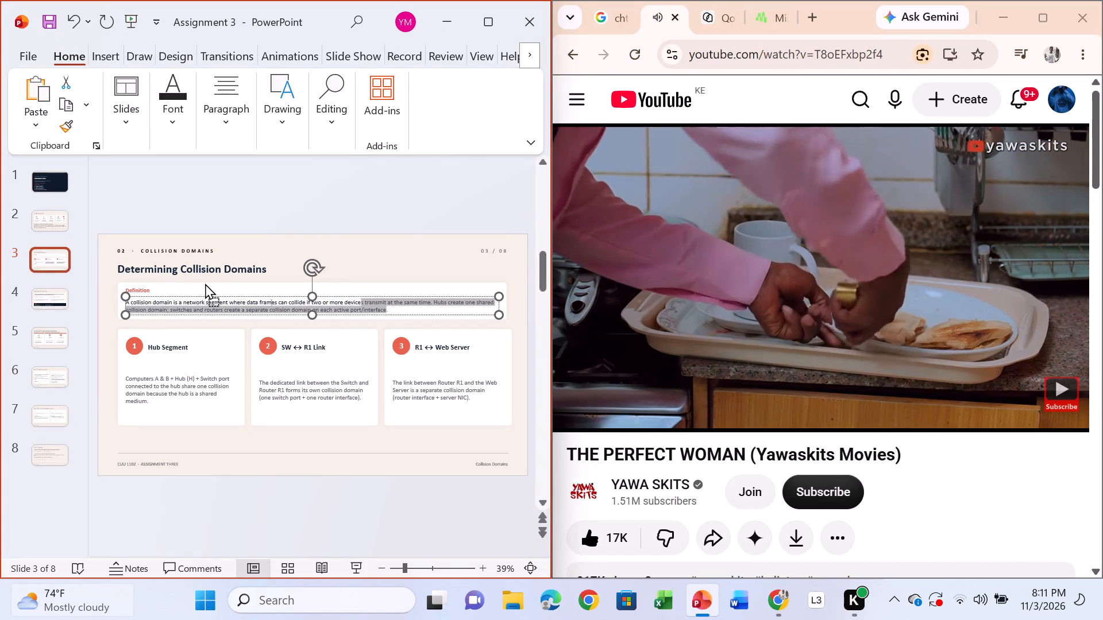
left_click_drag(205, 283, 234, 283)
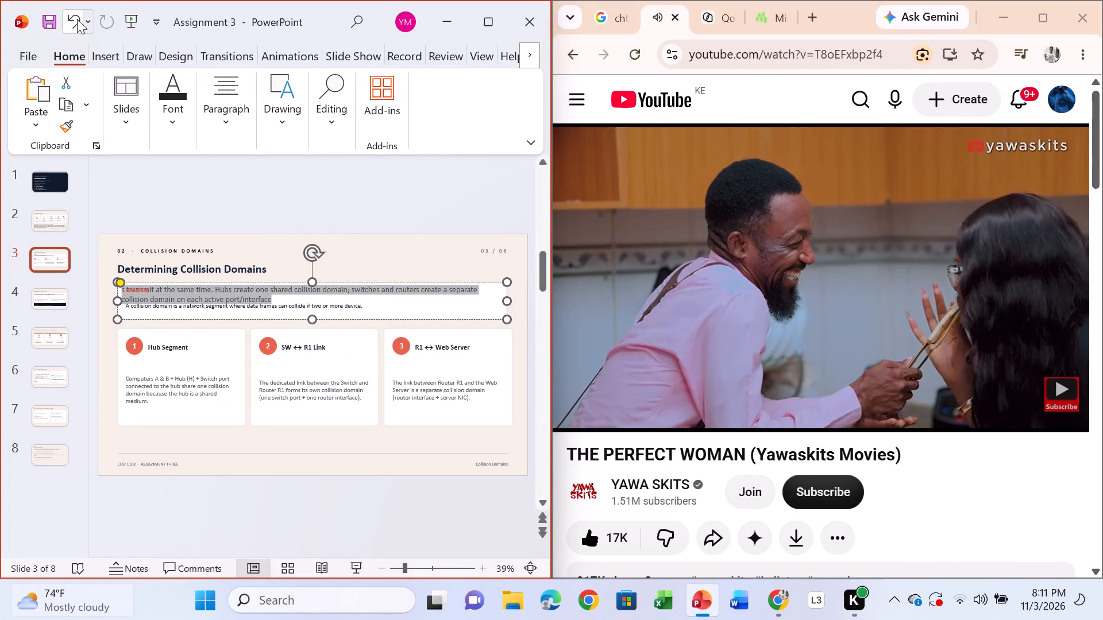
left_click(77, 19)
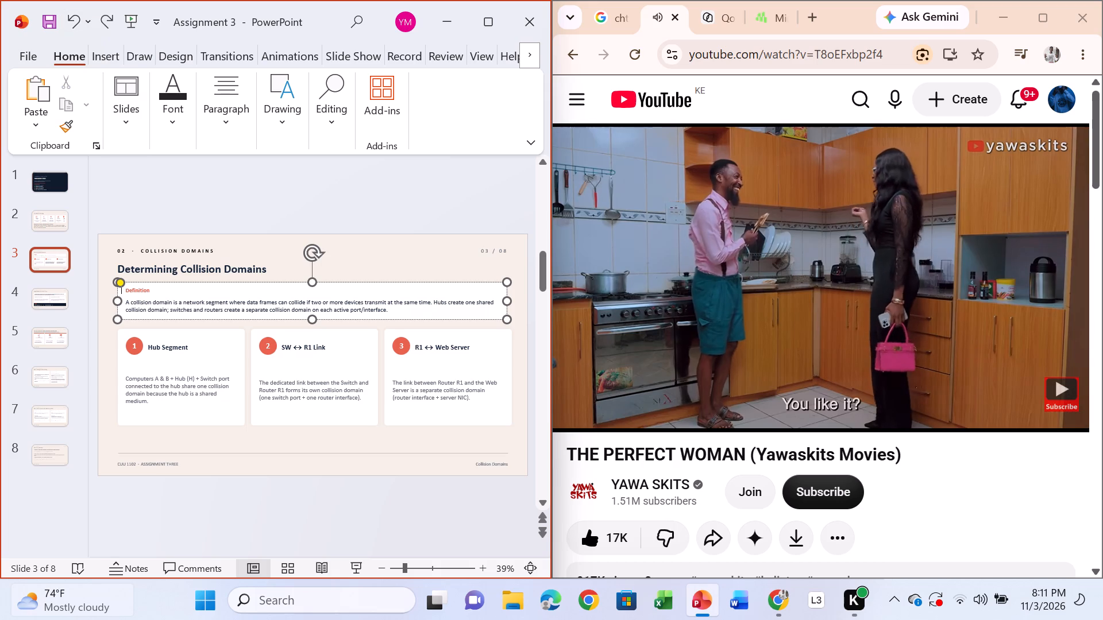
Set the collision domain definition paragraph, starting with A collision domain is a network segment, to font size 16.
left_click(384, 313)
left_click(385, 309)
left_click_drag(385, 309, 384, 308)
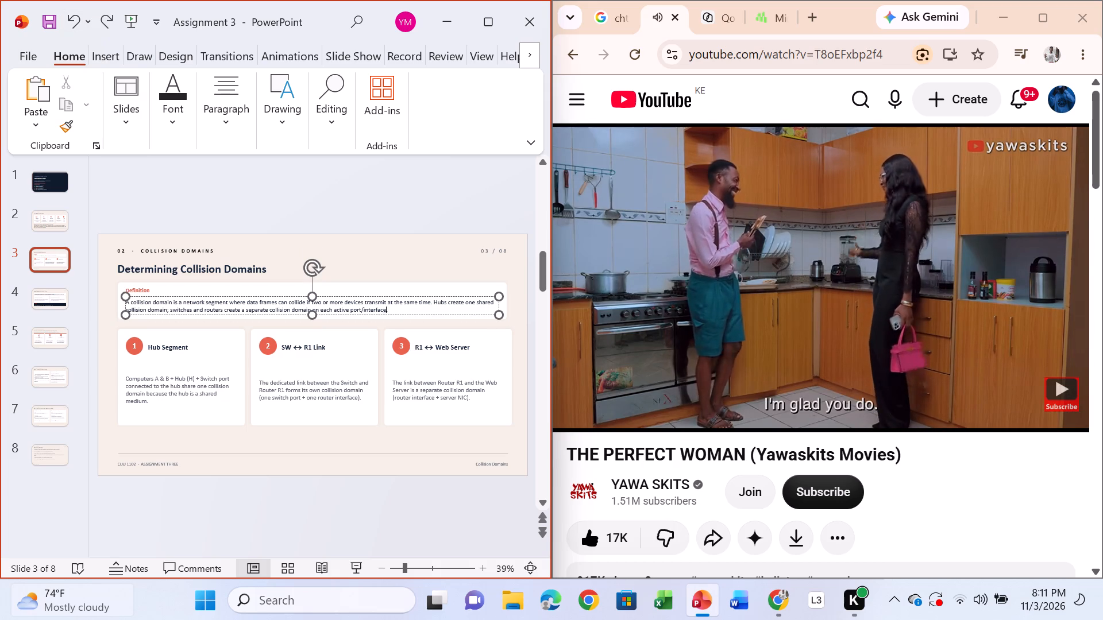
left_click_drag(384, 308, 74, 290)
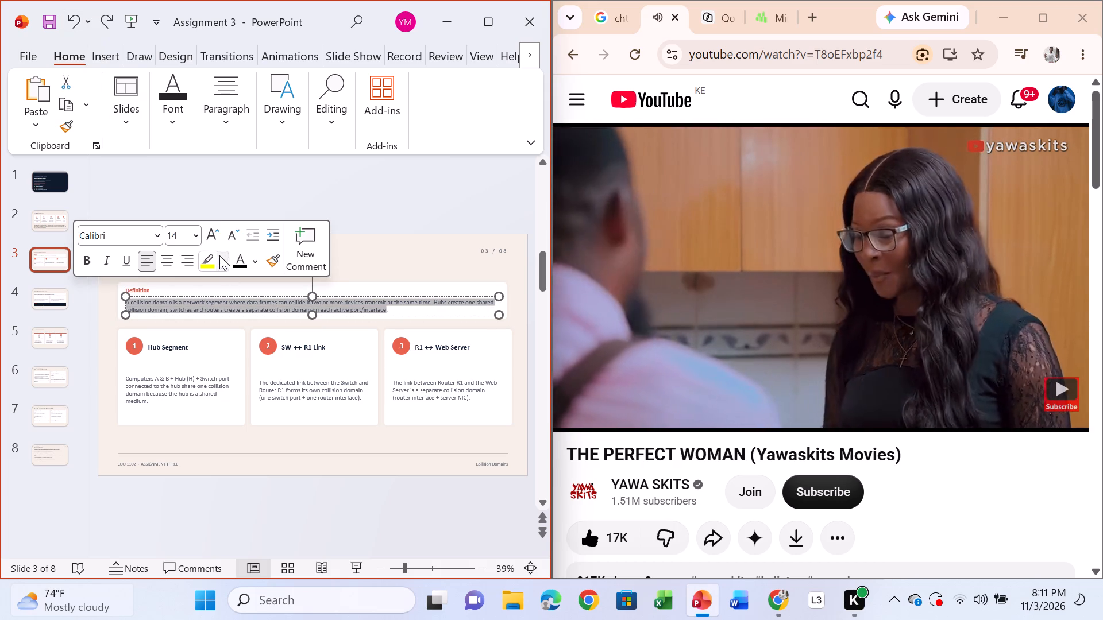
left_click(192, 232)
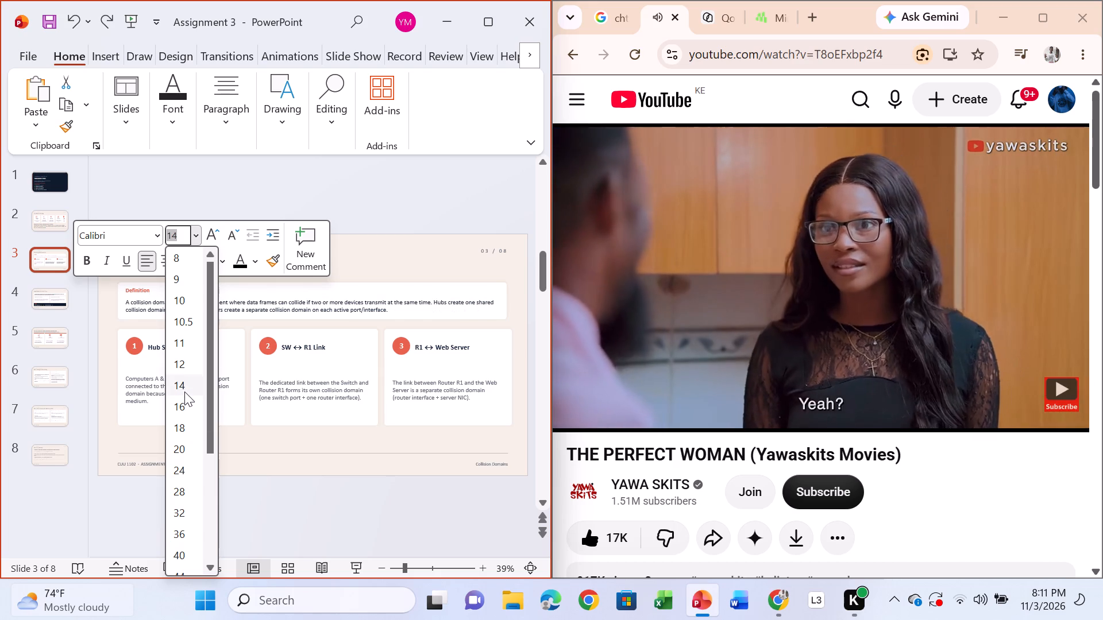
left_click(183, 401)
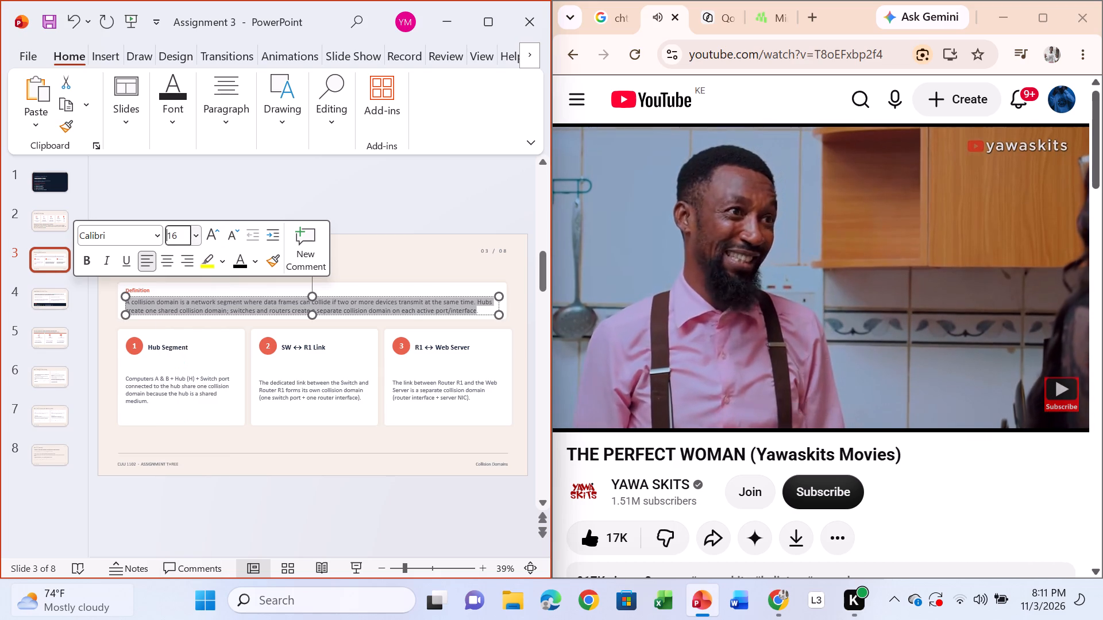
Set the Definition label above the collision domain paragraph on slide 3 to font size 16.
left_click(178, 284)
left_click(137, 285)
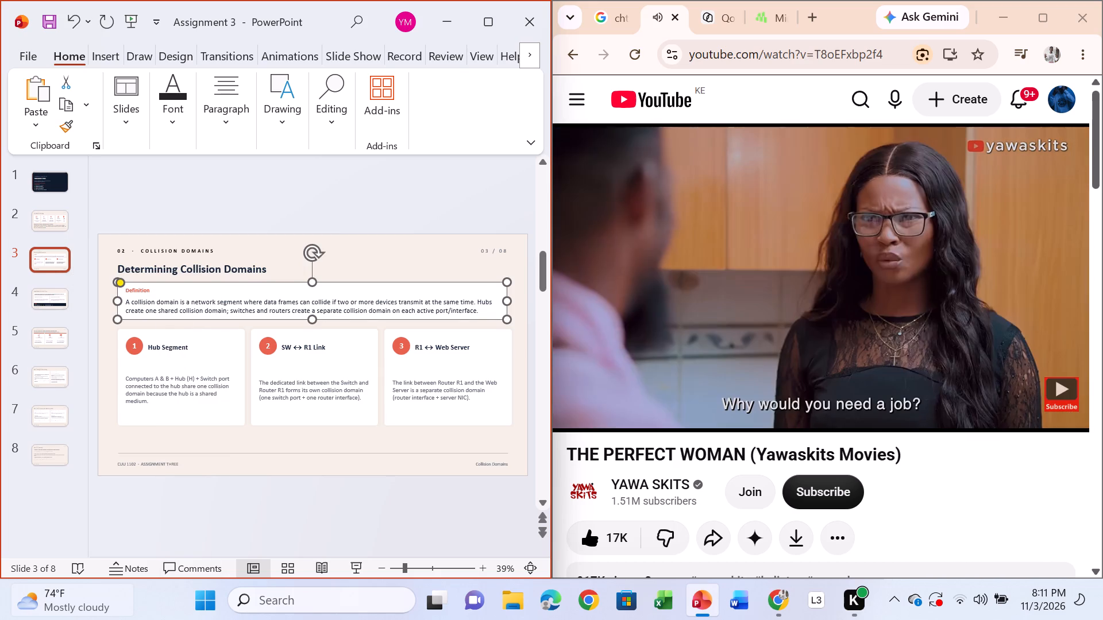
left_click(137, 285)
left_click(145, 285)
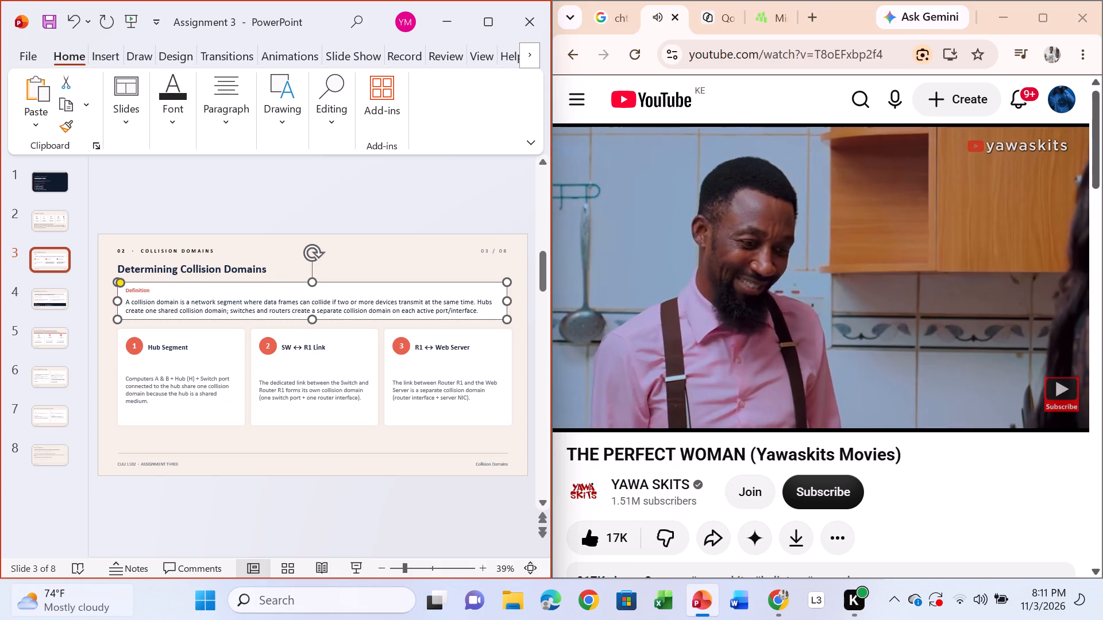
left_click_drag(147, 289, 144, 289)
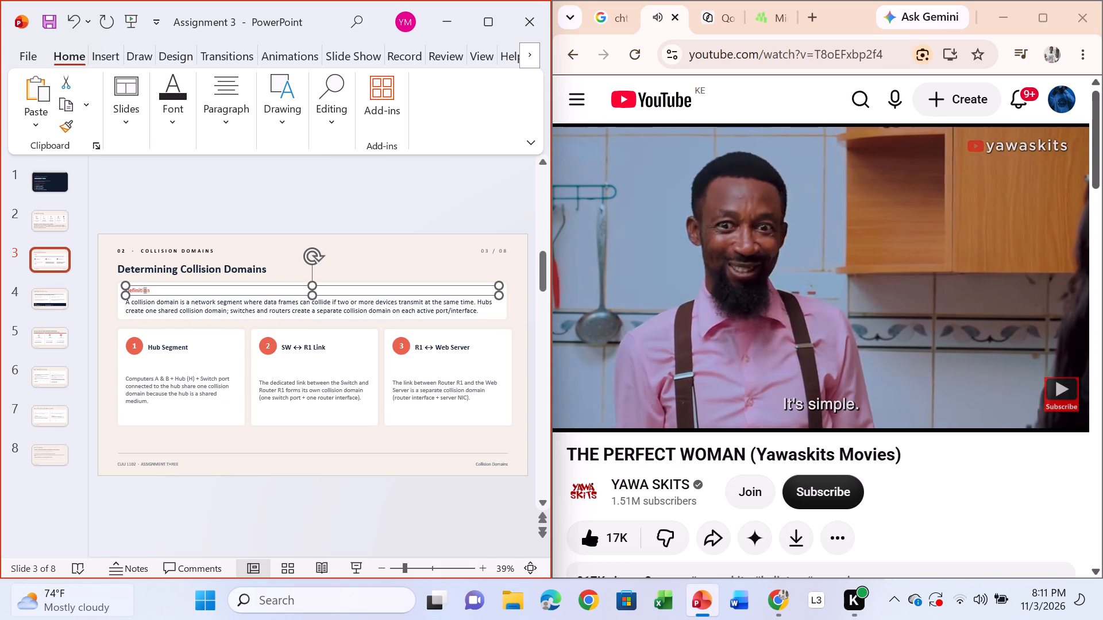
left_click_drag(144, 289, 14, 286)
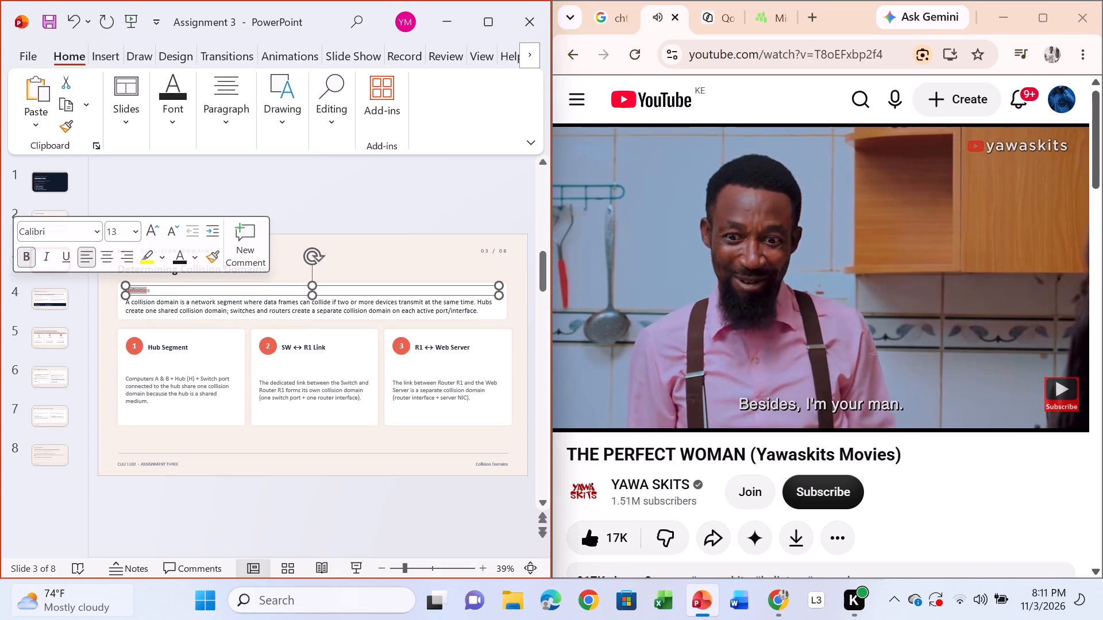
left_click(107, 317)
left_click(146, 288)
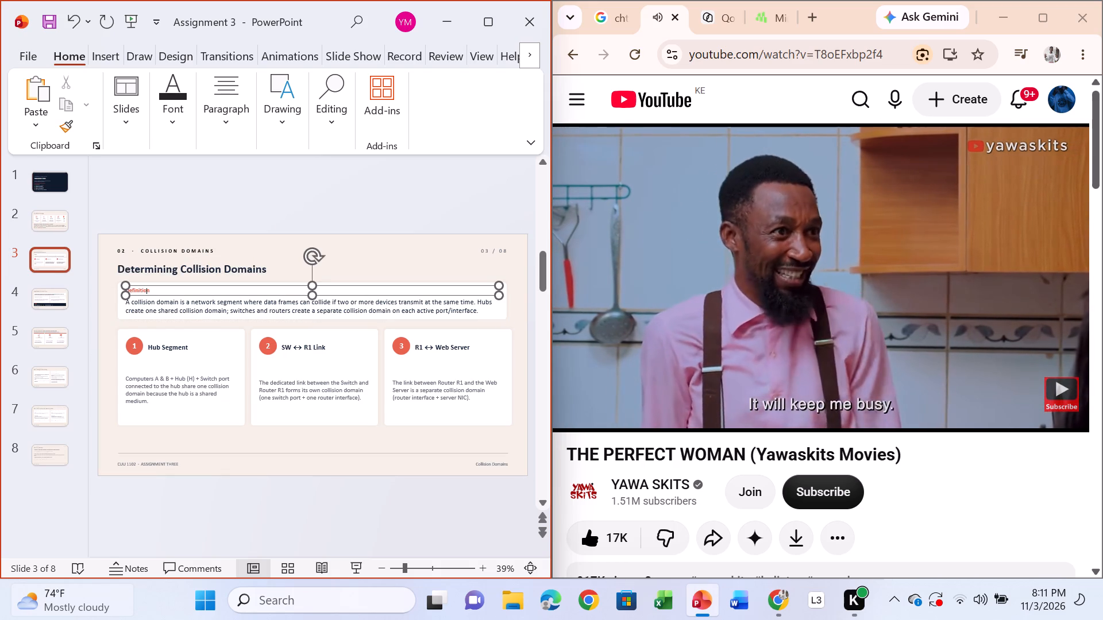
left_click(149, 289)
left_click_drag(150, 289, 123, 290)
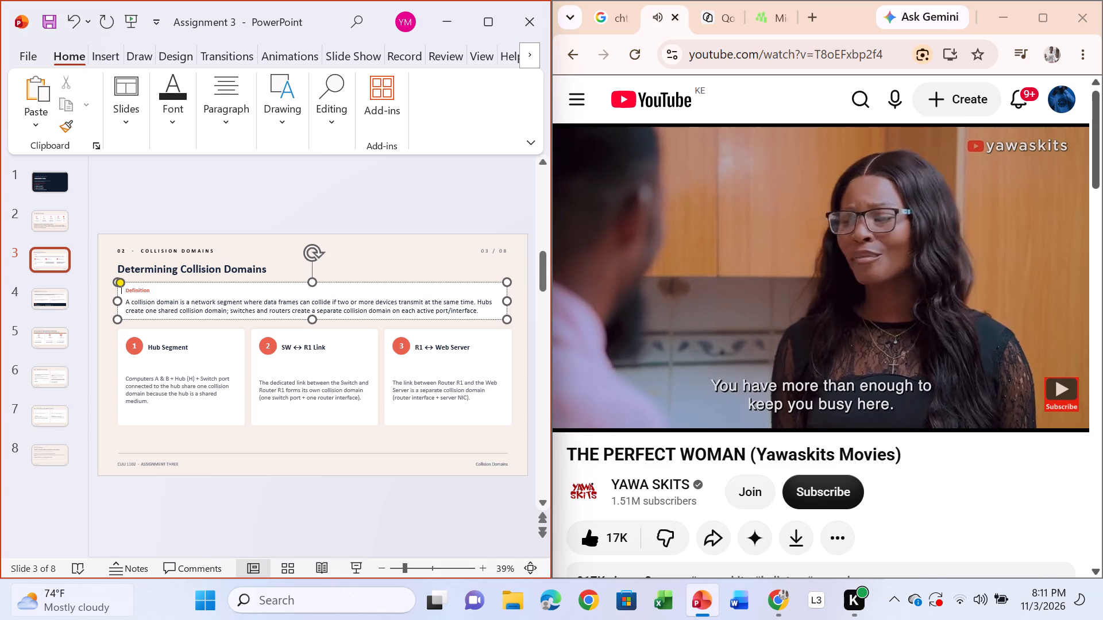
left_click_drag(123, 290, 124, 288)
left_click(138, 289)
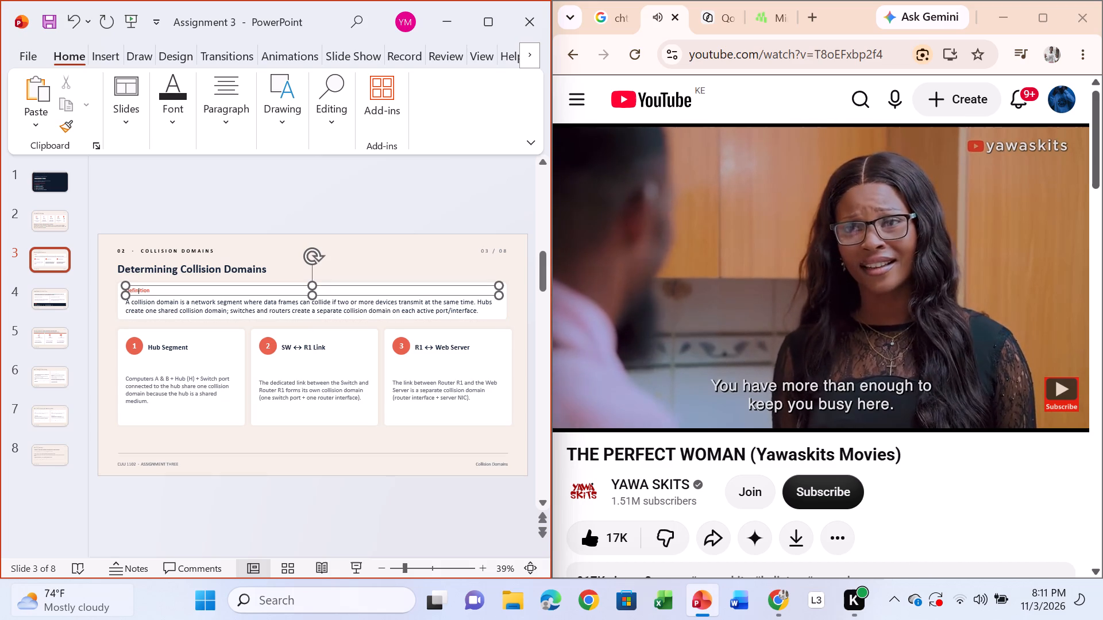
key("Right")
key("Right")
key("Right")
key("Right")
key("Right")
key("Right")
key("Right")
key("Right")
key("Right")
key("Right")
key("Right")
key("Right")
key("Right")
key("Right")
key("Right")
key("Right")
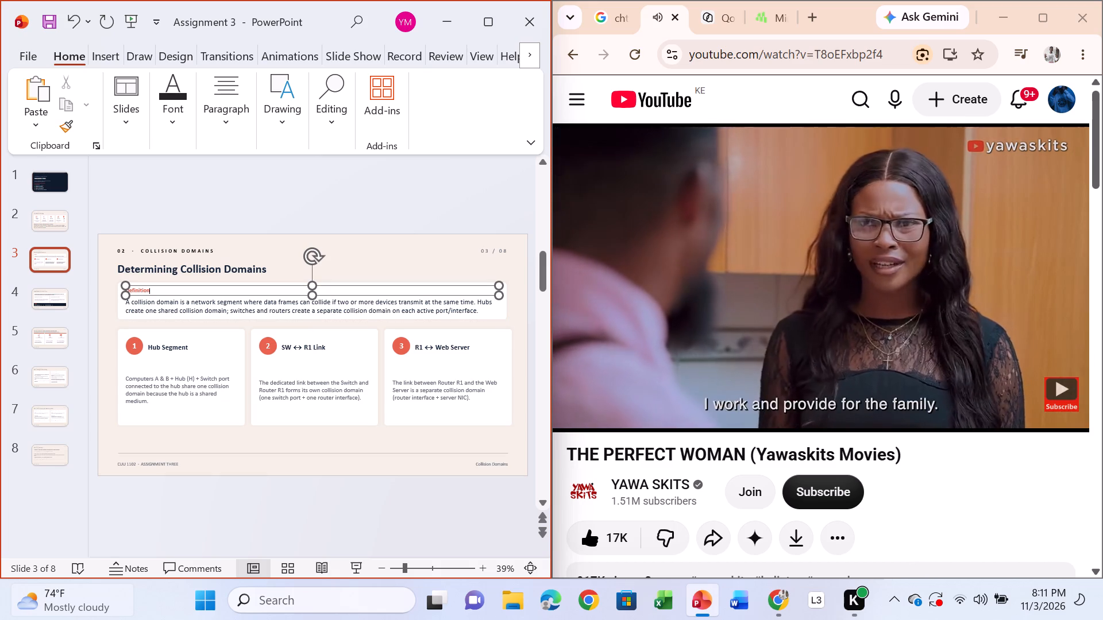
left_click_drag(149, 289, 130, 294)
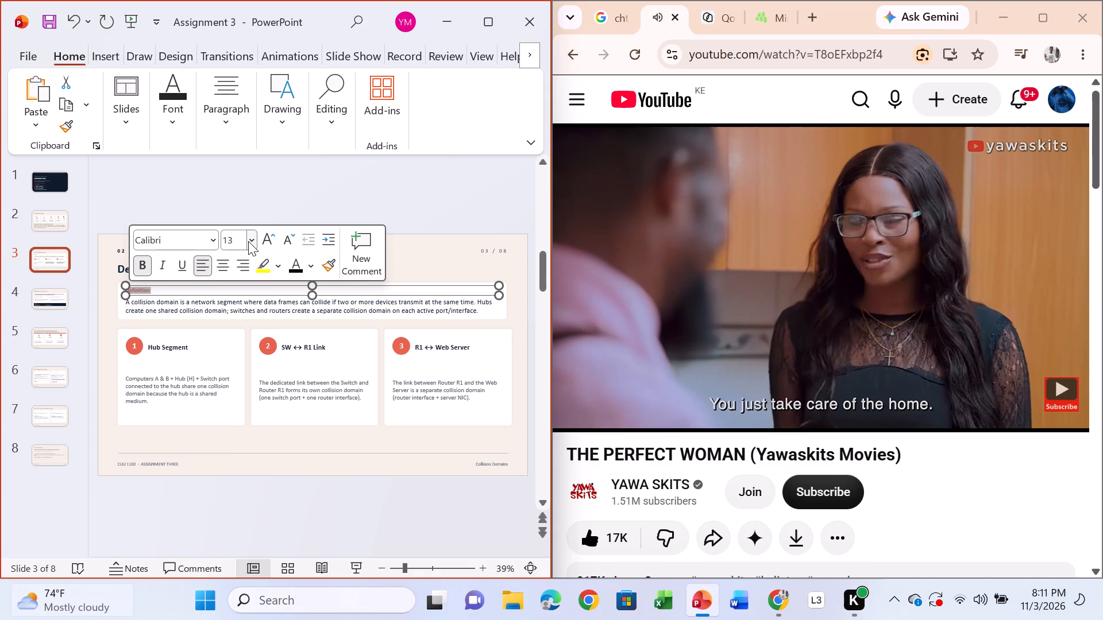
left_click(248, 241)
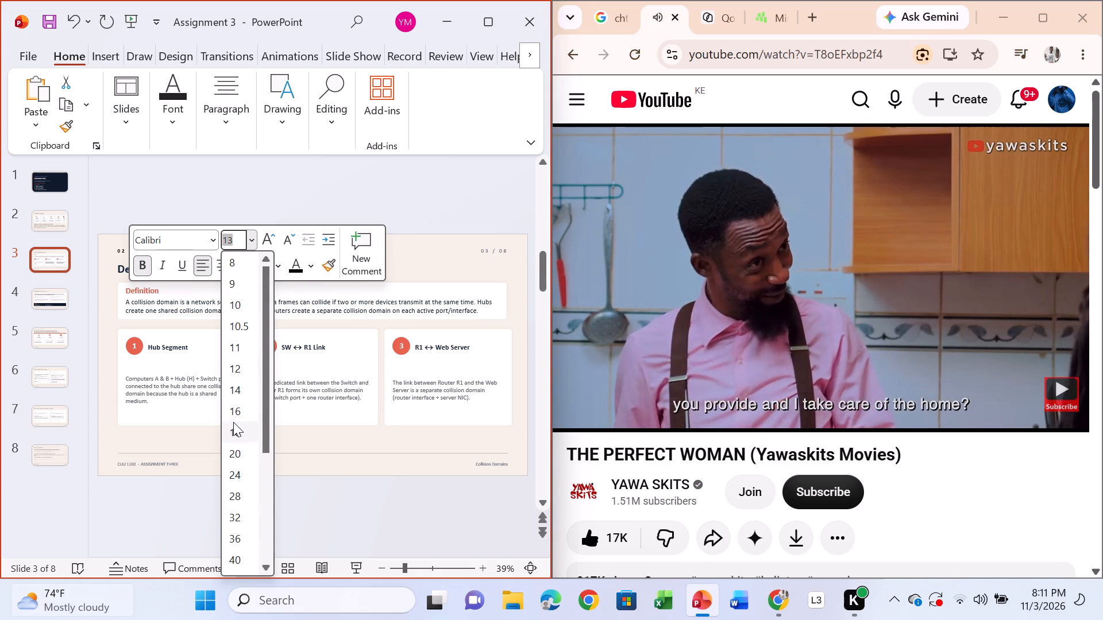
left_click(233, 421)
left_click(204, 429)
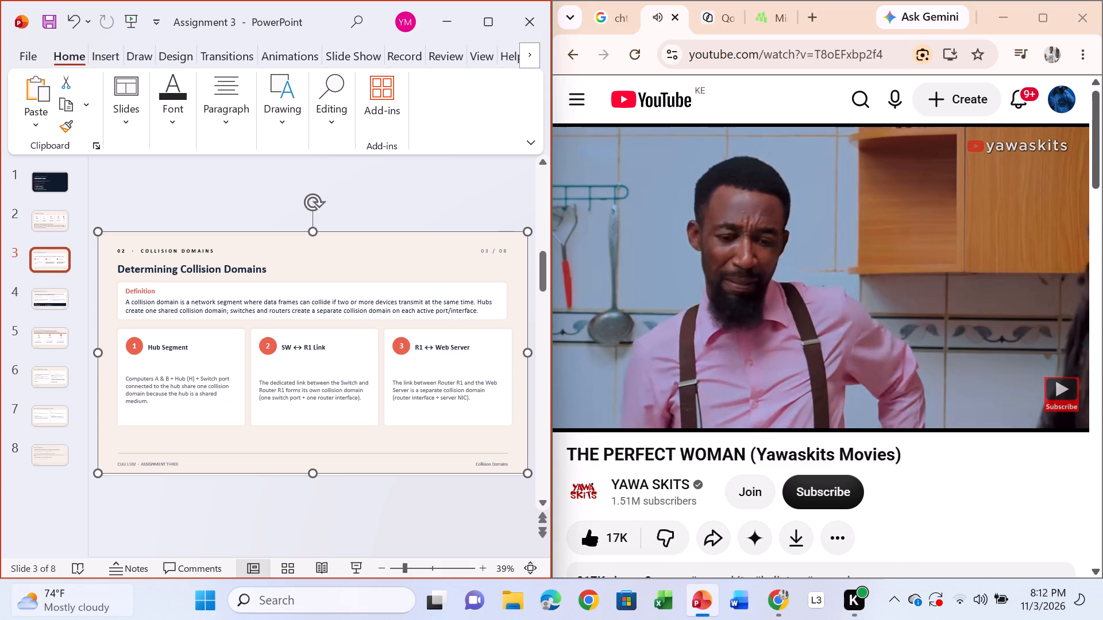
Set the first card's Hub Segment heading to font size 24.
left_click(163, 349)
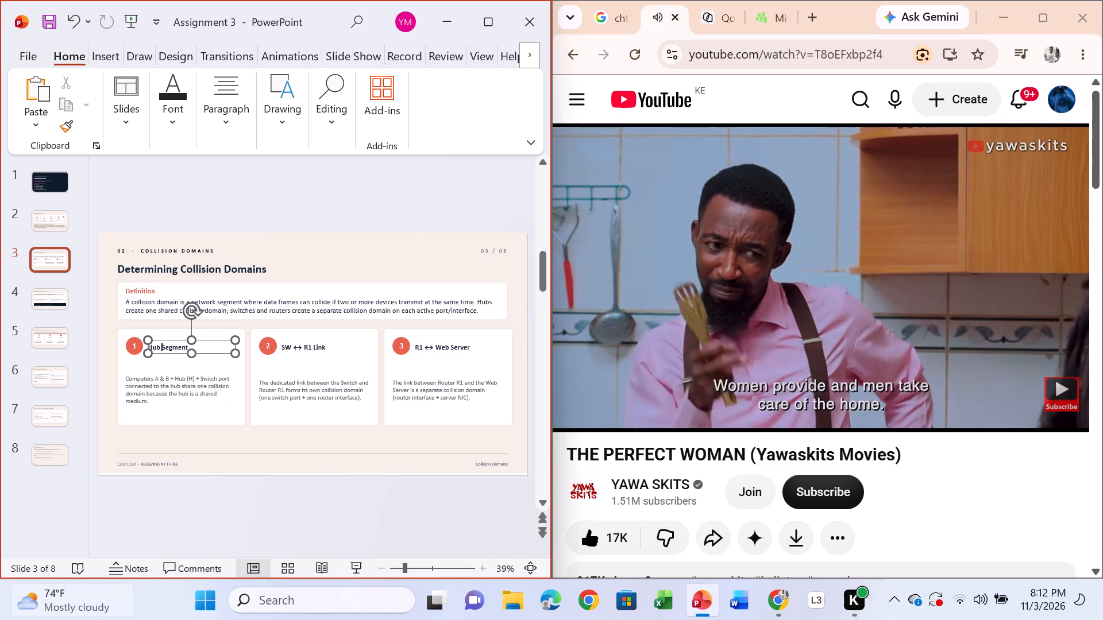
left_click(187, 348)
left_click_drag(186, 345, 119, 346)
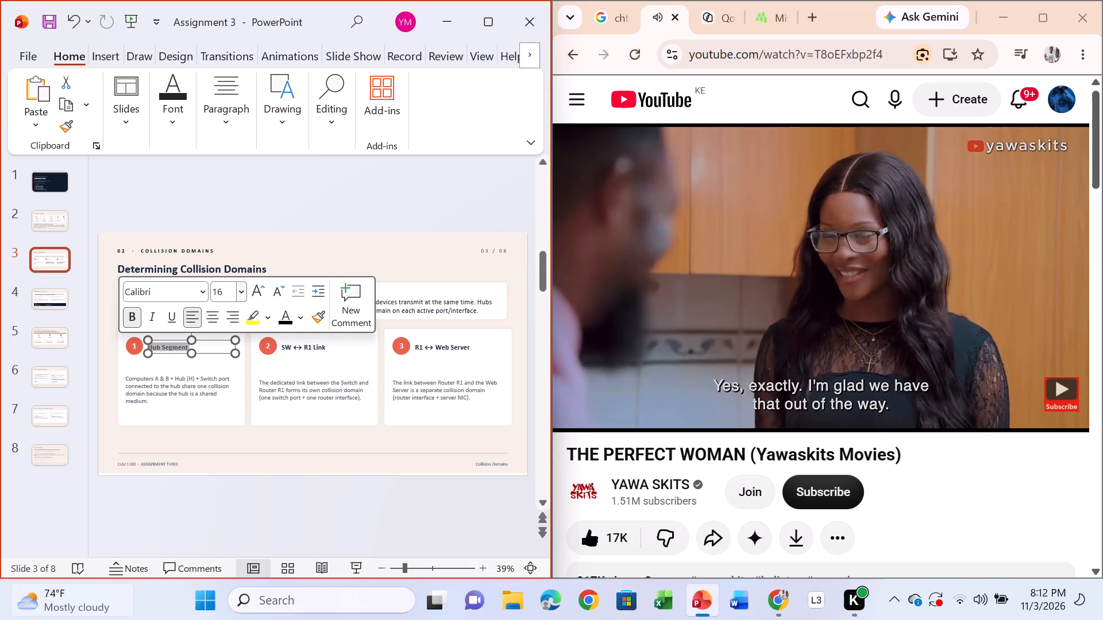
left_click(238, 289)
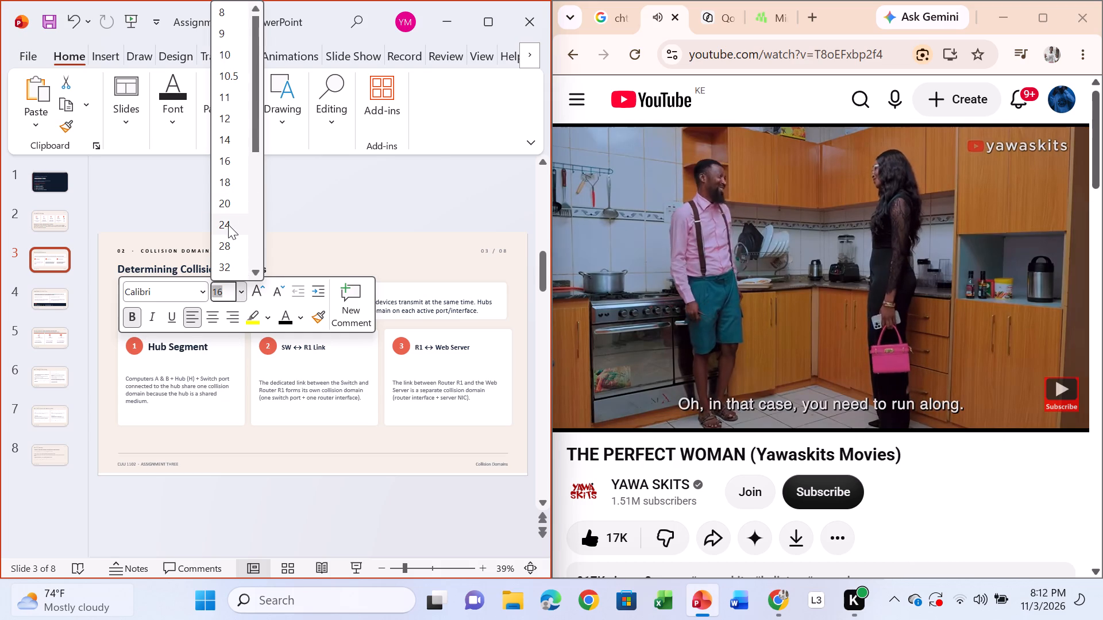
left_click(228, 224)
left_click(250, 224)
Set the second card's SW ↔ R1 Link heading to font size 20.
left_click(303, 335)
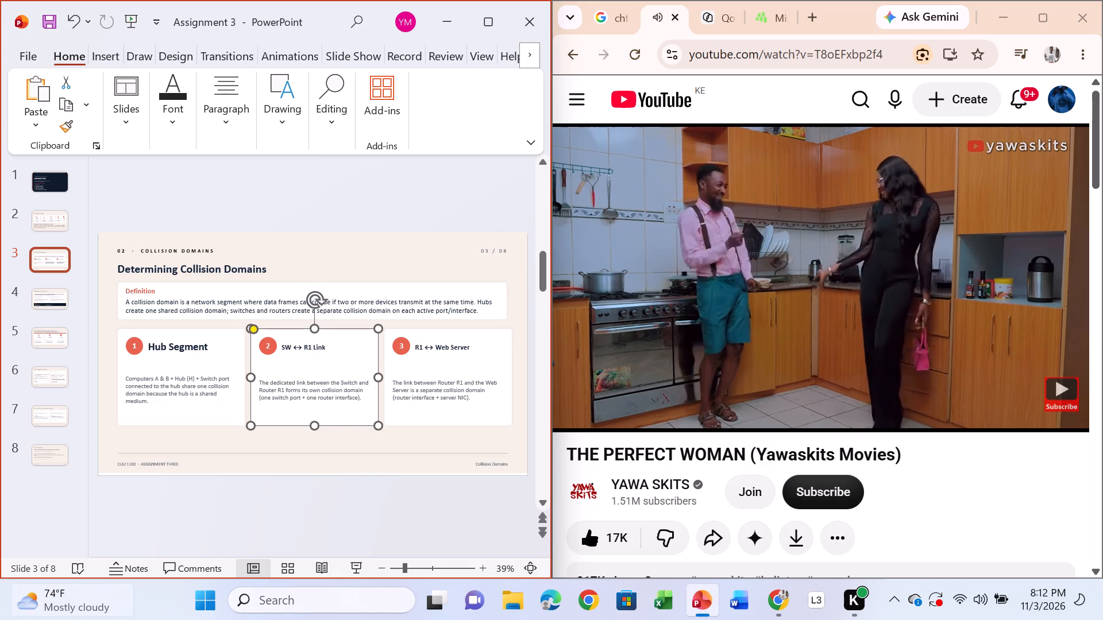
left_click(310, 344)
left_click(338, 346)
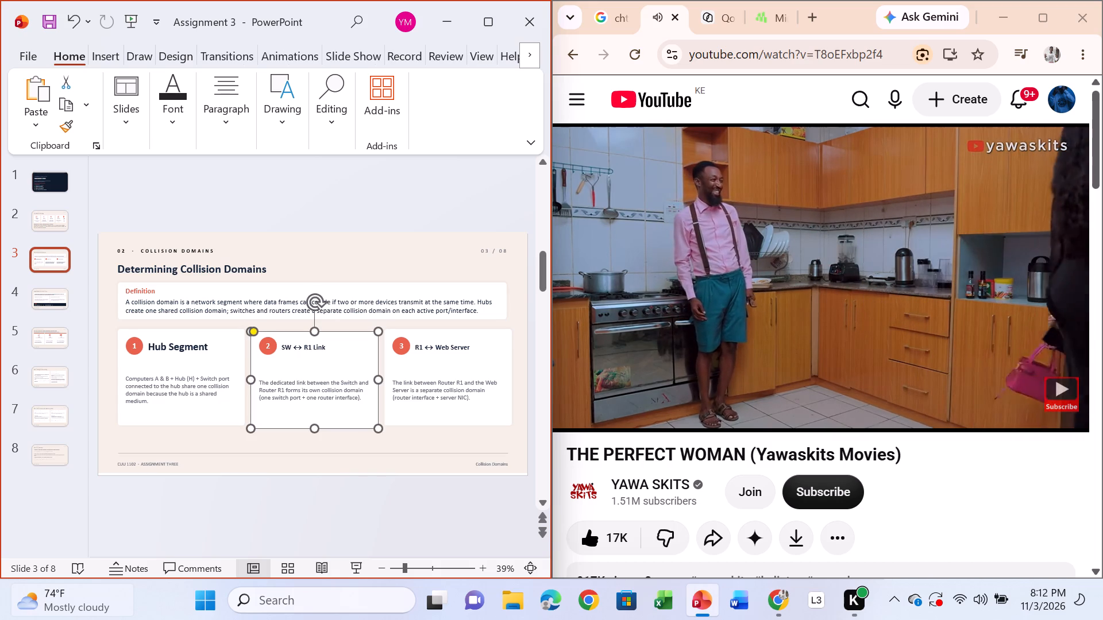
left_click(321, 343)
left_click(325, 344)
left_click_drag(326, 344, 308, 343)
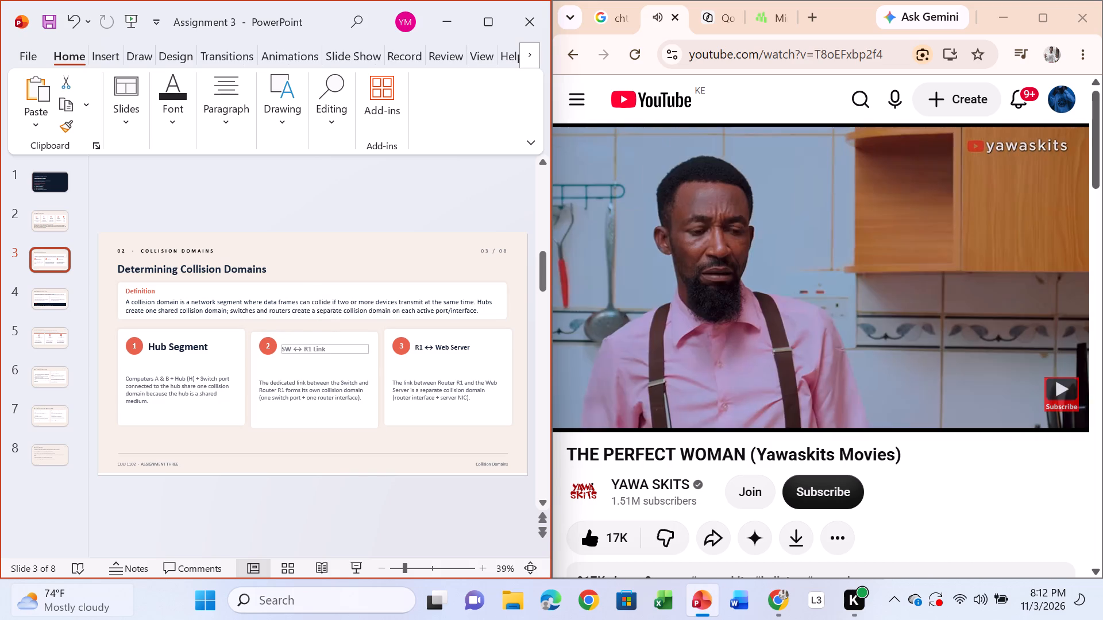
left_click_drag(308, 343, 304, 338)
left_click(331, 341)
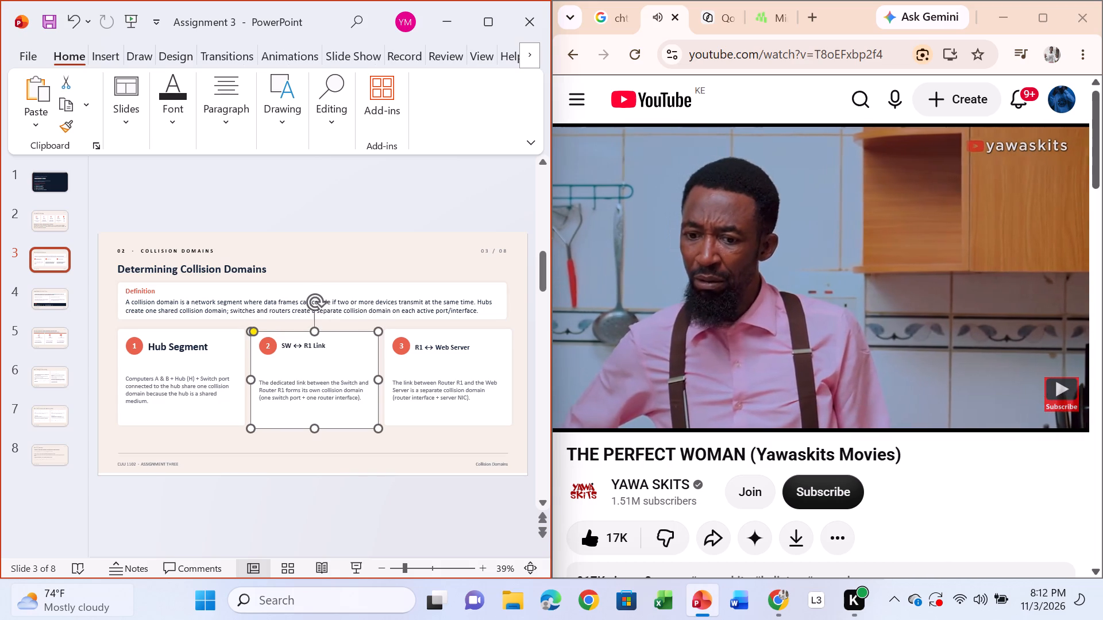
left_click(333, 342)
left_click(333, 343)
left_click(326, 345)
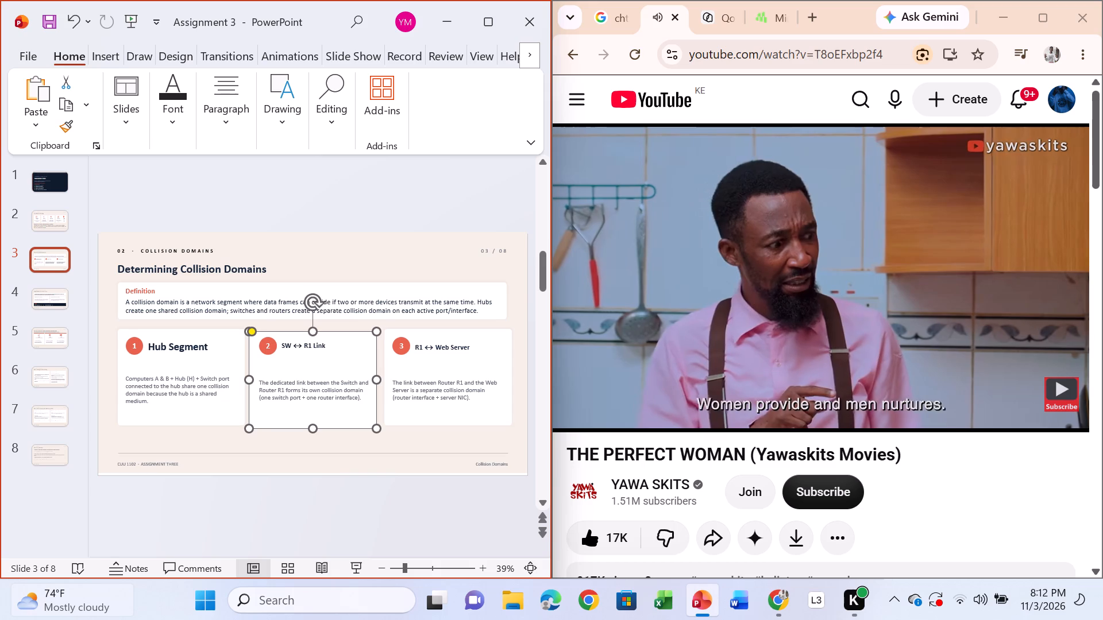
left_click_drag(324, 345, 268, 335)
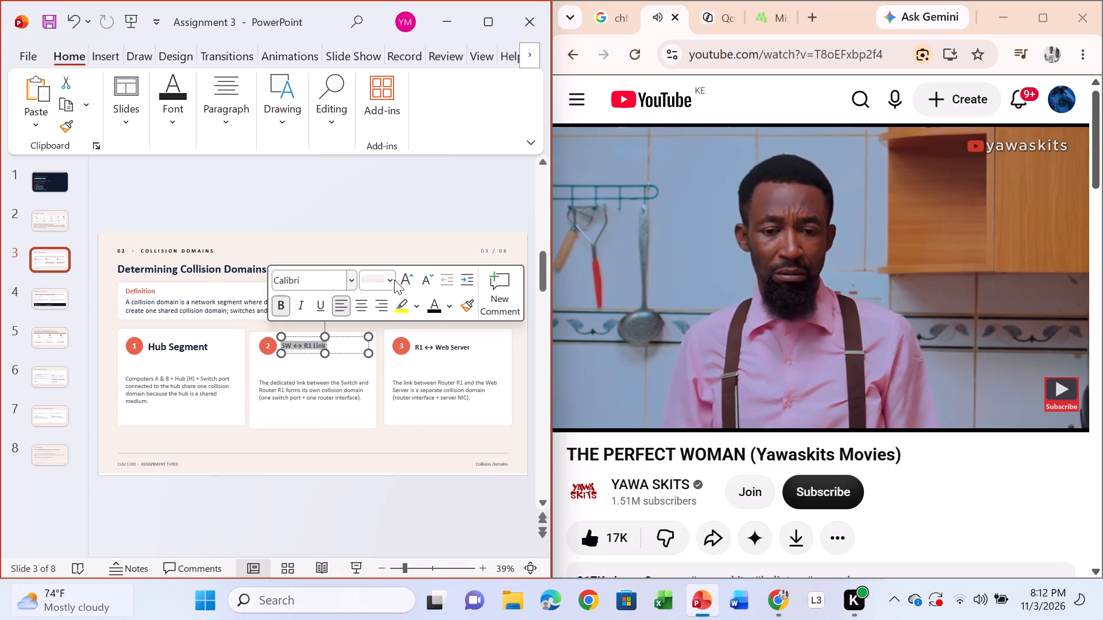
left_click(393, 281)
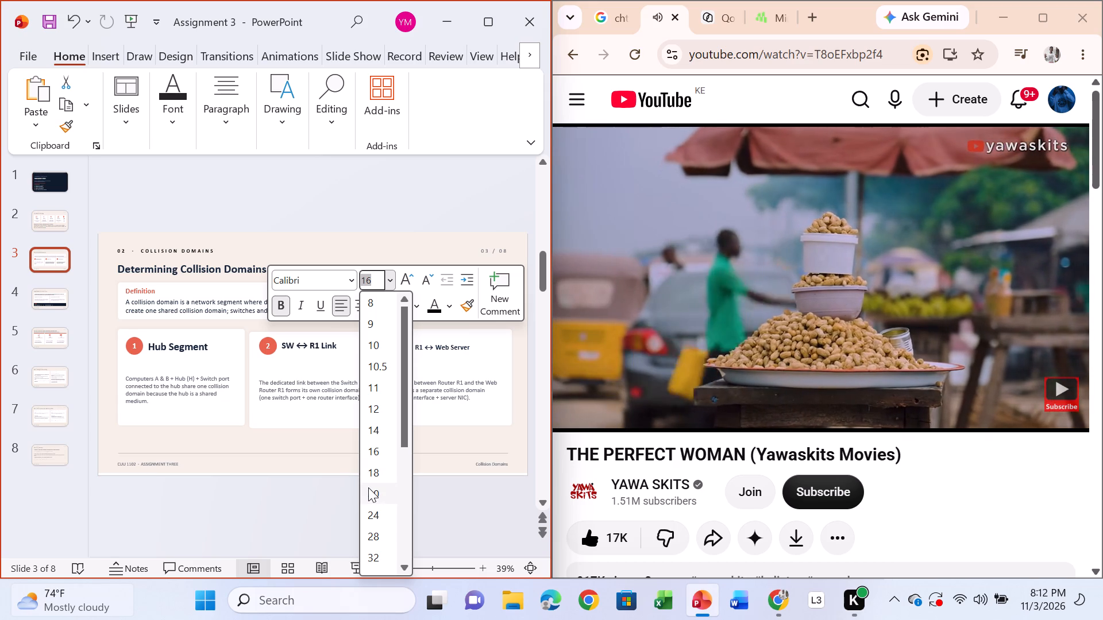
left_click(368, 487)
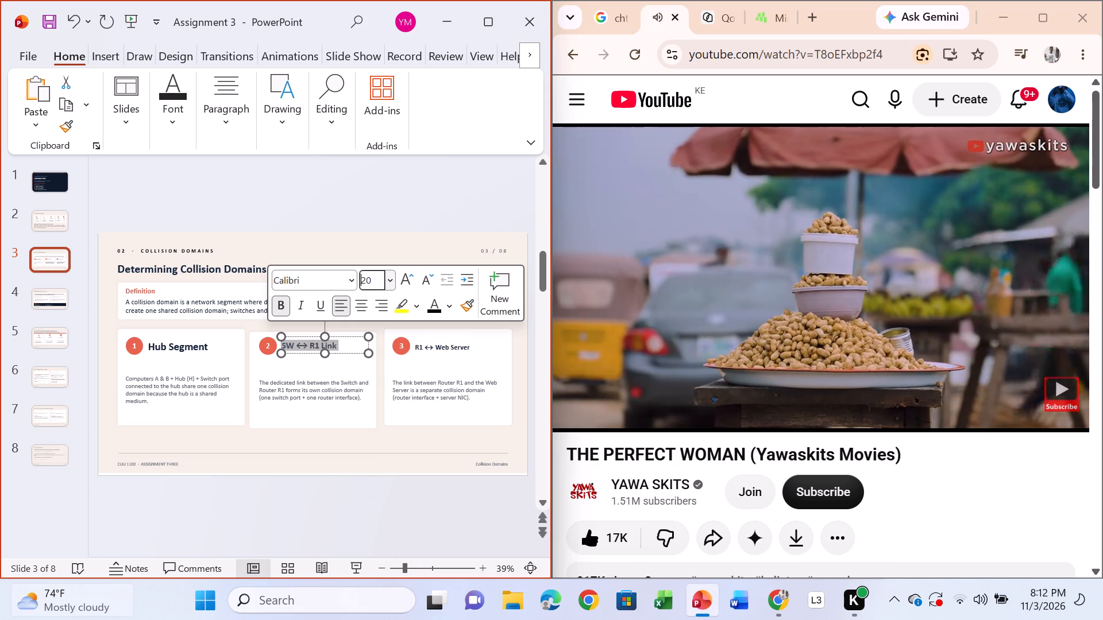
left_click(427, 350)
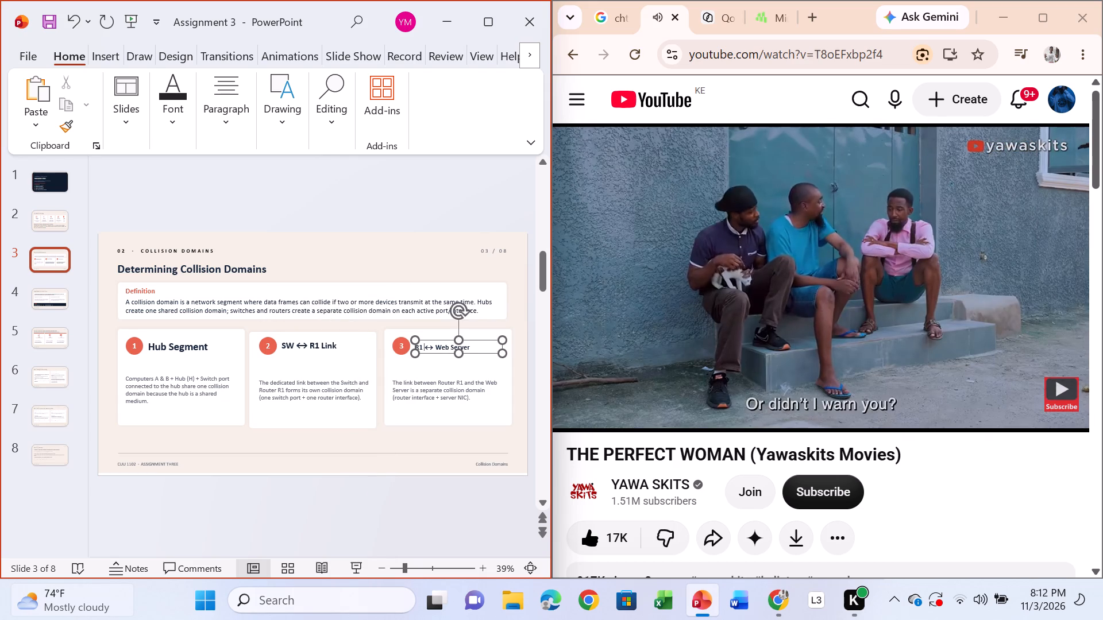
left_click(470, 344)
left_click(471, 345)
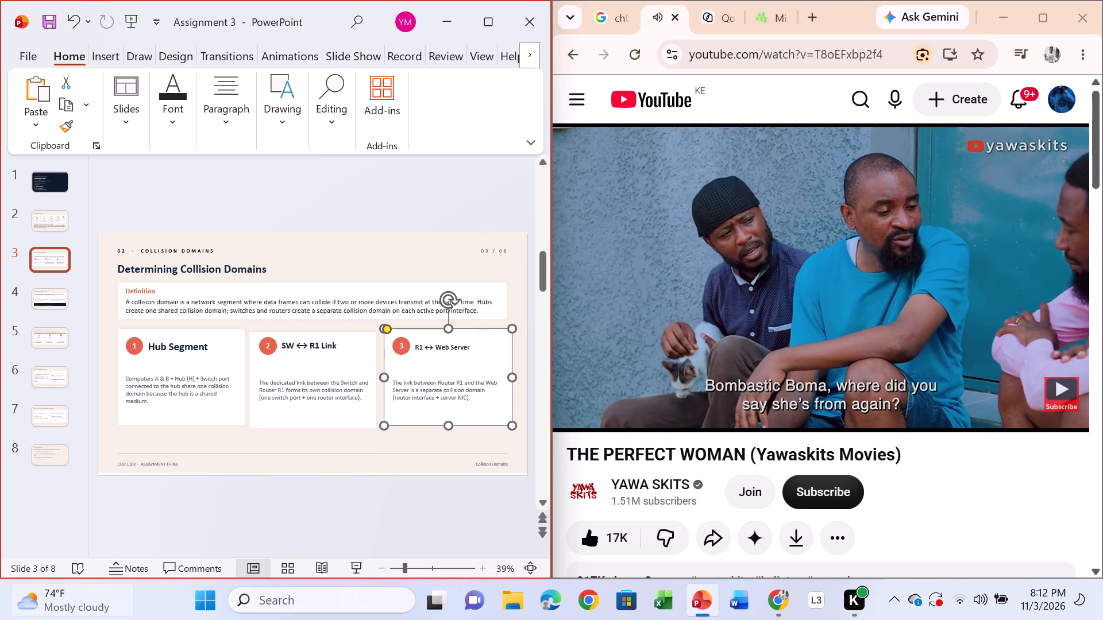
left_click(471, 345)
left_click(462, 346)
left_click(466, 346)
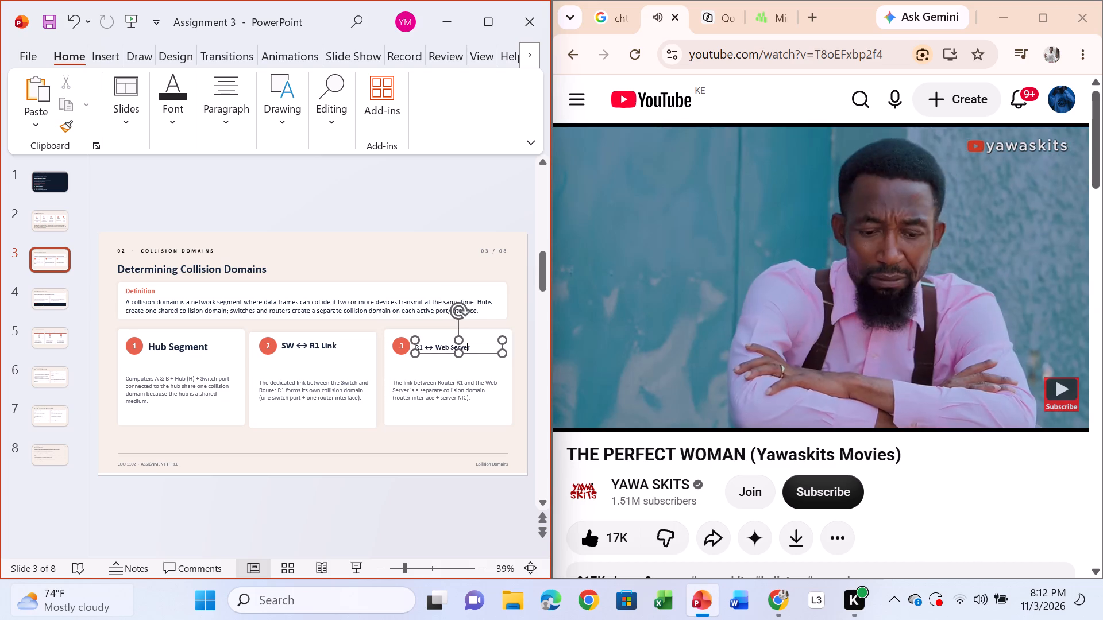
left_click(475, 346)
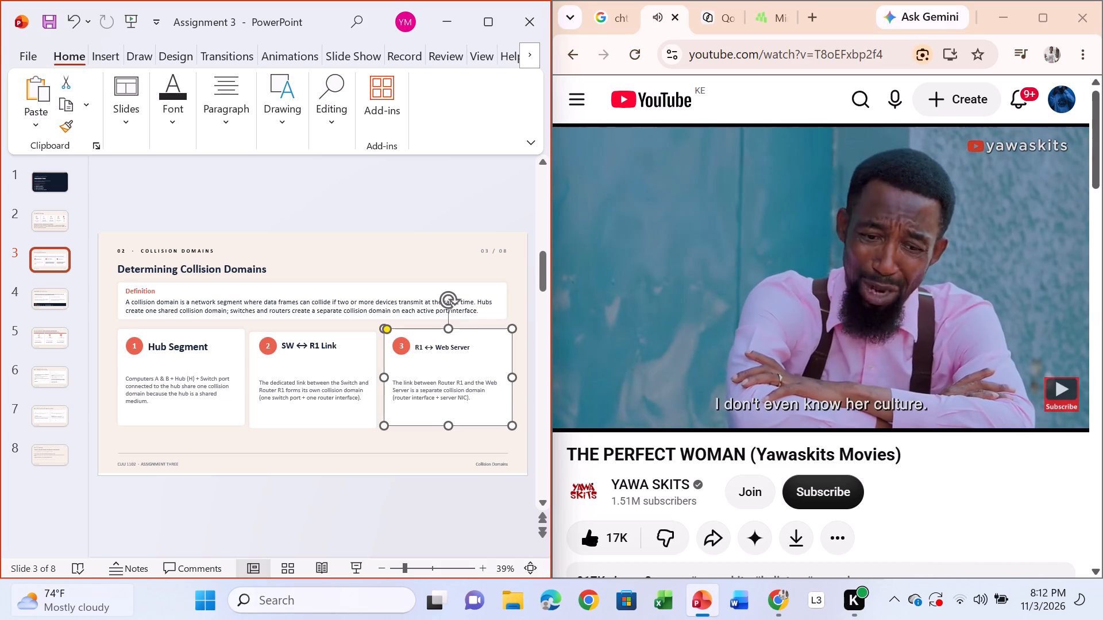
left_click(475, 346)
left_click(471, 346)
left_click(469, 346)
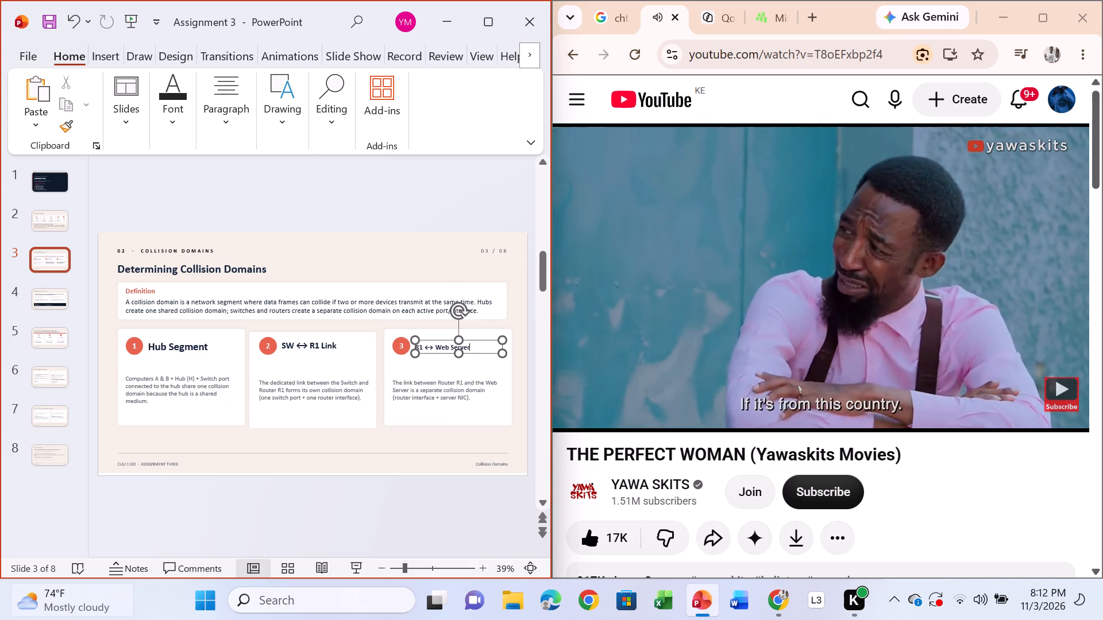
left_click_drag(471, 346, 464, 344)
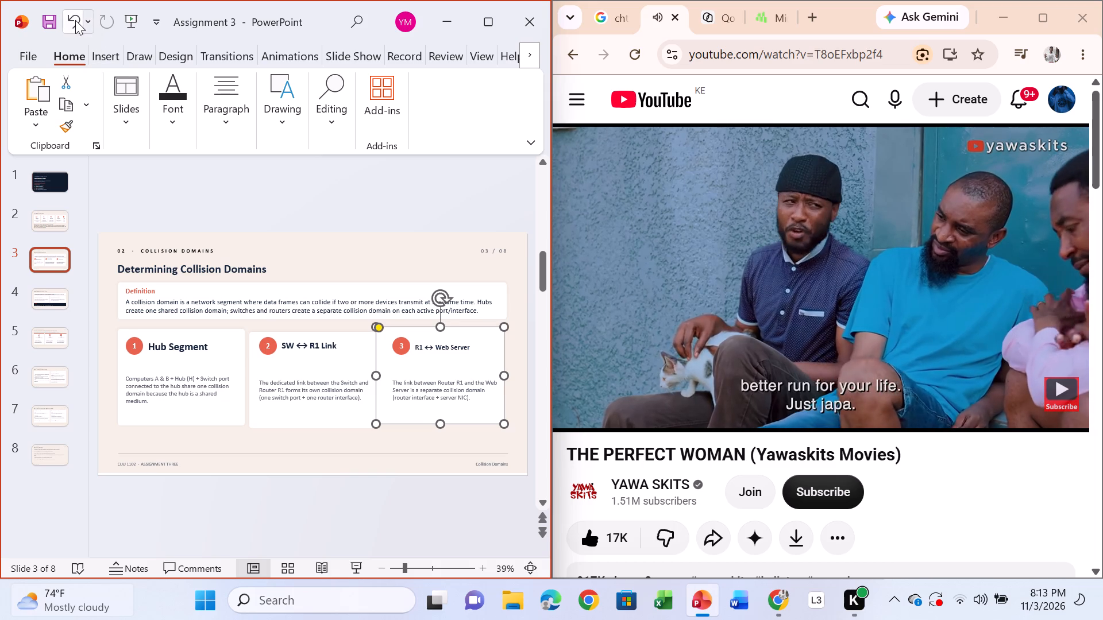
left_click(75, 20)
Set the third card's R1 ↔ Web Server heading to font size 20.
left_click(455, 347)
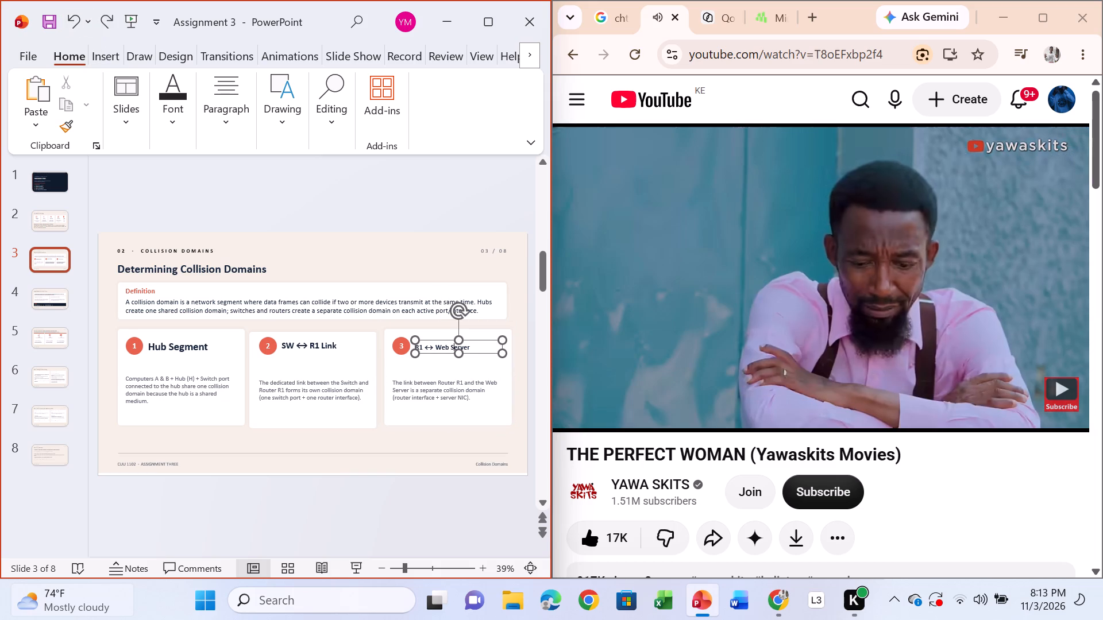
left_click(465, 347)
left_click(467, 347)
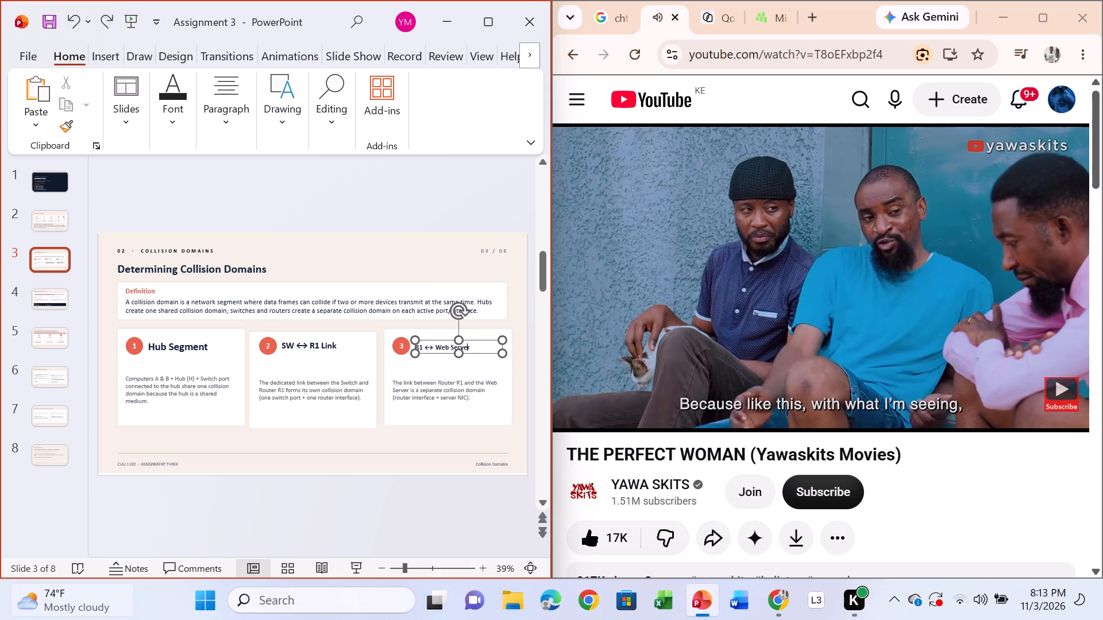
key("Right")
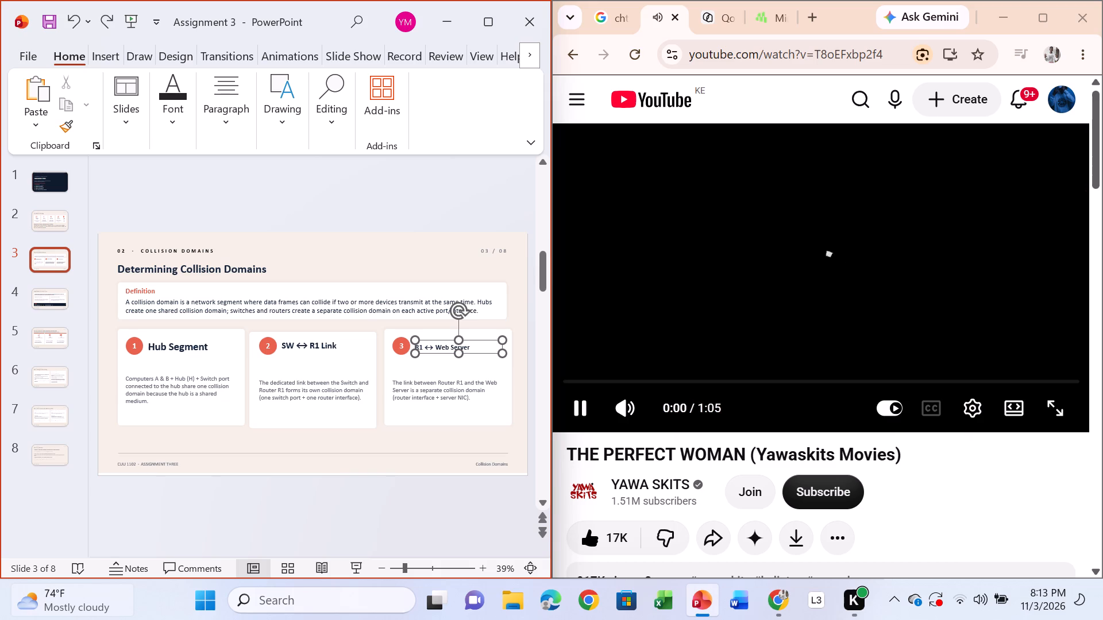
left_click_drag(469, 347, 404, 352)
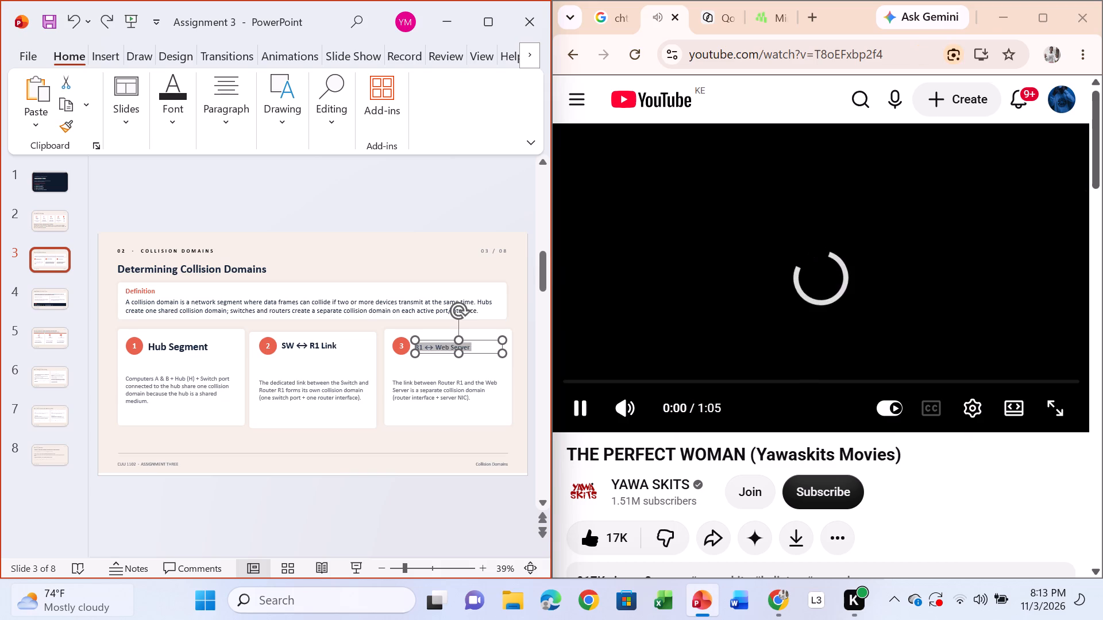
left_click(525, 295)
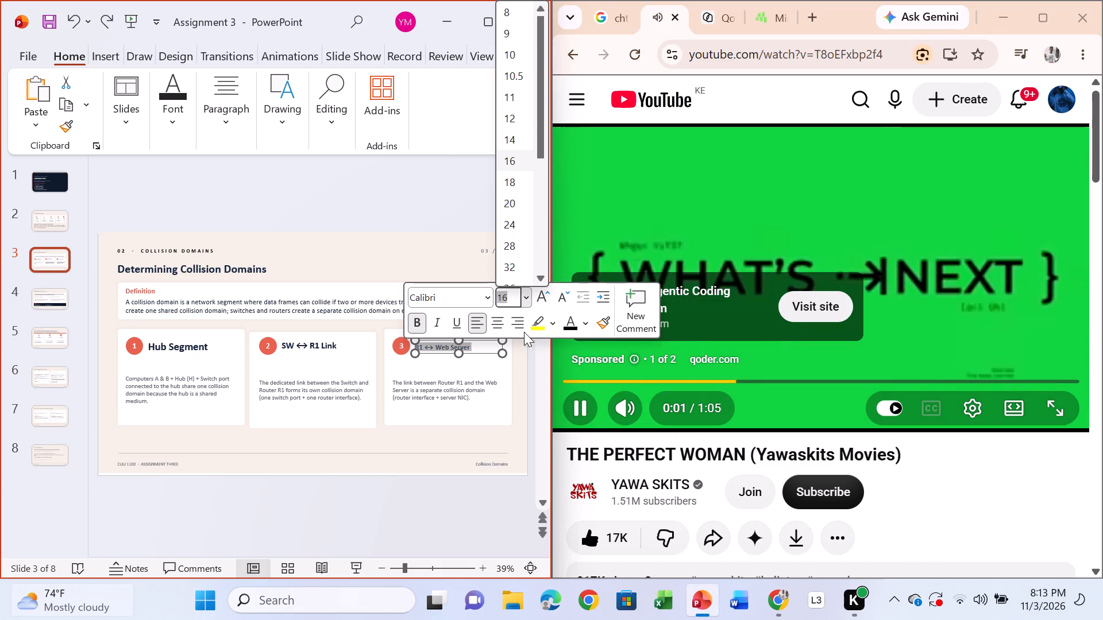
left_click(511, 204)
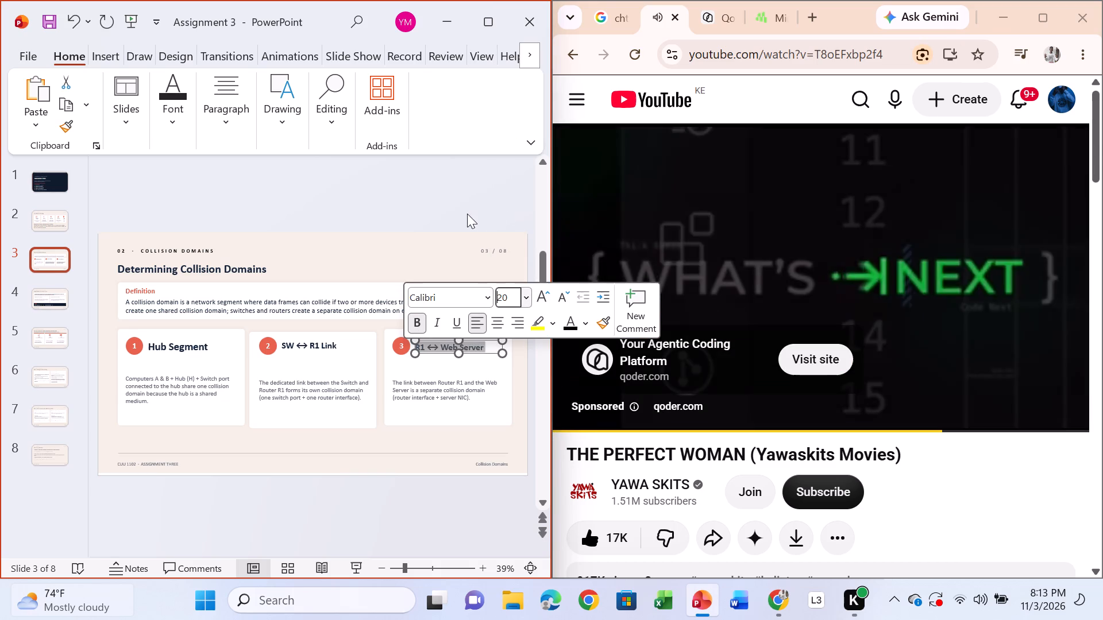
left_click(467, 214)
Set the Hub Segment card's description, starting with Computers A & B, to font size 20.
left_click(219, 378)
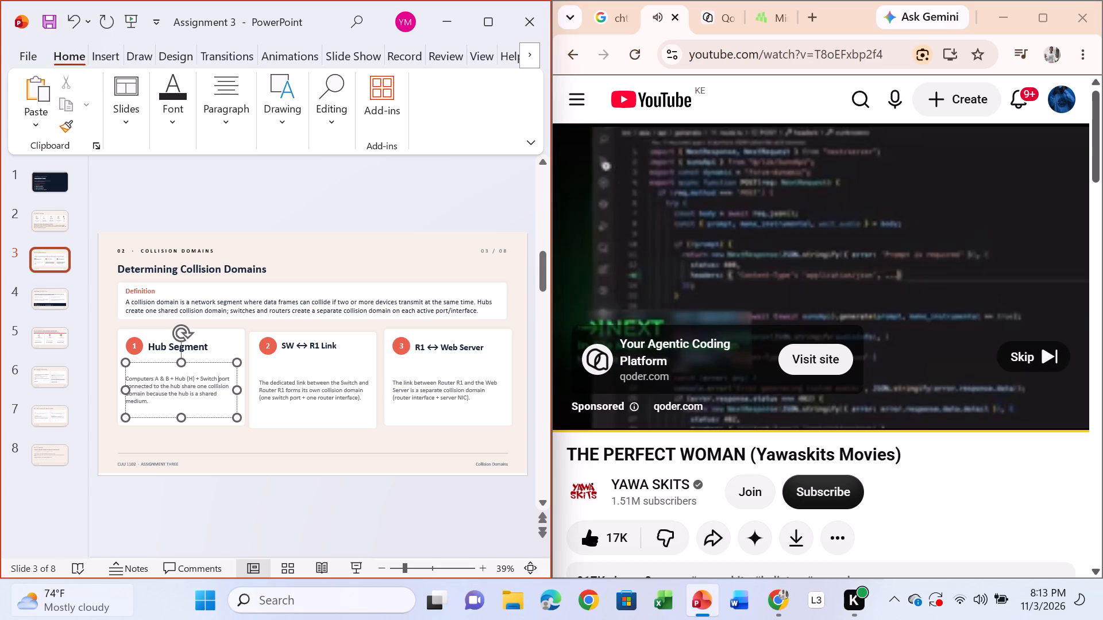
left_click(150, 402)
left_click_drag(151, 402, 116, 367)
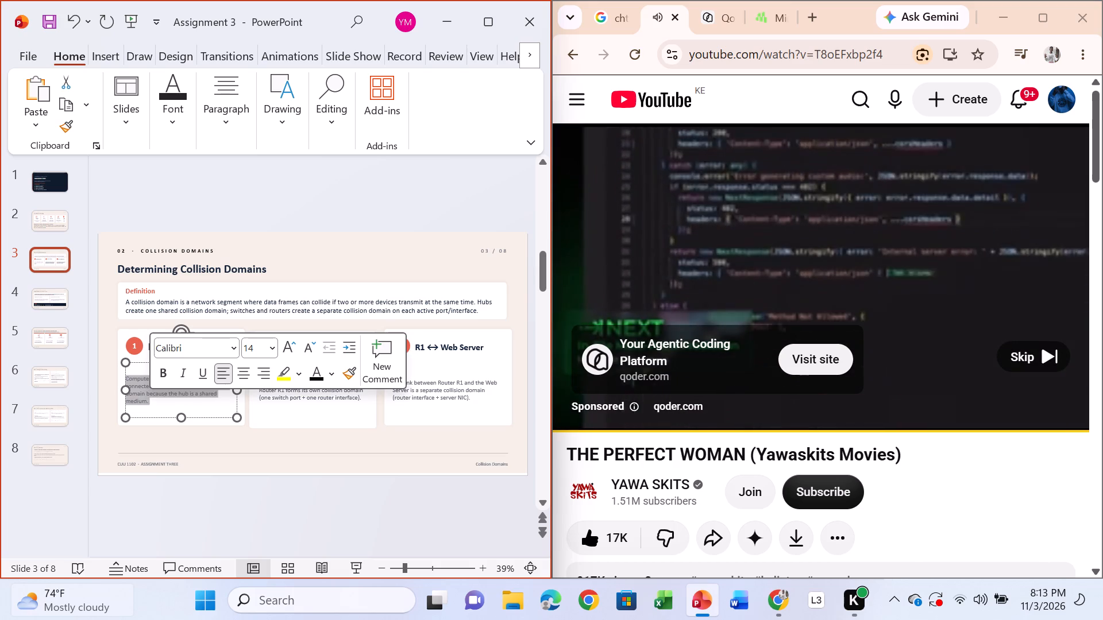
left_click_drag(116, 367, 116, 366)
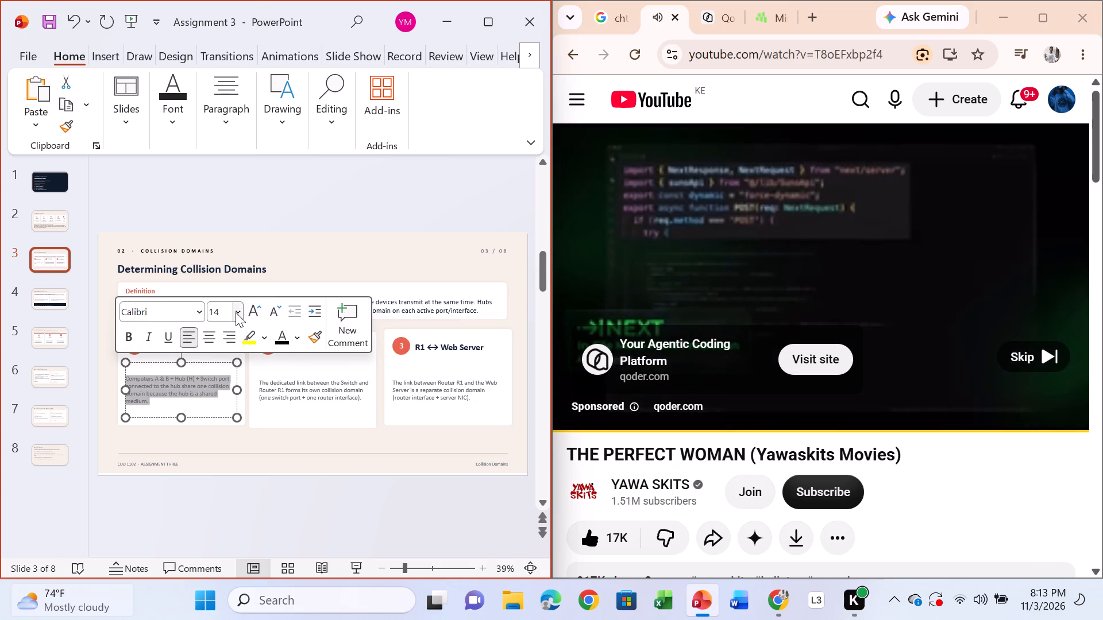
left_click(236, 312)
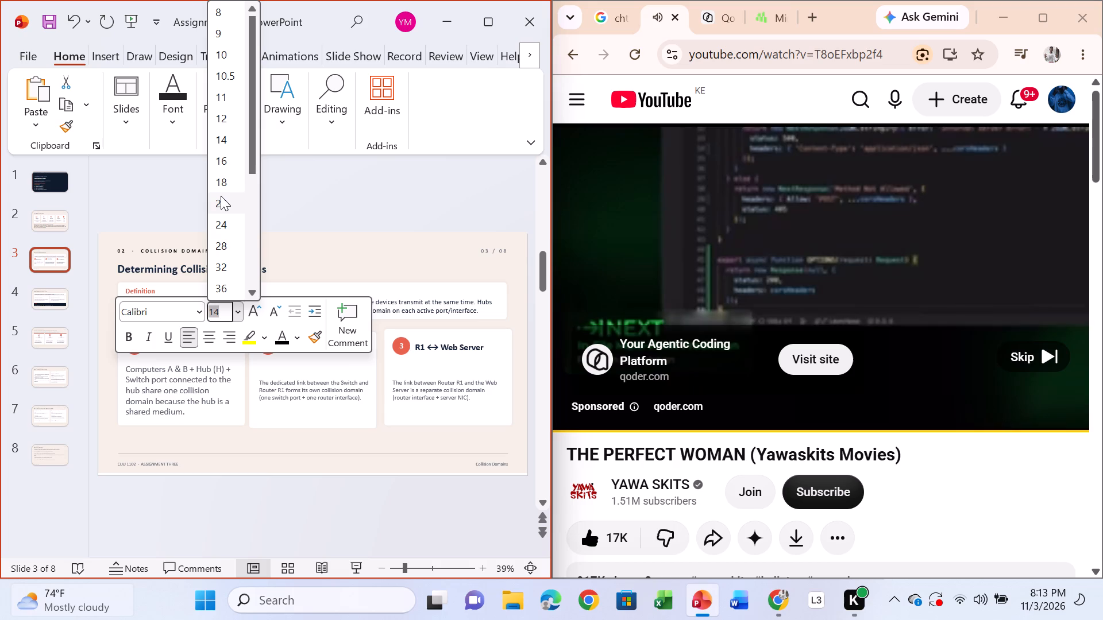
left_click(221, 196)
left_click(242, 207)
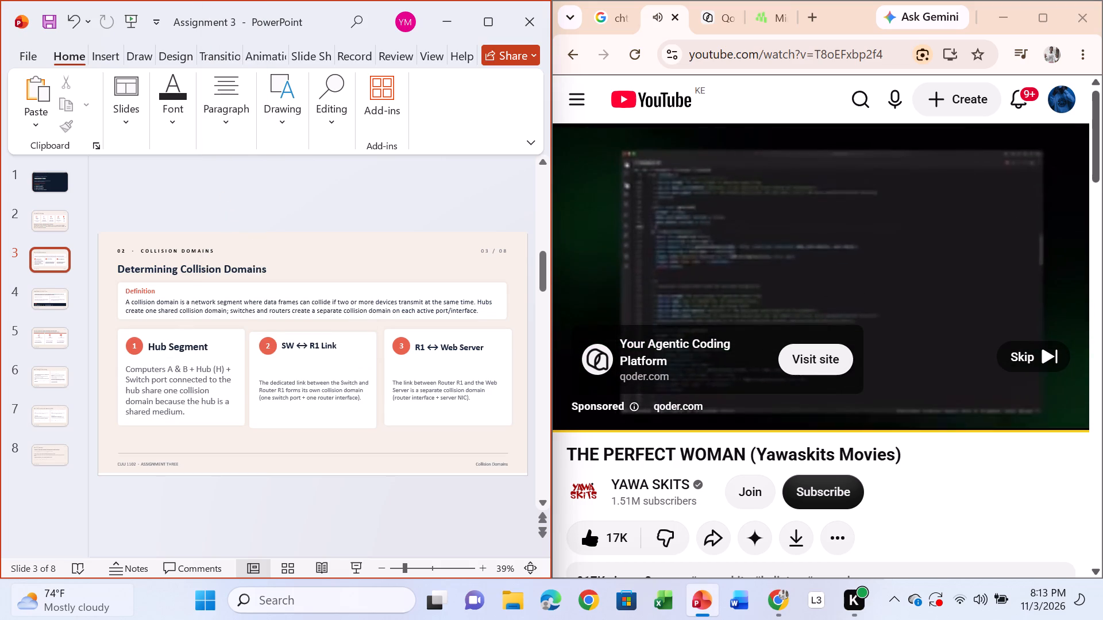
Set the SW ↔ R1 Link card's description, starting with The dedicated link, to font size 20.
left_click(318, 402)
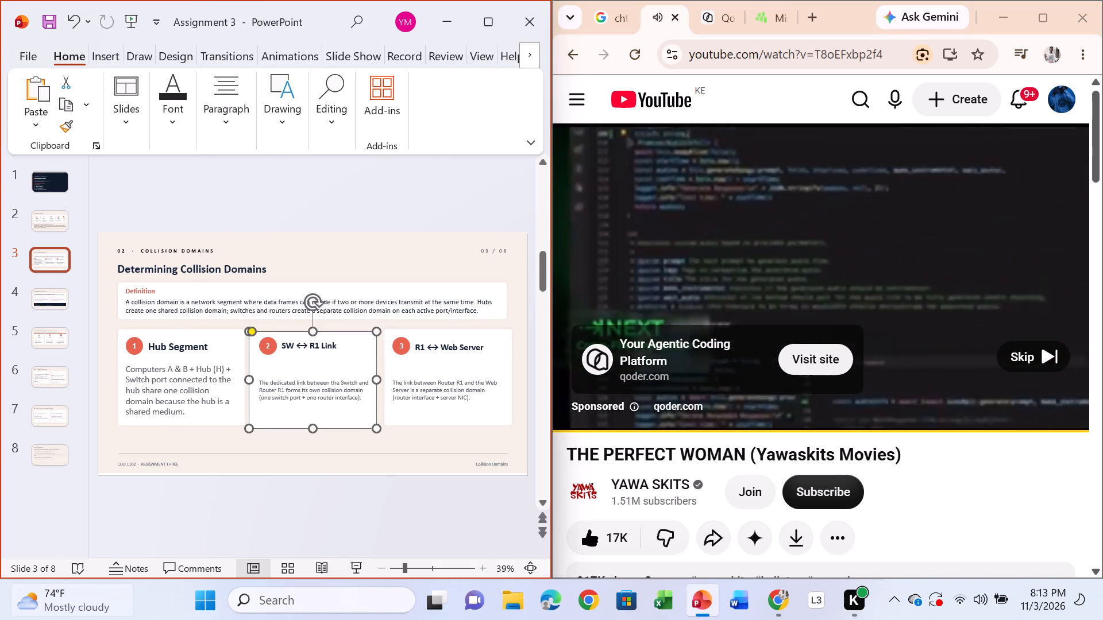
left_click_drag(358, 397, 230, 370)
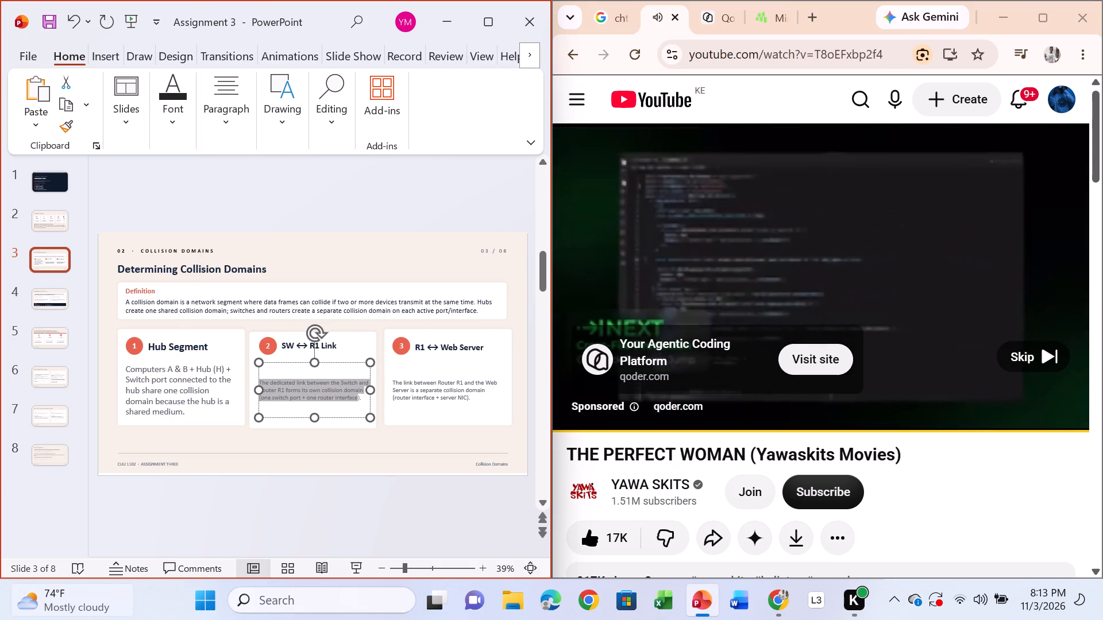
left_click_drag(230, 370, 230, 369)
left_click(350, 313)
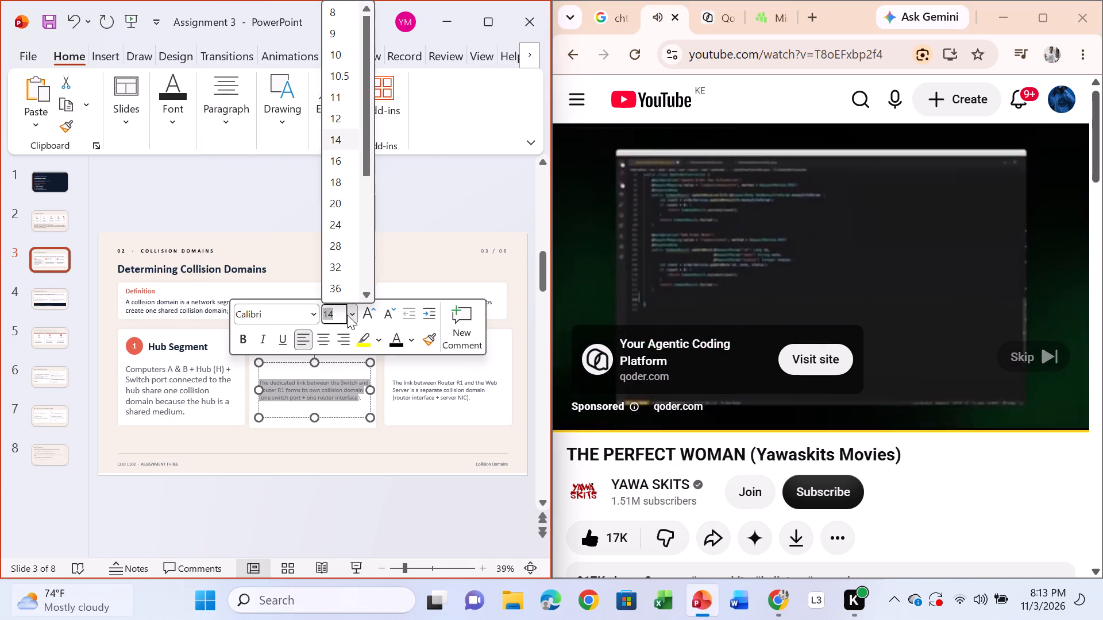
left_click(333, 204)
Set the R1 ↔ Web Server card's description, starting with The link between Router R1, to font size 20.
left_click(433, 392)
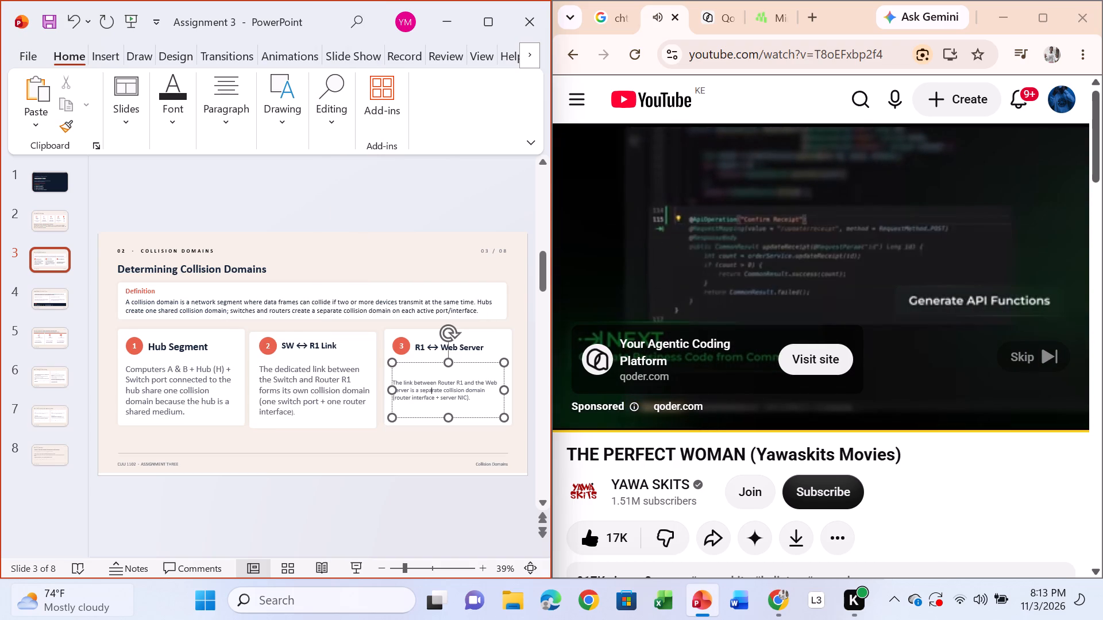
left_click(466, 397)
left_click_drag(467, 397, 396, 363)
left_click(469, 397)
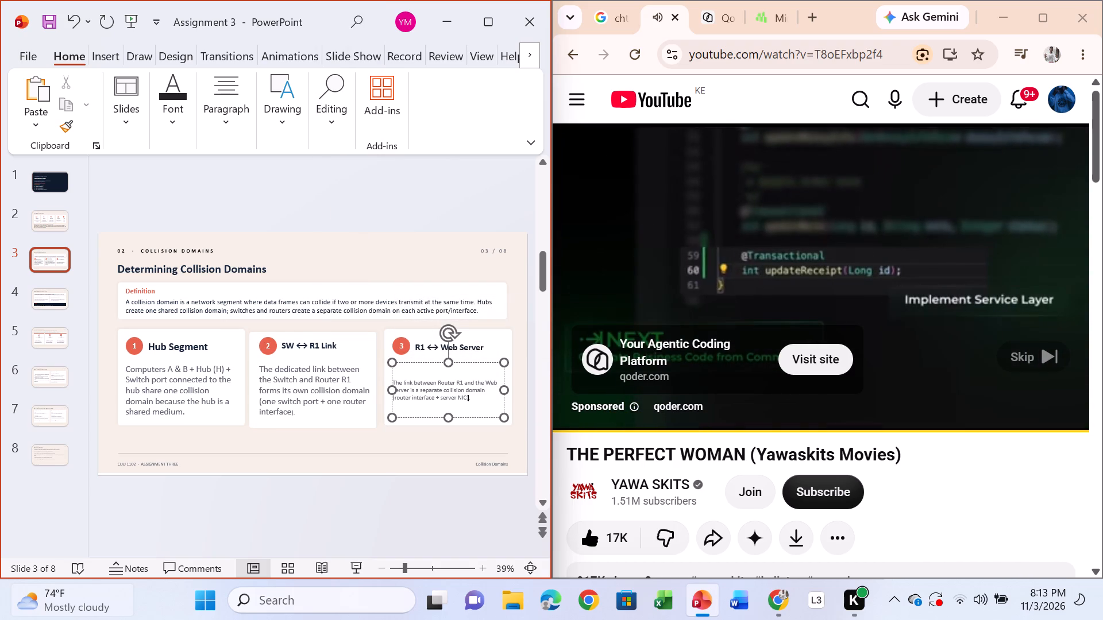
left_click_drag(469, 397, 394, 363)
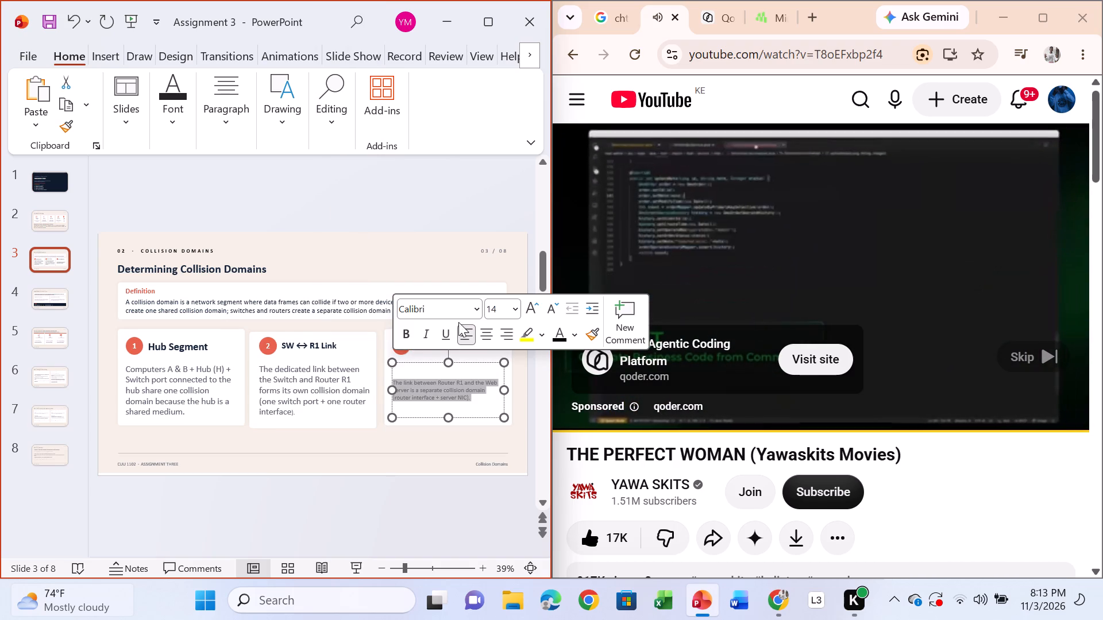
left_click(515, 308)
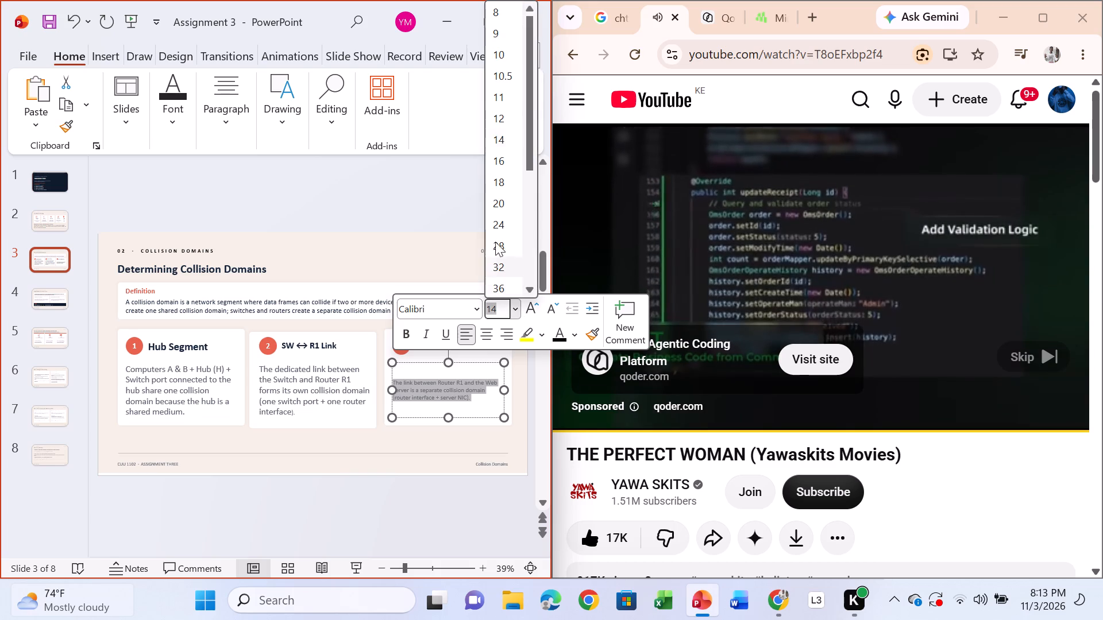
left_click(503, 198)
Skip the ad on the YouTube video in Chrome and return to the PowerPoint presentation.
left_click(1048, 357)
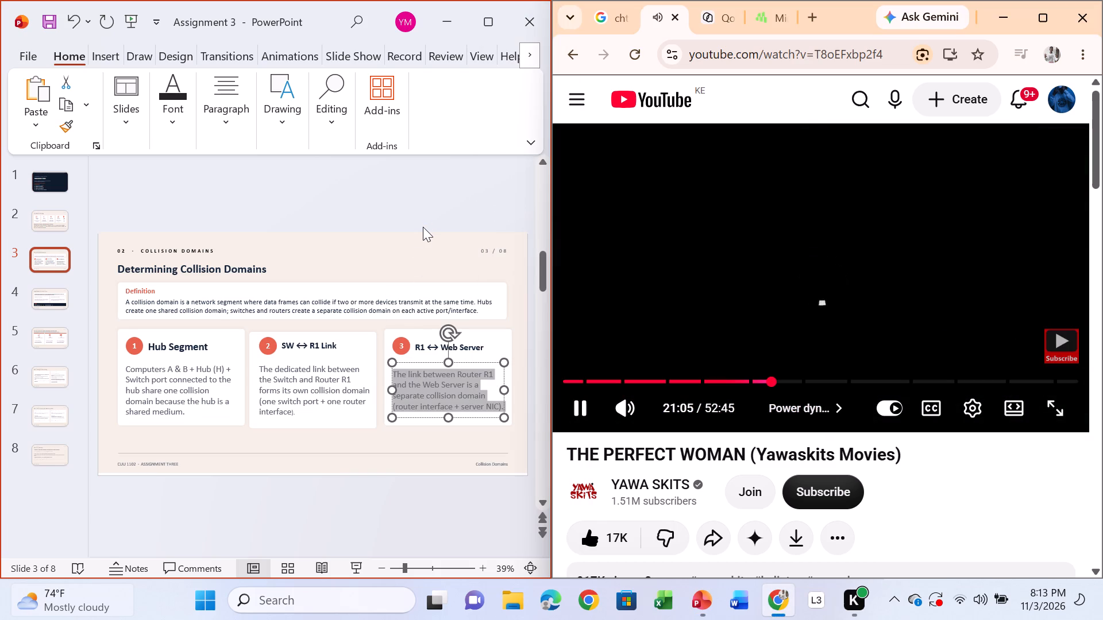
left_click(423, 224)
Delete the footer text ending in ASSIGNMENT THREE on slide 3.
left_click(354, 461)
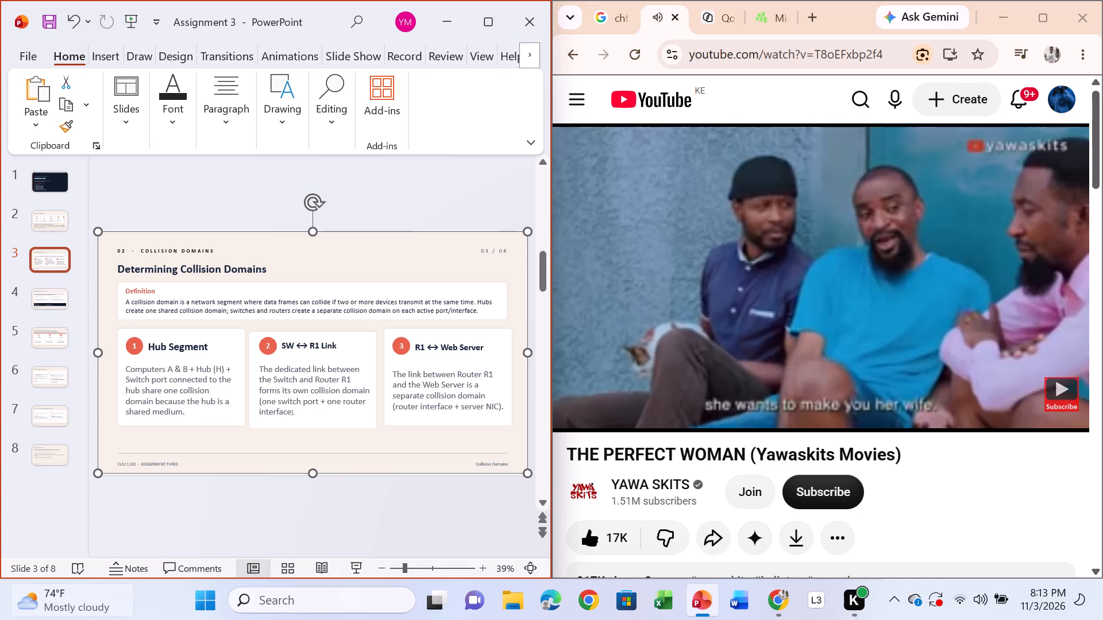
left_click(167, 460)
left_click(167, 460)
double_click(167, 460)
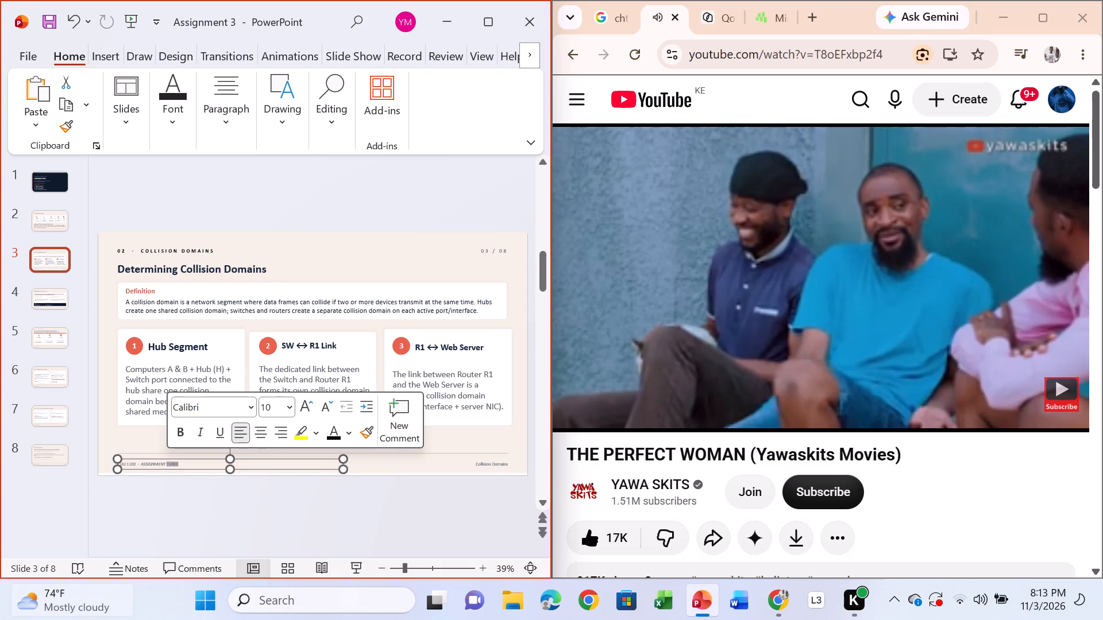
key("BackSpace")
key("BackSpace")
key("BackSpace")
key("BackSpace")
key("BackSpace")
key("BackSpace")
key("BackSpace")
key("BackSpace")
key("BackSpace")
key("BackSpace")
key("BackSpace")
key("BackSpace")
key("BackSpace")
key("BackSpace")
key("BackSpace")
key("BackSpace")
key("BackSpace")
key("BackSpace")
key("BackSpace")
key("BackSpace")
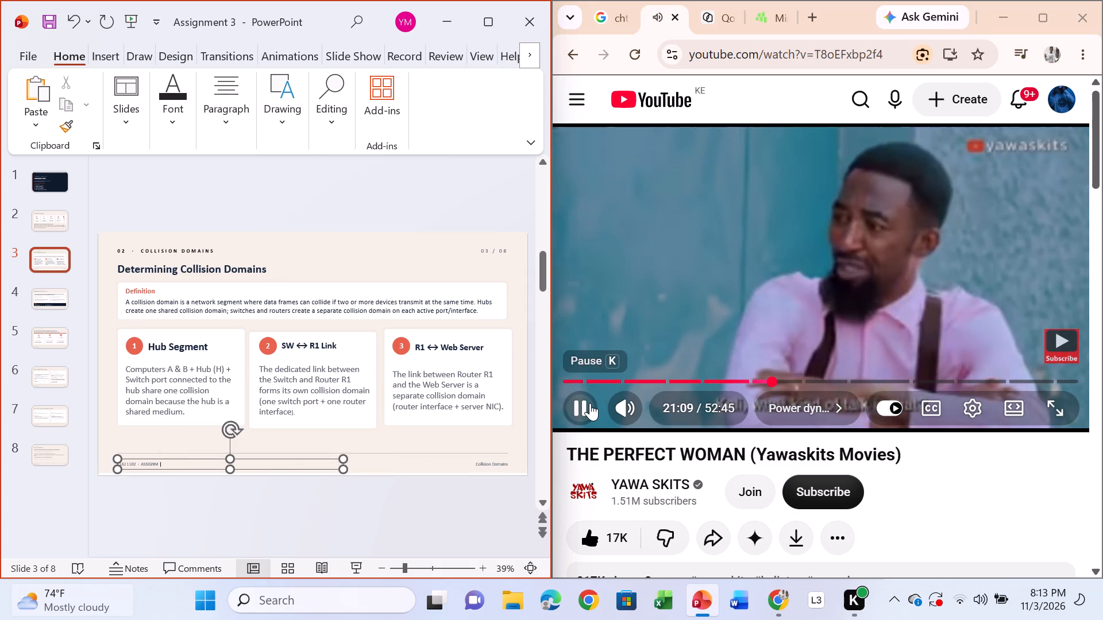
Delete the Collision Domains footer text on slide 3.
left_click(499, 466)
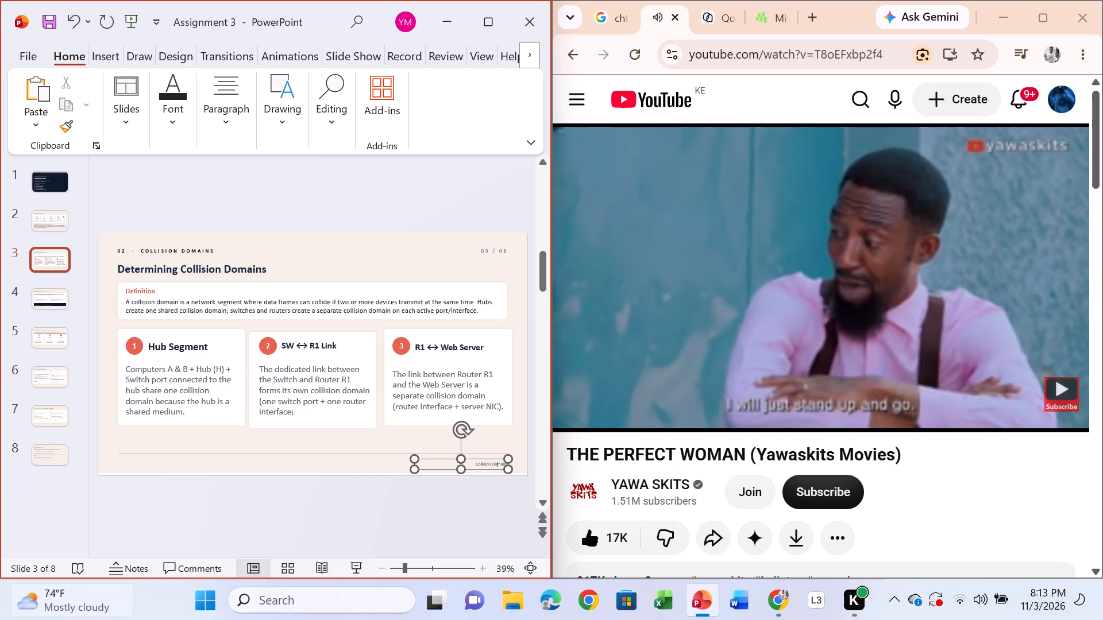
key("Right")
key("Right")
key("Right")
key("Right")
key("Right")
key("Right")
key("Right")
key("Right")
key("Right")
key("BackSpace")
key("BackSpace")
key("BackSpace")
key("BackSpace")
key("BackSpace")
key("BackSpace")
key("BackSpace")
key("BackSpace")
key("BackSpace")
key("BackSpace")
key("BackSpace")
key("BackSpace")
key("BackSpace")
key("BackSpace")
key("BackSpace")
key("BackSpace")
key("BackSpace")
key("BackSpace")
key("BackSpace")
key("BackSpace")
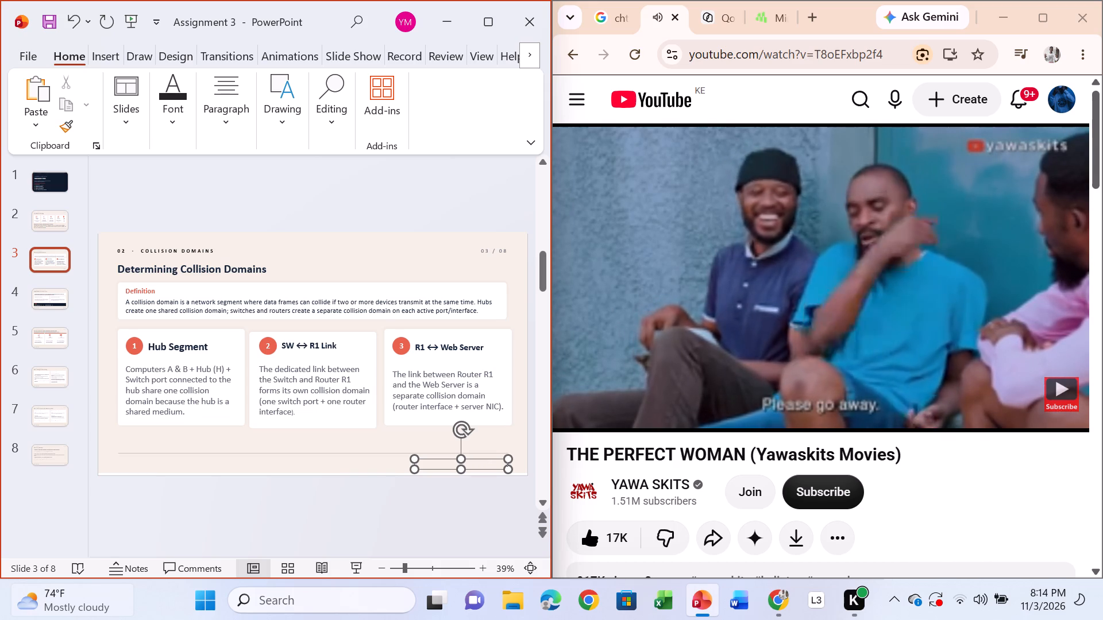
key("Right")
key("Right")
key("Right")
key("Right")
key("Right")
key("Right")
key("Right")
key("Right")
key("Right")
key("Right")
key("Right")
key("Right")
key("Right")
key("Right")
key("Right")
key("Right")
key("BackSpace")
key("BackSpace")
key("BackSpace")
key("BackSpace")
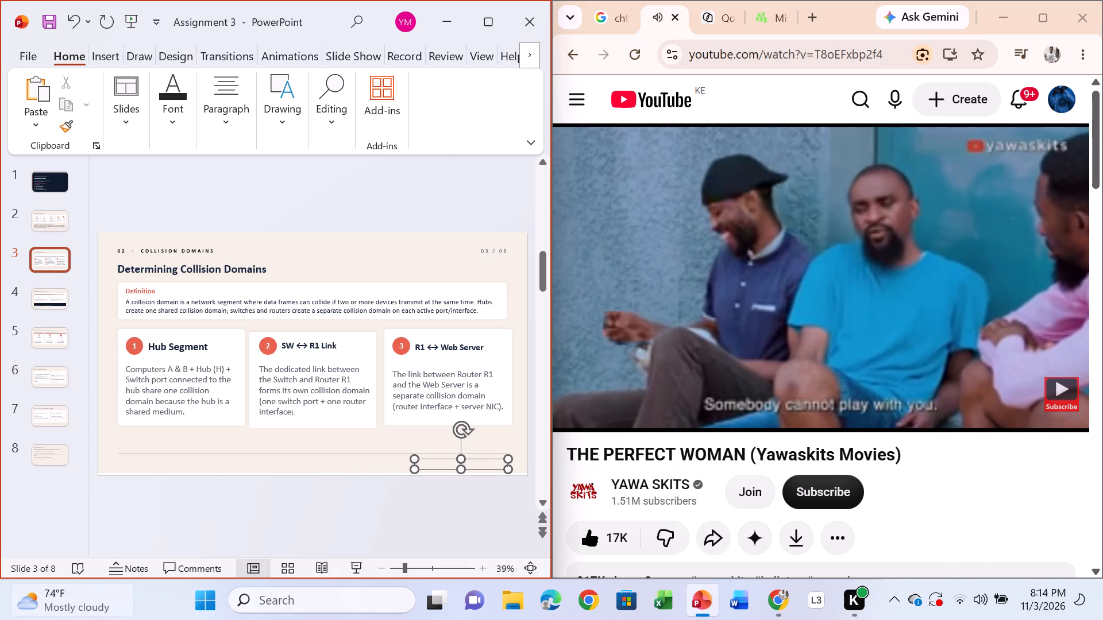
Set slide 4's header text, 03 · BROADCAST DOMAINS & SUMMARY, to font size 14.
left_click(58, 294)
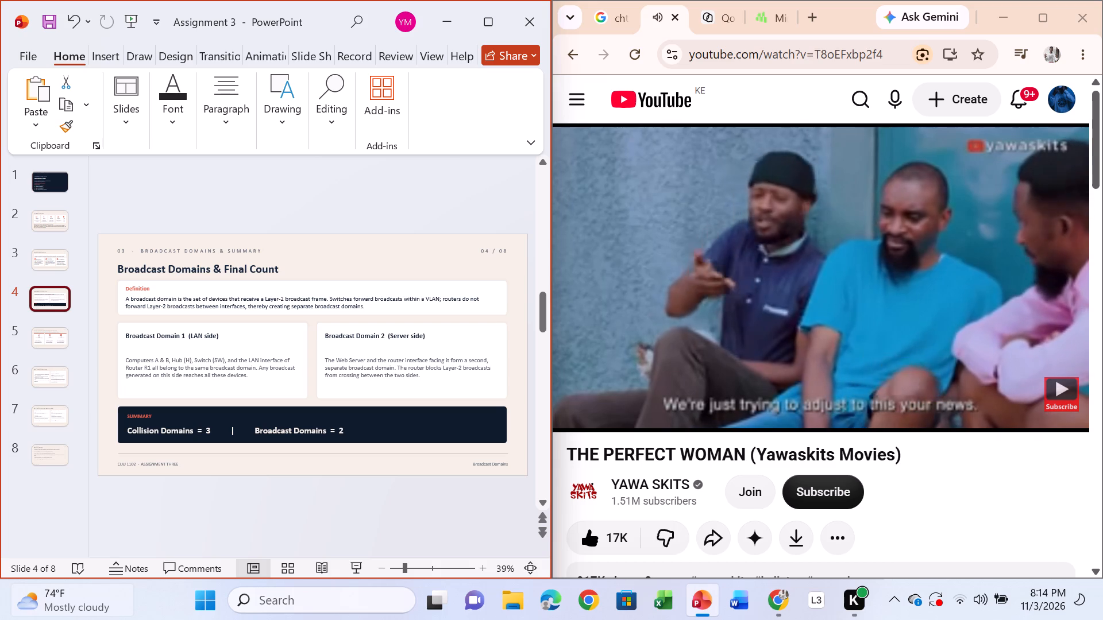
left_click(194, 247)
left_click(217, 252)
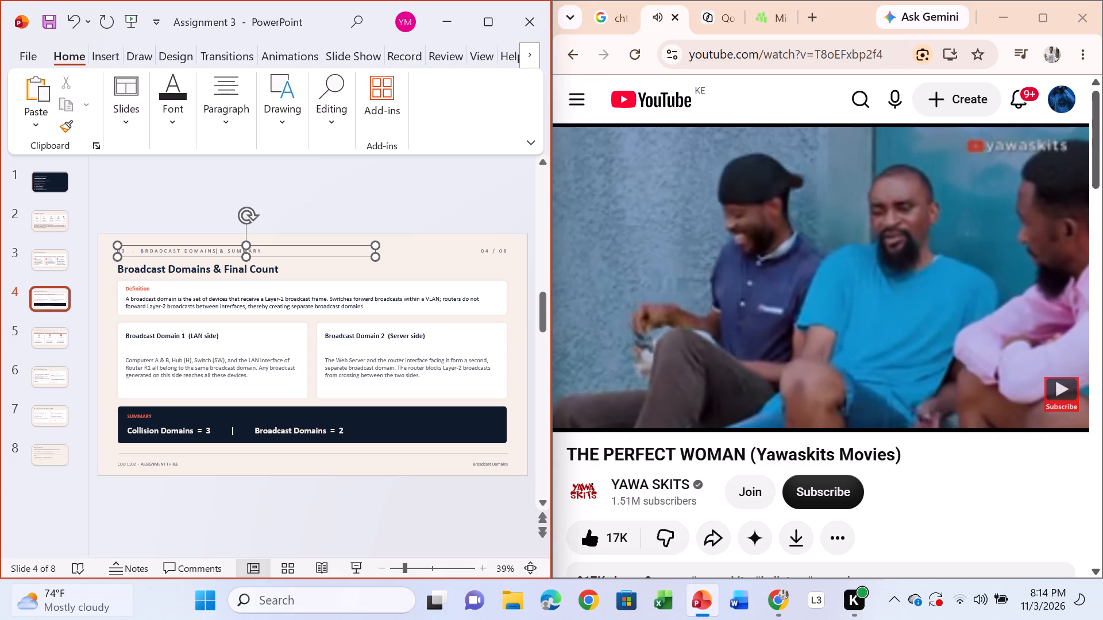
left_click(261, 252)
left_click_drag(261, 251, 65, 260)
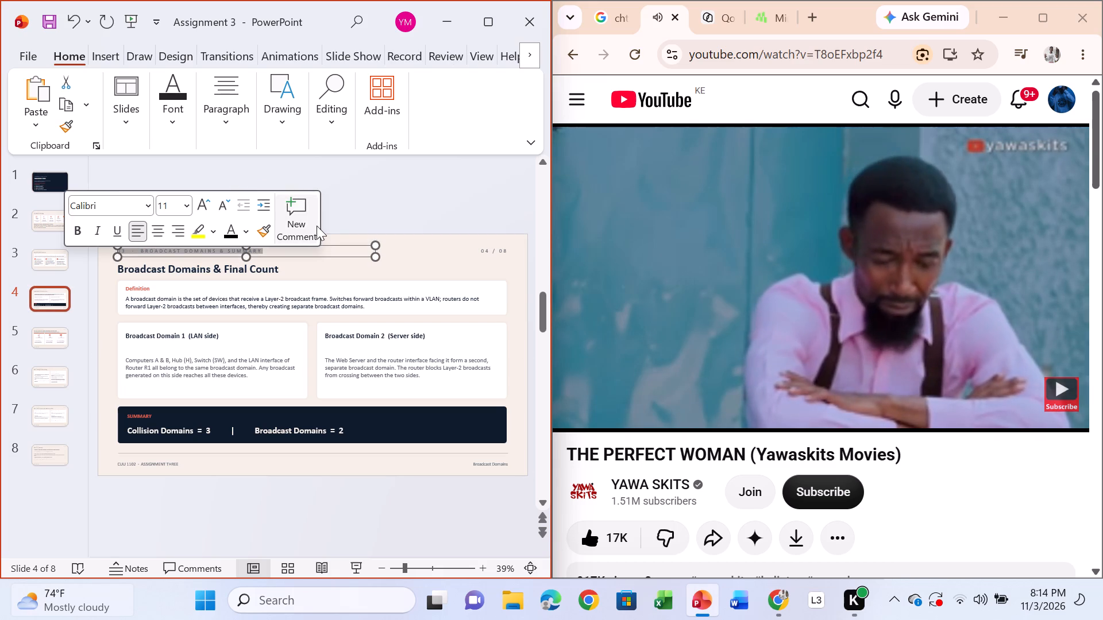
left_click(232, 234)
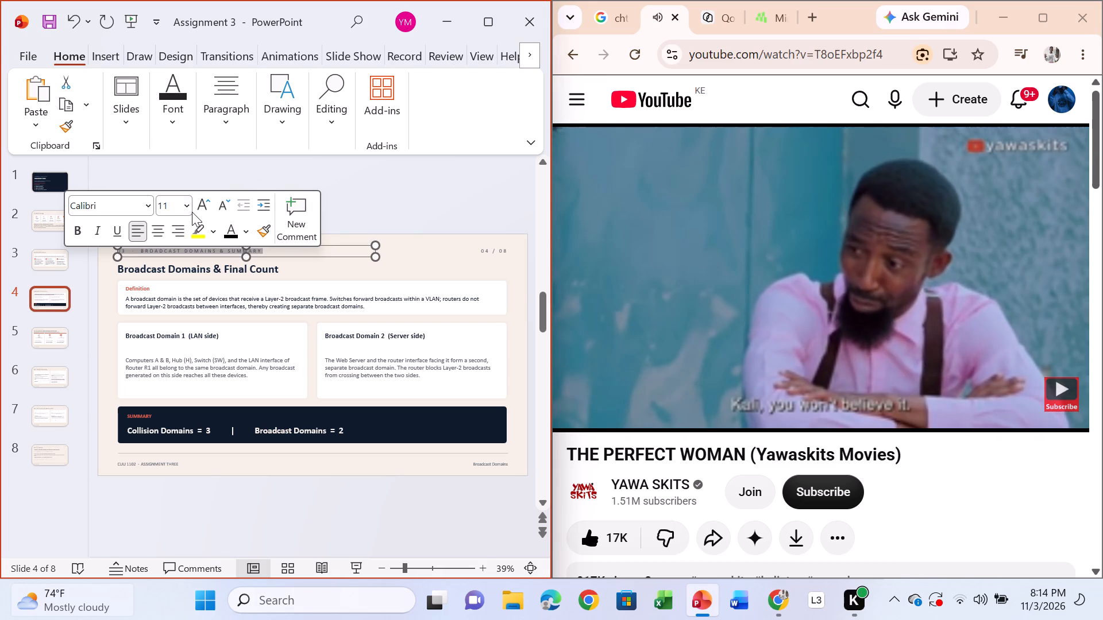
left_click(188, 206)
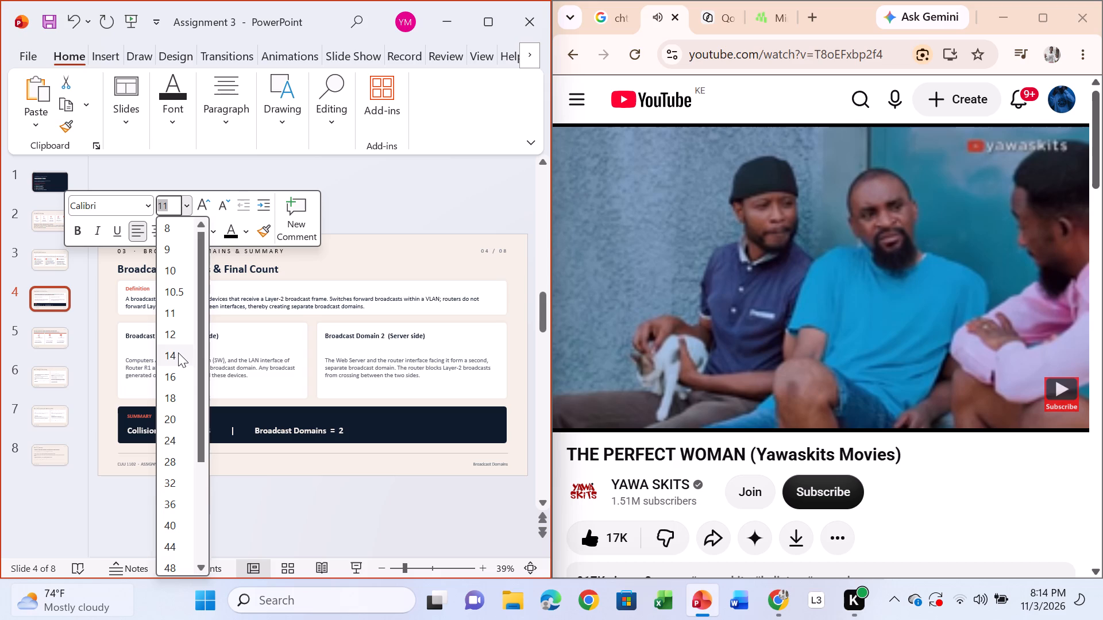
left_click(177, 358)
left_click(414, 216)
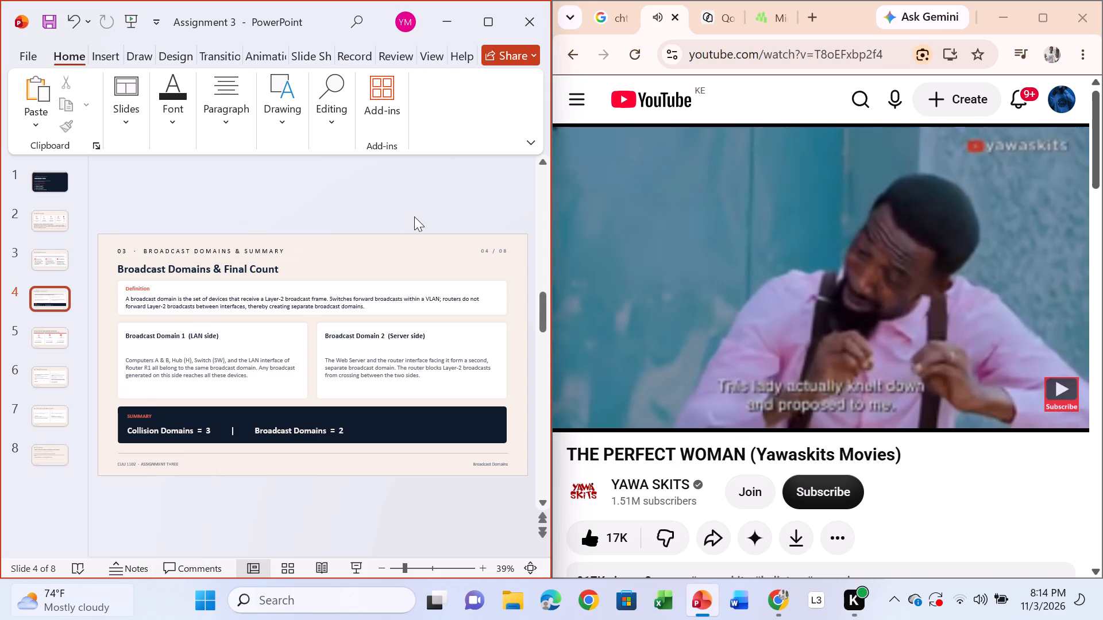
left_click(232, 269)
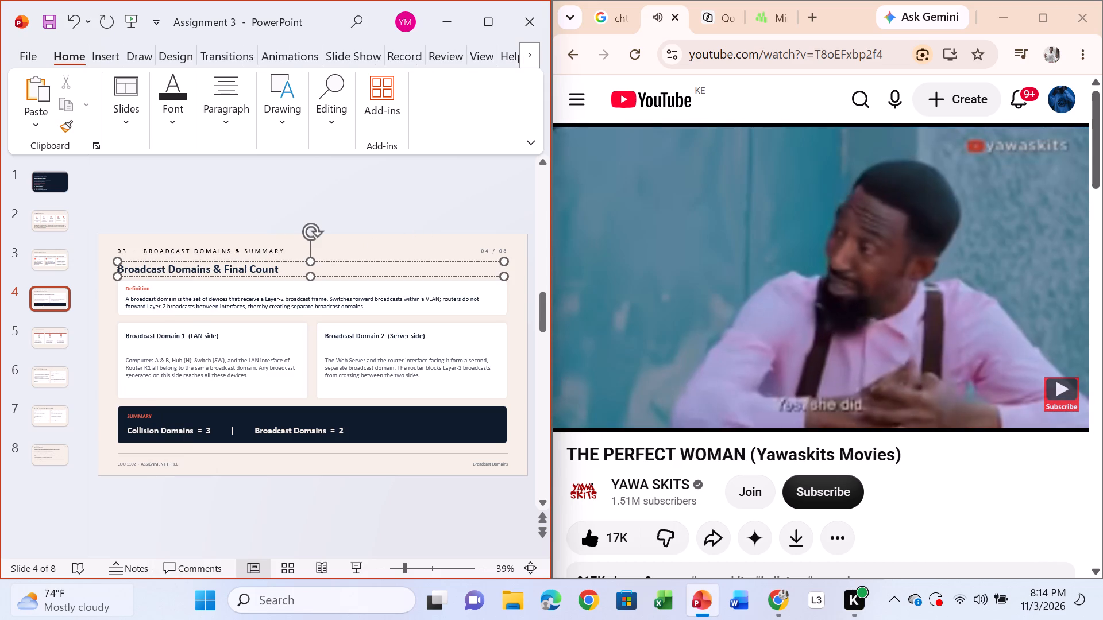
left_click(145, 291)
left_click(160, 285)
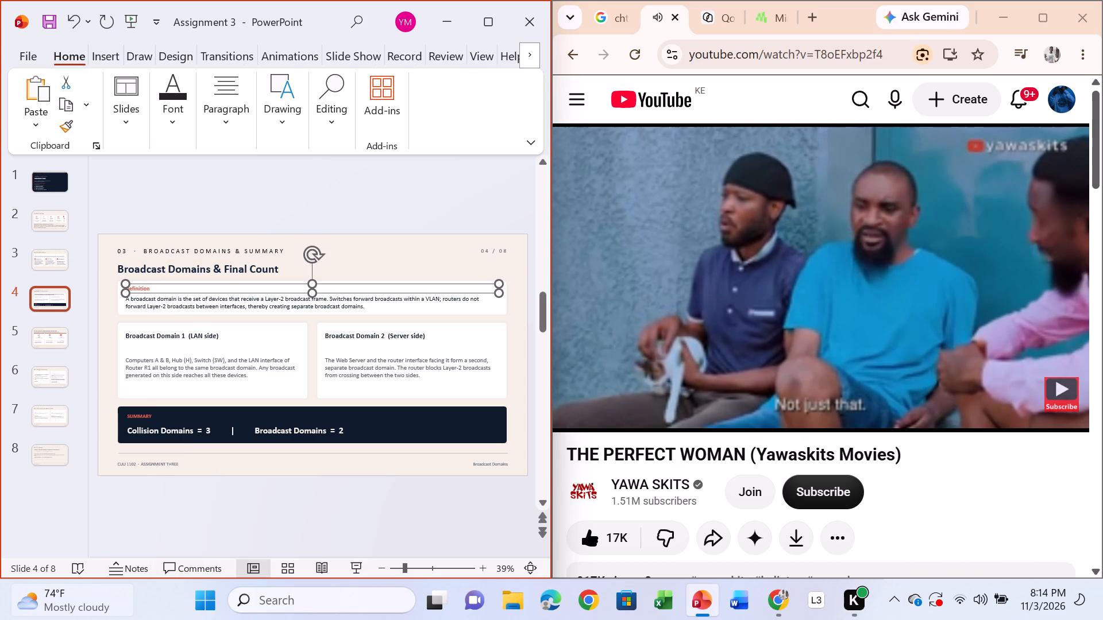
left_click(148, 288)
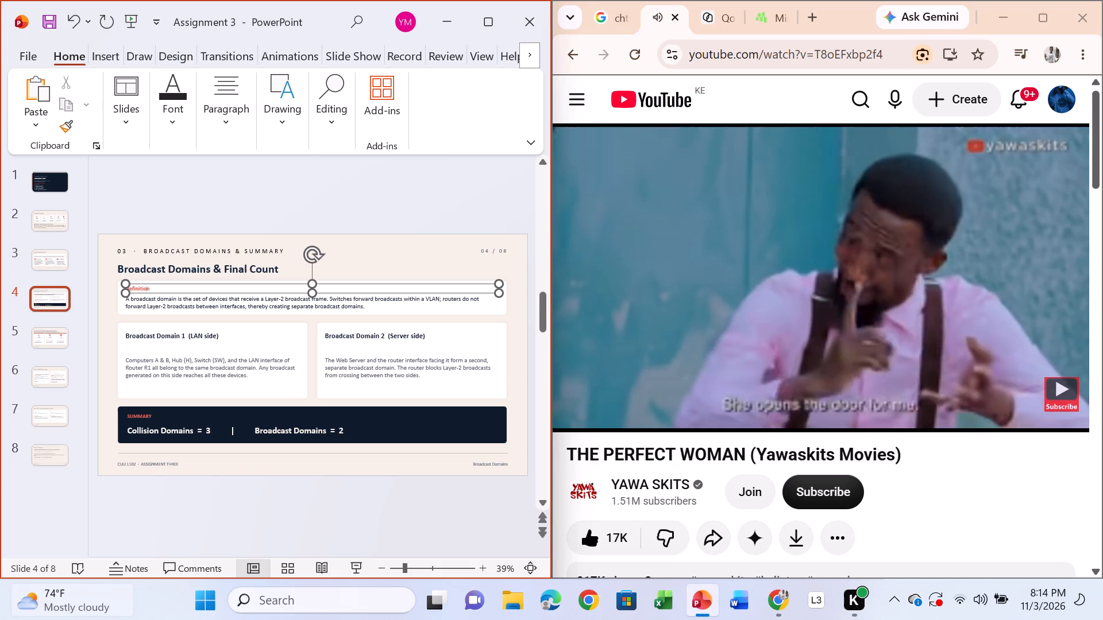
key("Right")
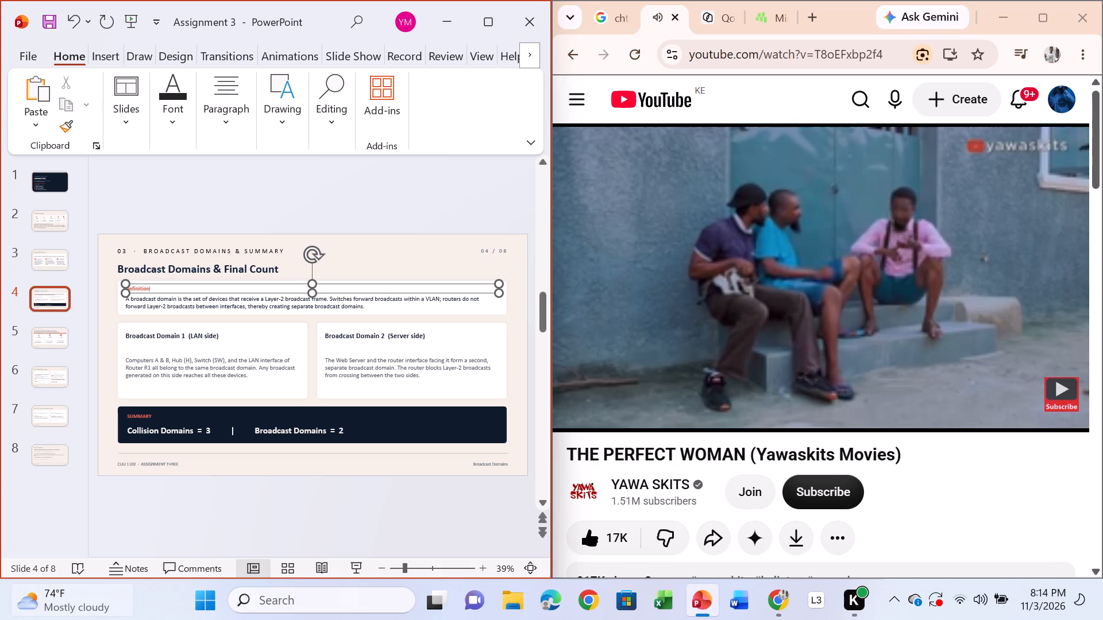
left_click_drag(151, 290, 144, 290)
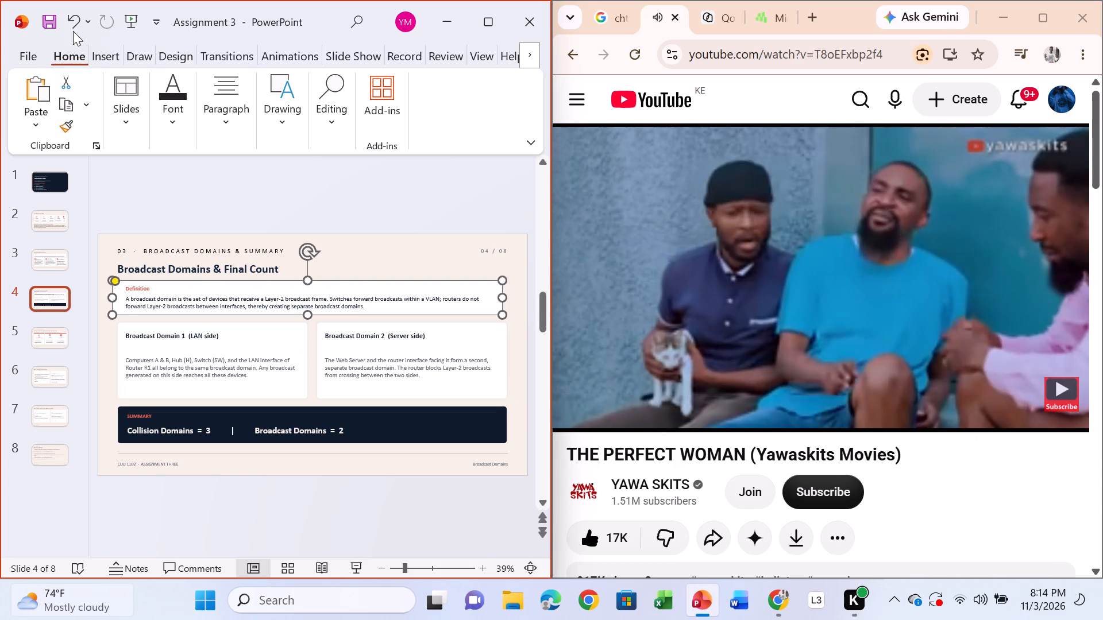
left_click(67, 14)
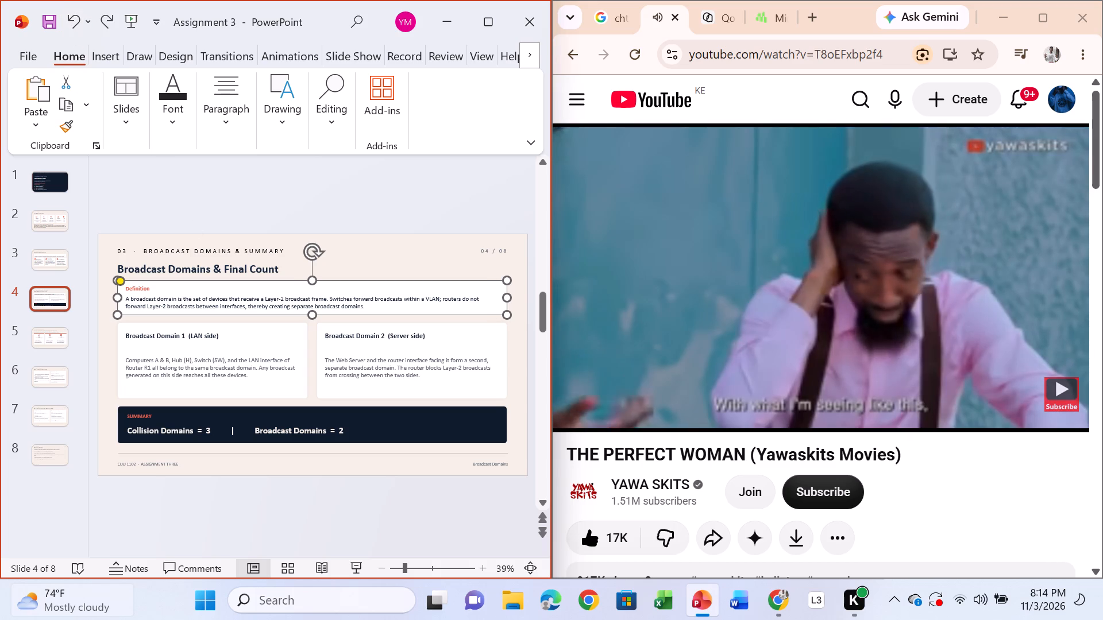
Remove the bold from slide 4's red Definition label and set its font size to 24.
left_click(310, 305)
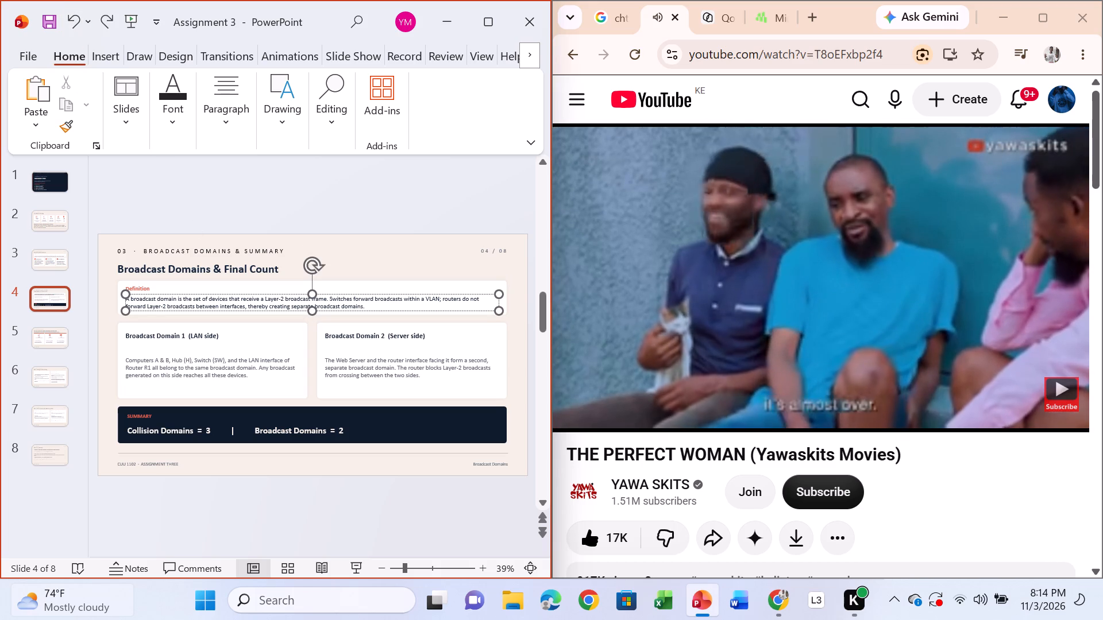
left_click(148, 293)
left_click(144, 288)
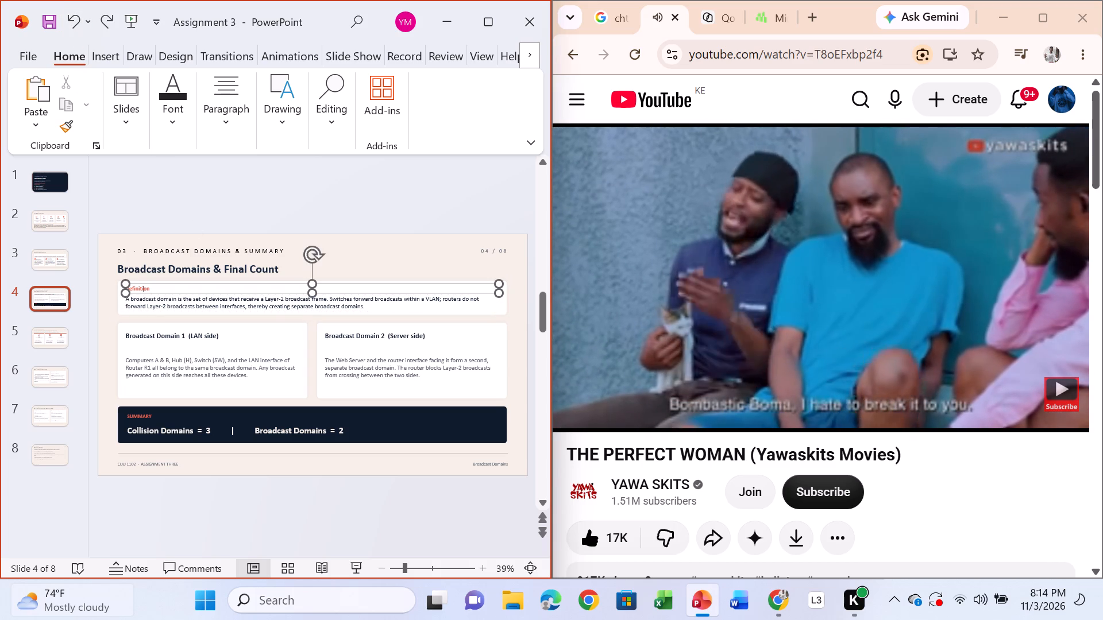
left_click(149, 286)
left_click_drag(149, 286, 103, 288)
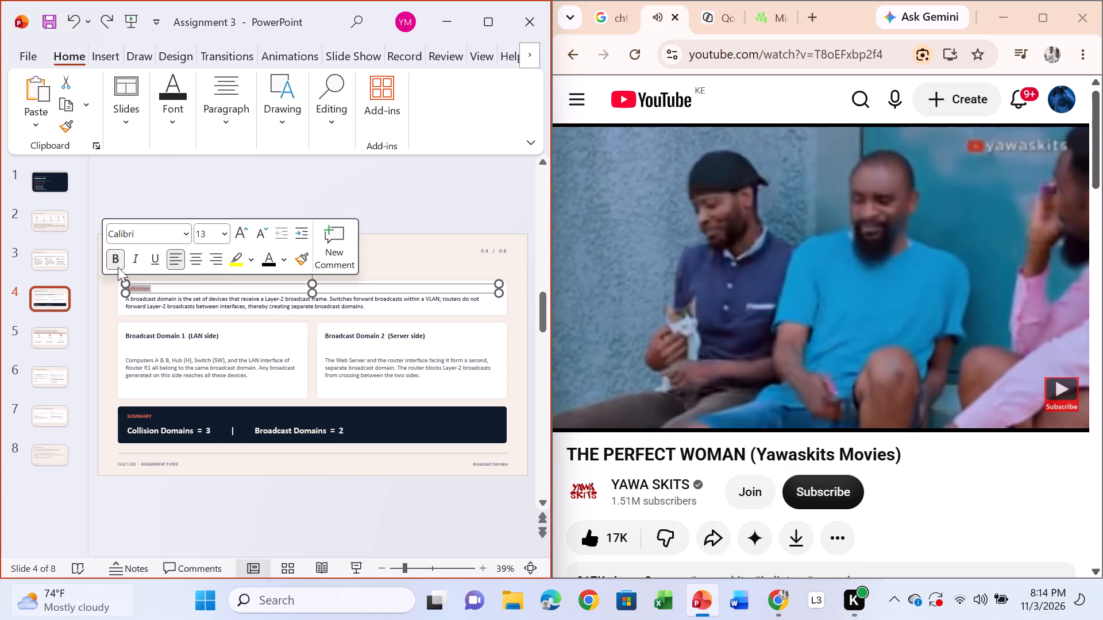
left_click(118, 257)
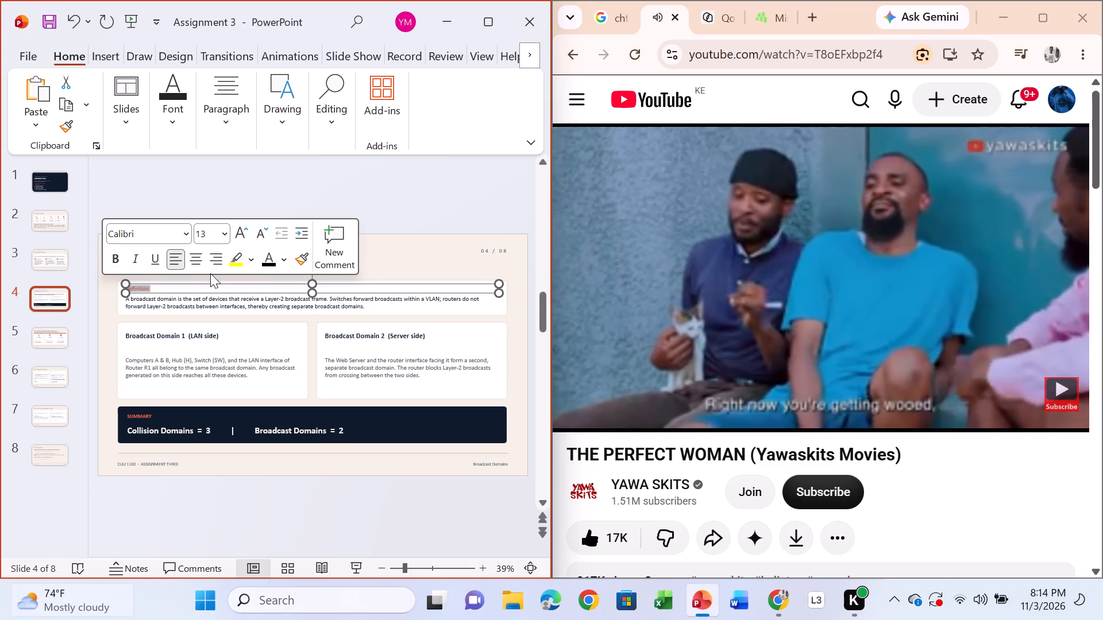
left_click(224, 231)
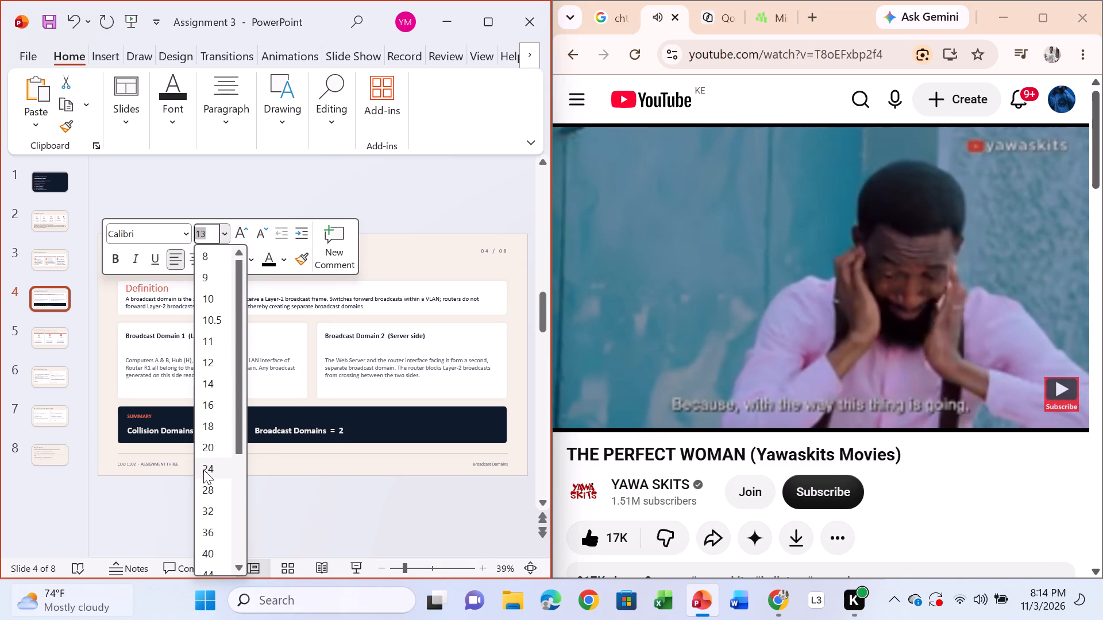
left_click(203, 470)
left_click(429, 250)
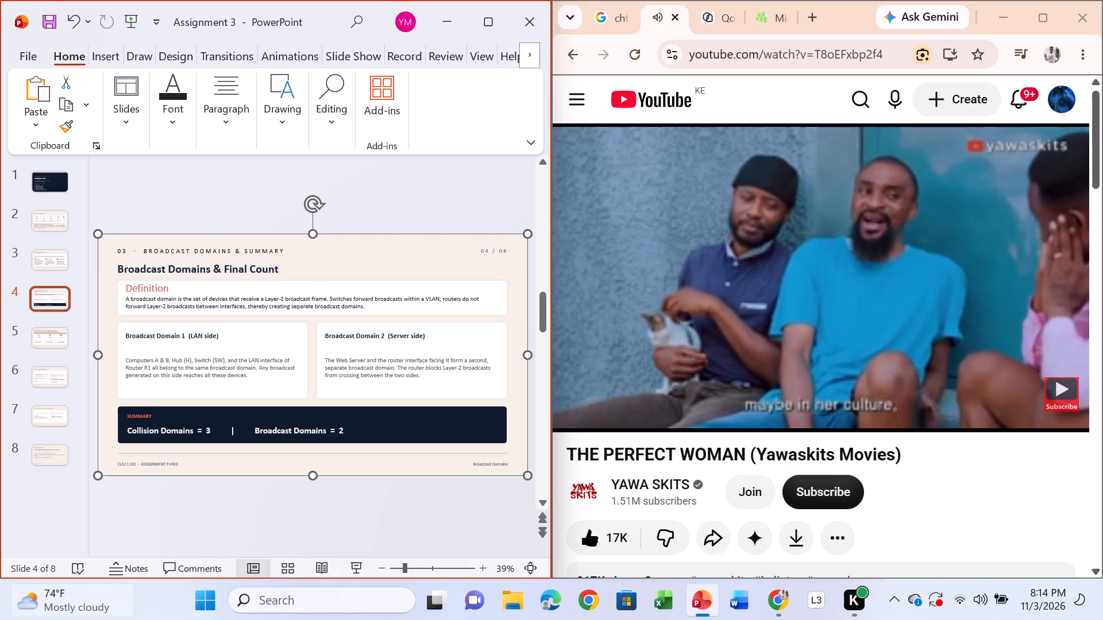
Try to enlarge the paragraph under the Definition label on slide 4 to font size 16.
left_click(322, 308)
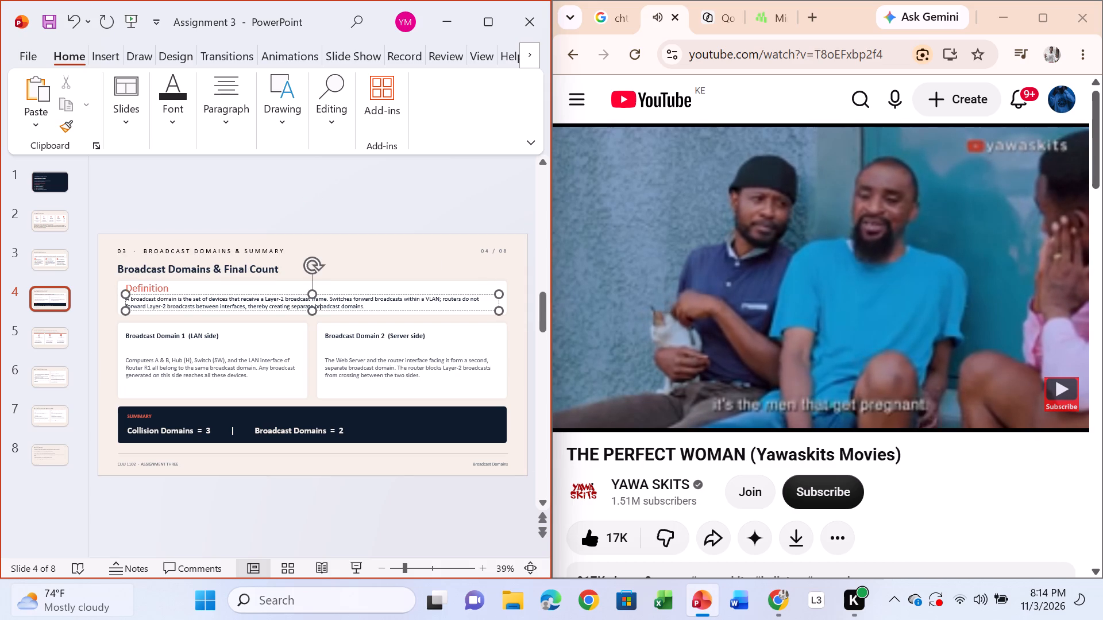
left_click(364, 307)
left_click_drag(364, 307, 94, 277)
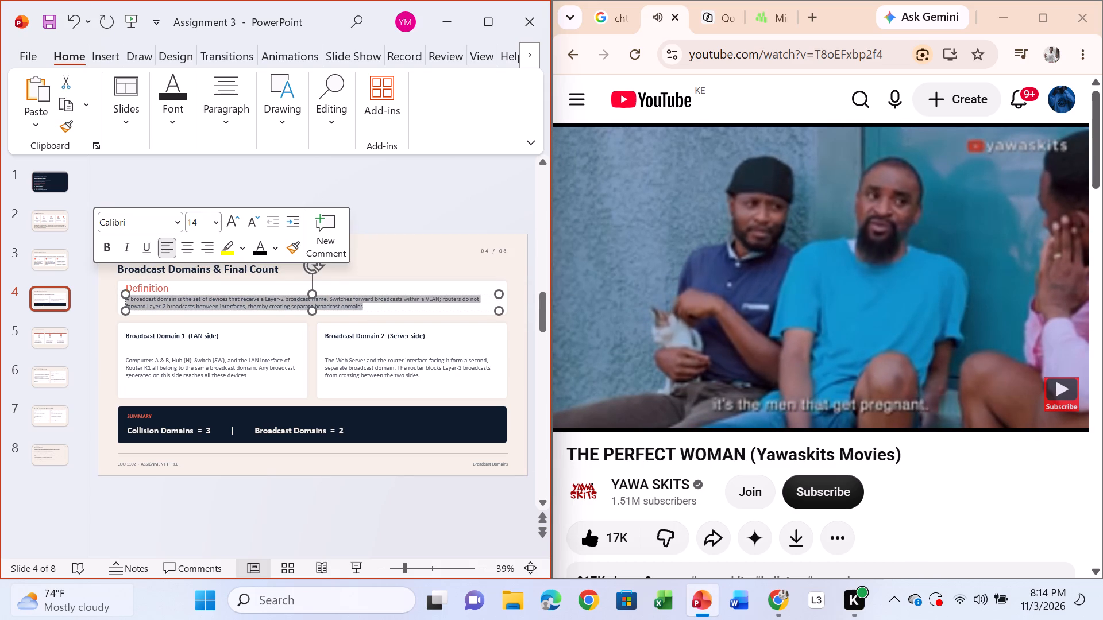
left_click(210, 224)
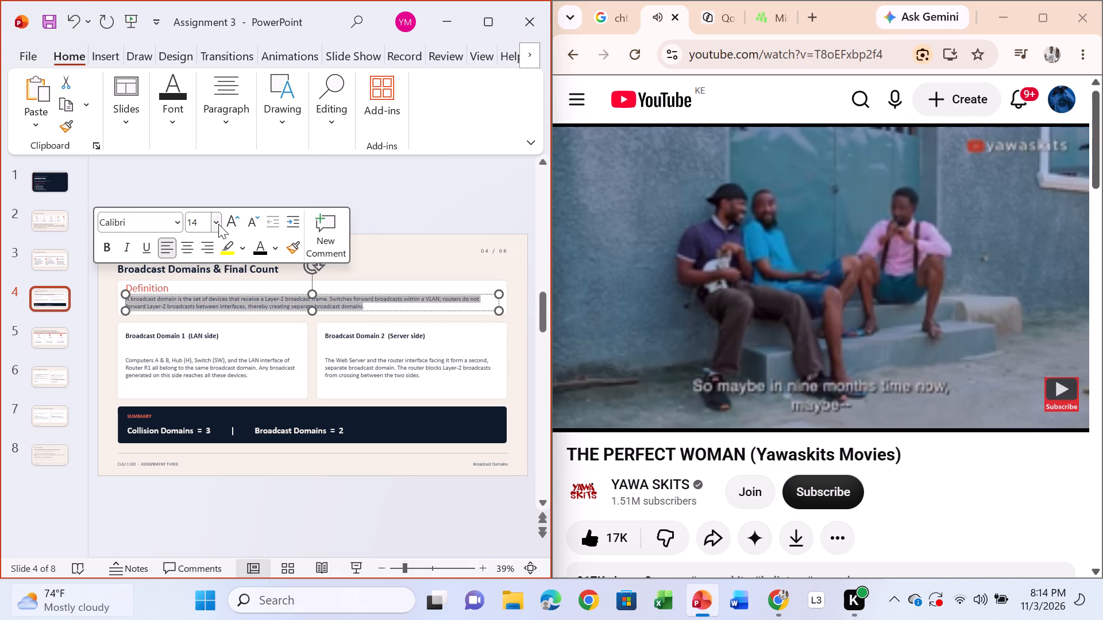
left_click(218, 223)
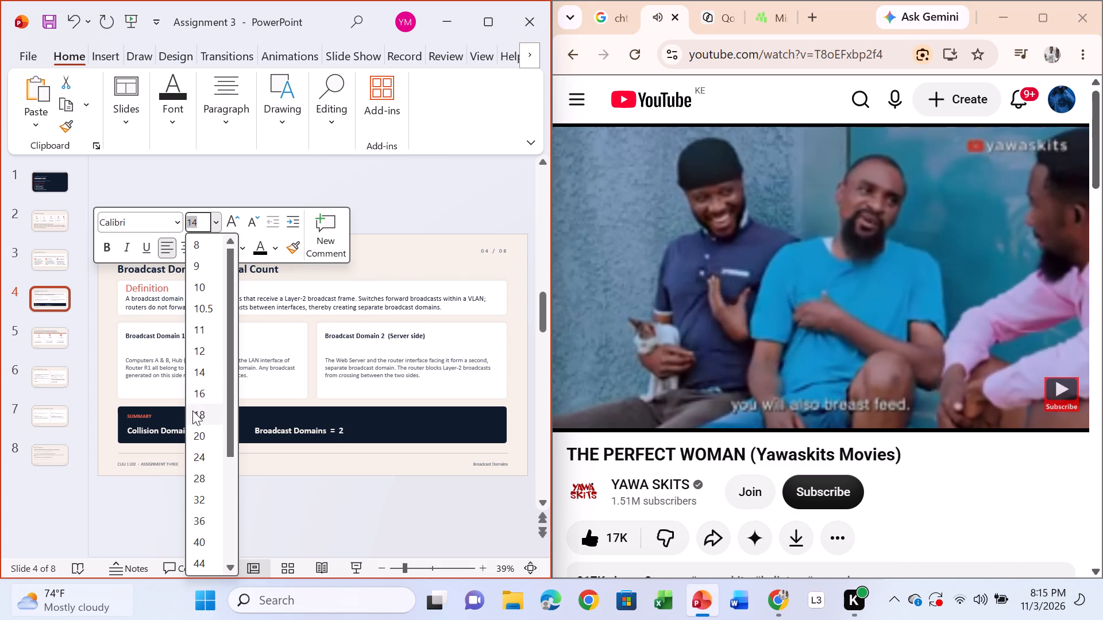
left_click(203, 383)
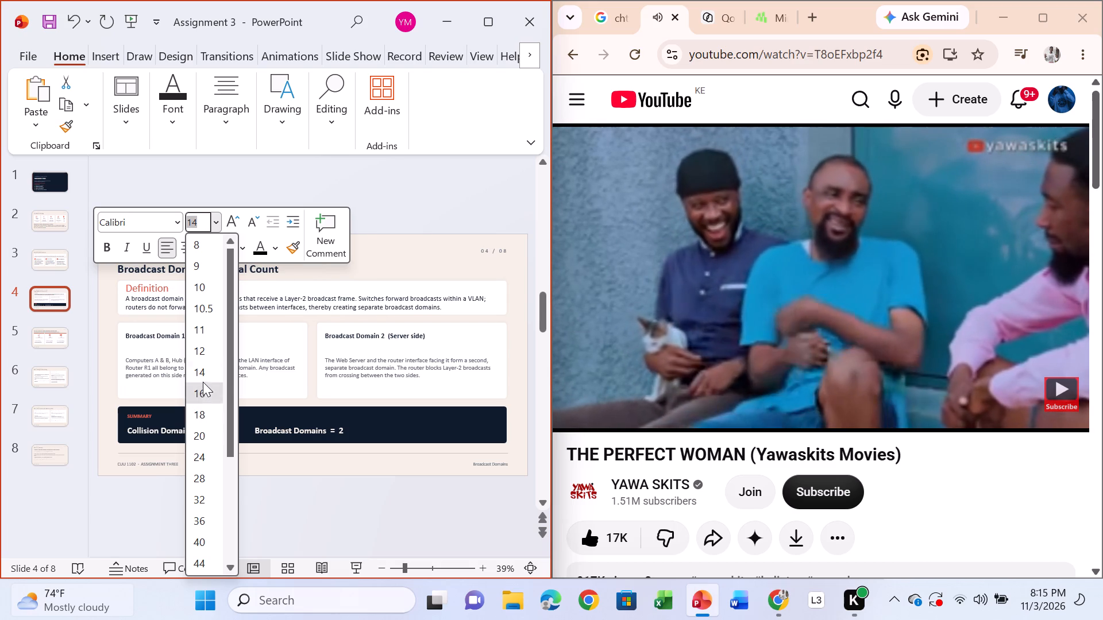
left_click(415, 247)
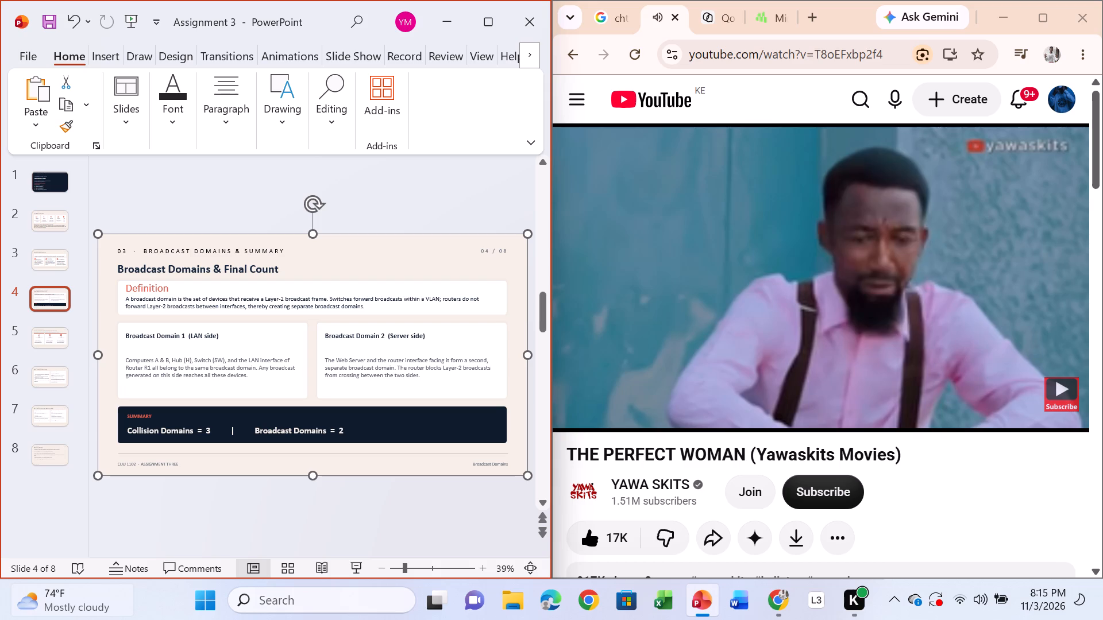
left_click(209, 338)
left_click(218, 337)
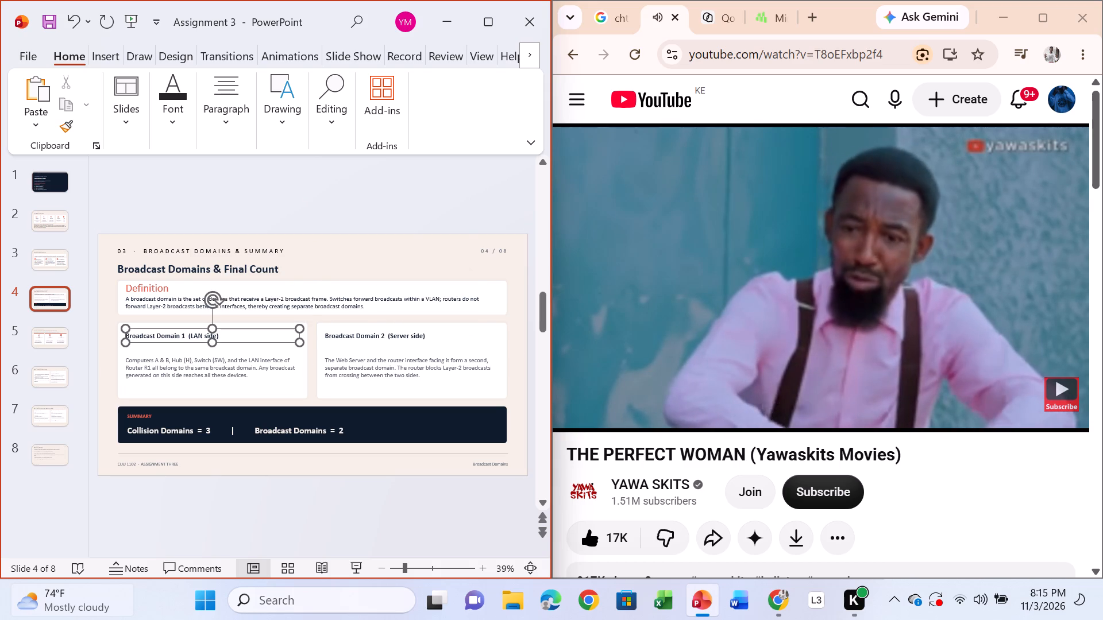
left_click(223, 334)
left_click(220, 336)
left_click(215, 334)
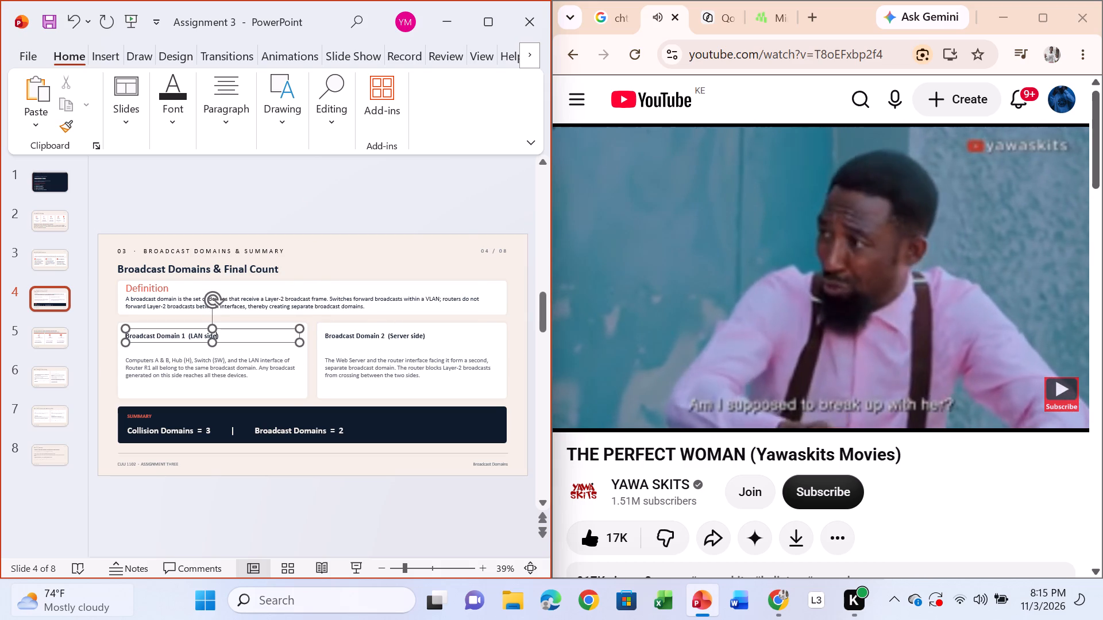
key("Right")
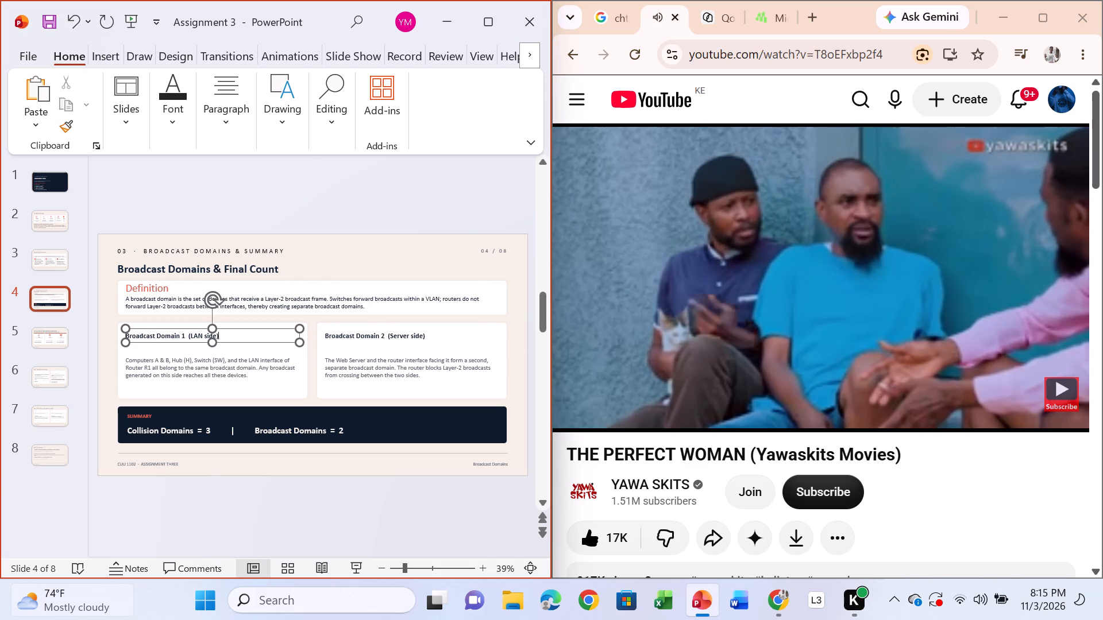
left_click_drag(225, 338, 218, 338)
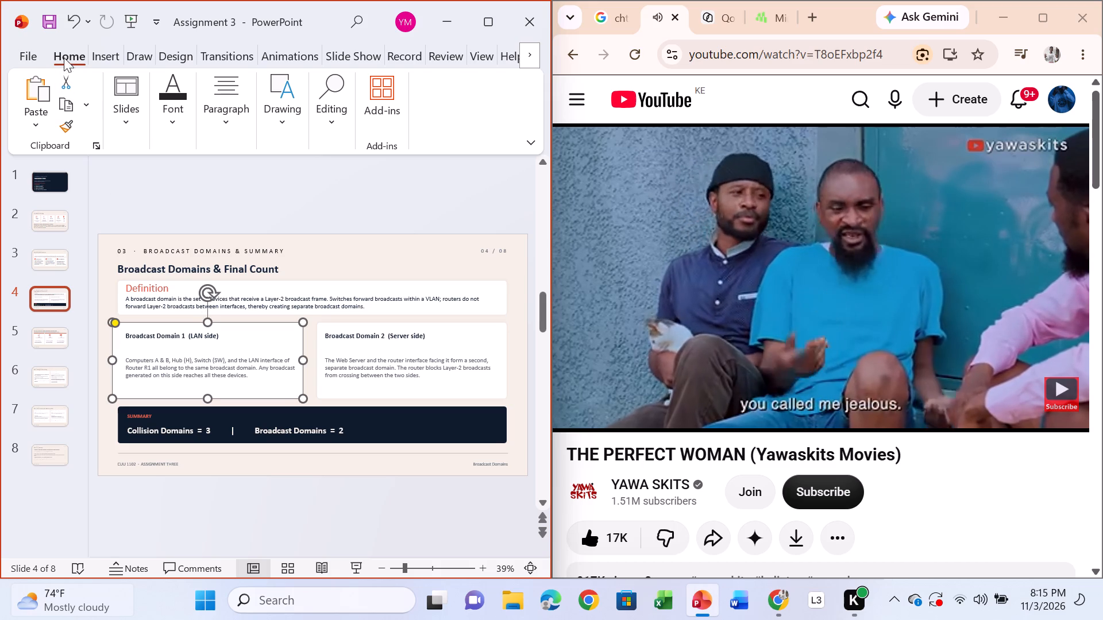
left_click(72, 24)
Set slide 4's Broadcast Domain 1 (LAN side) heading to font size 20.
left_click(226, 332)
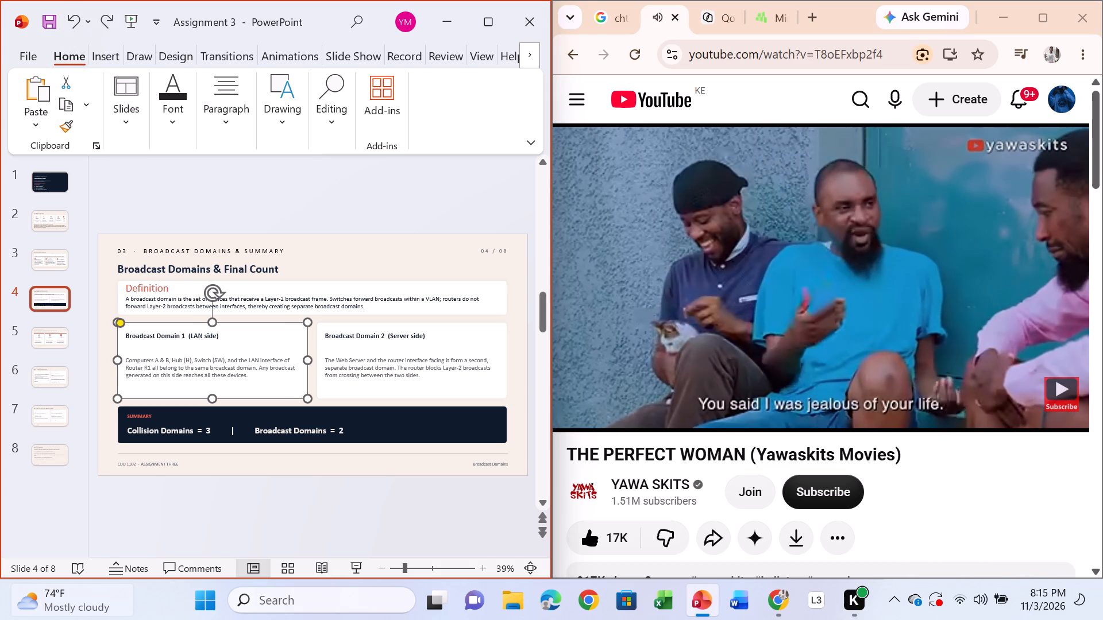
left_click(217, 335)
left_click_drag(218, 334, 160, 332)
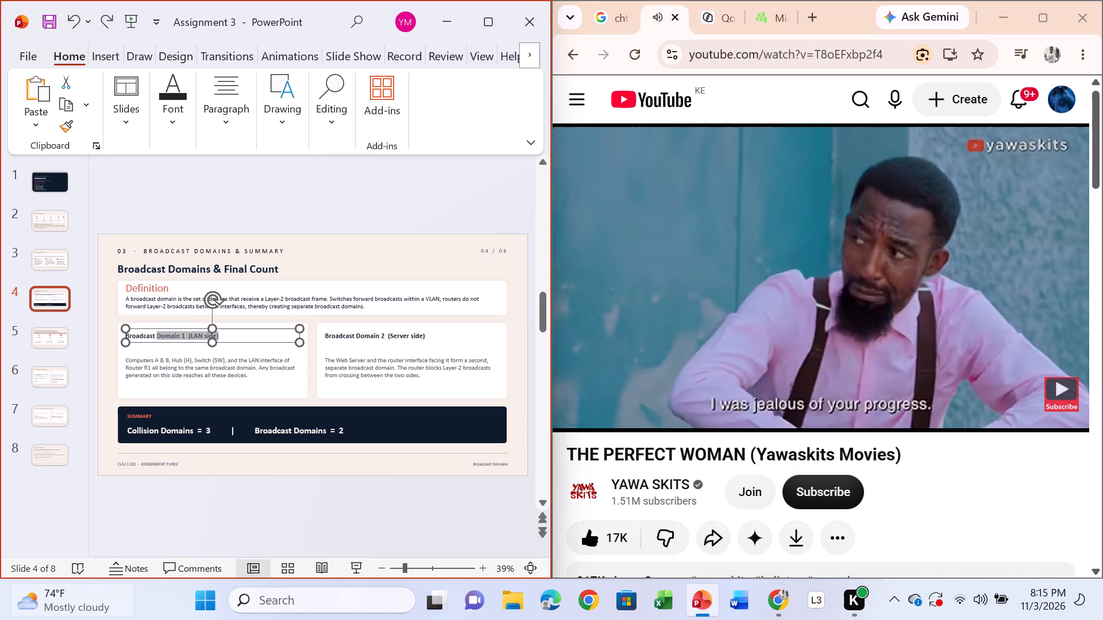
left_click_drag(160, 332, 125, 338)
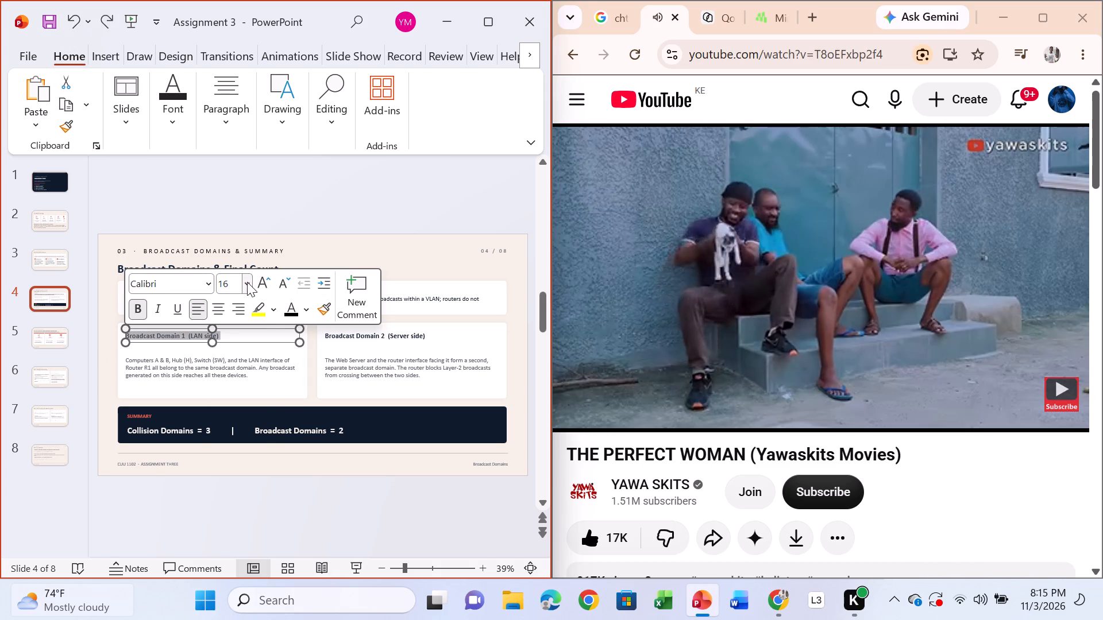
left_click(247, 282)
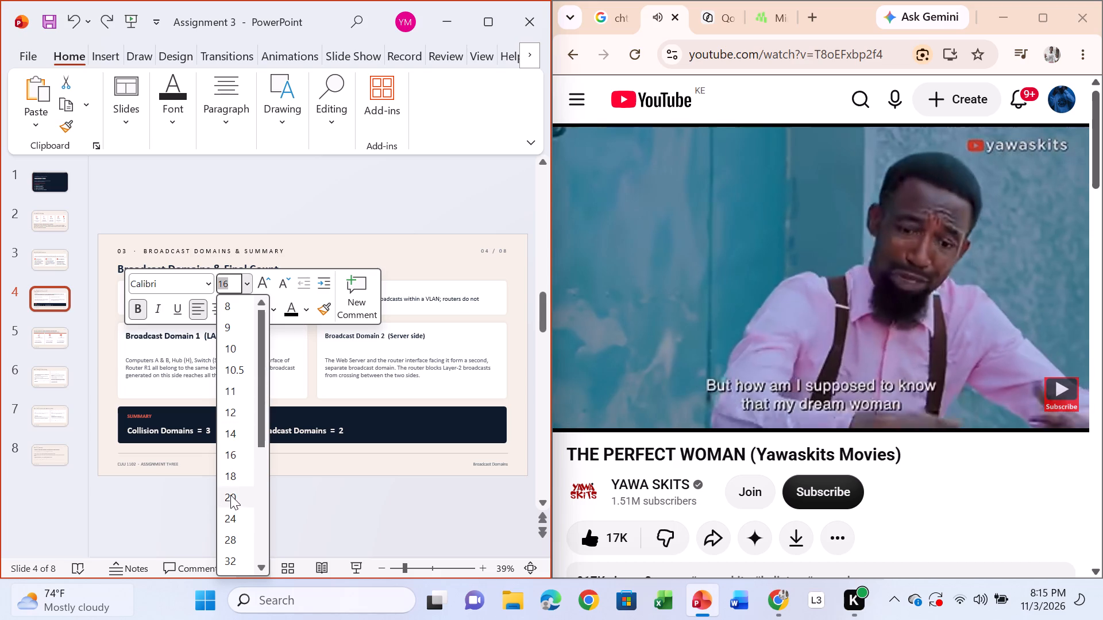
left_click(231, 495)
Set the body text under the Broadcast Domain 1 (LAN side) heading on slide 4 to font size 20.
left_click(264, 370)
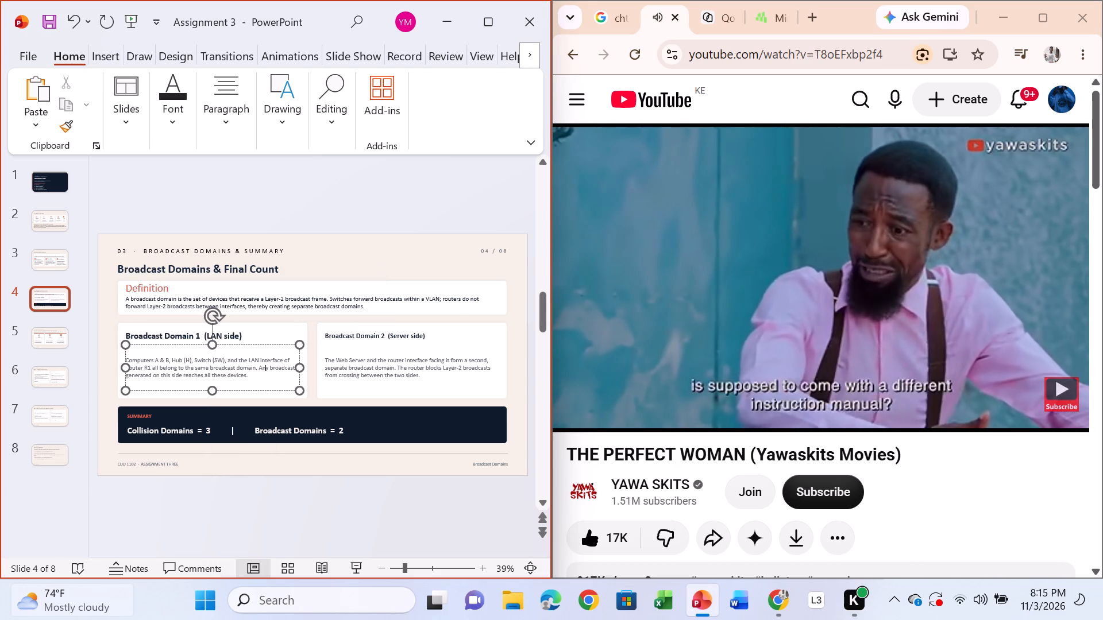
left_click(250, 376)
left_click_drag(250, 376, 136, 355)
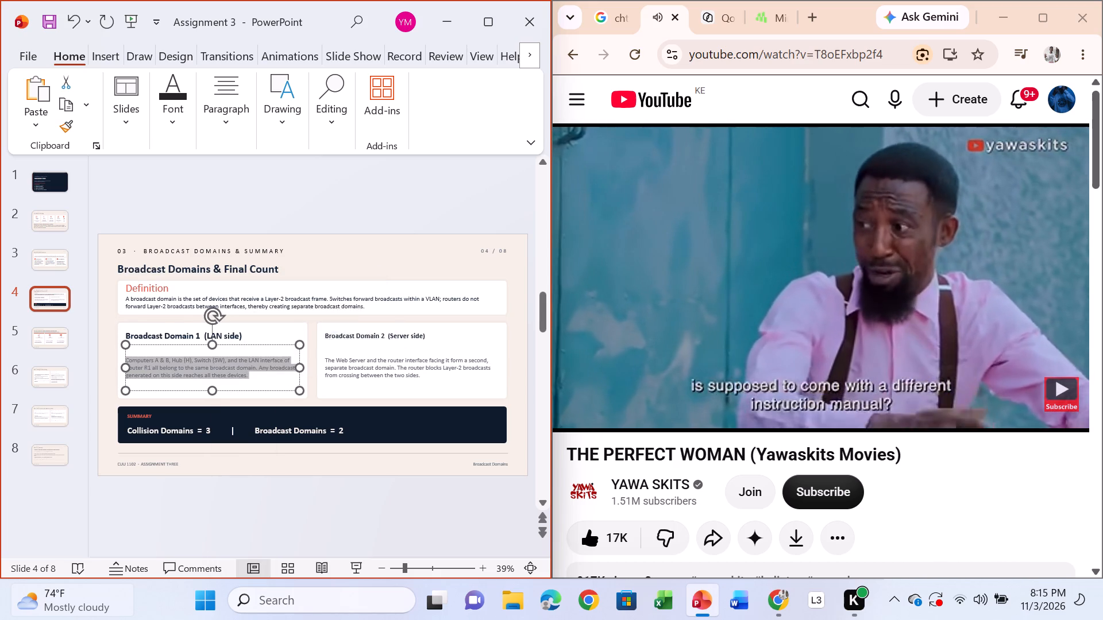
left_click(253, 299)
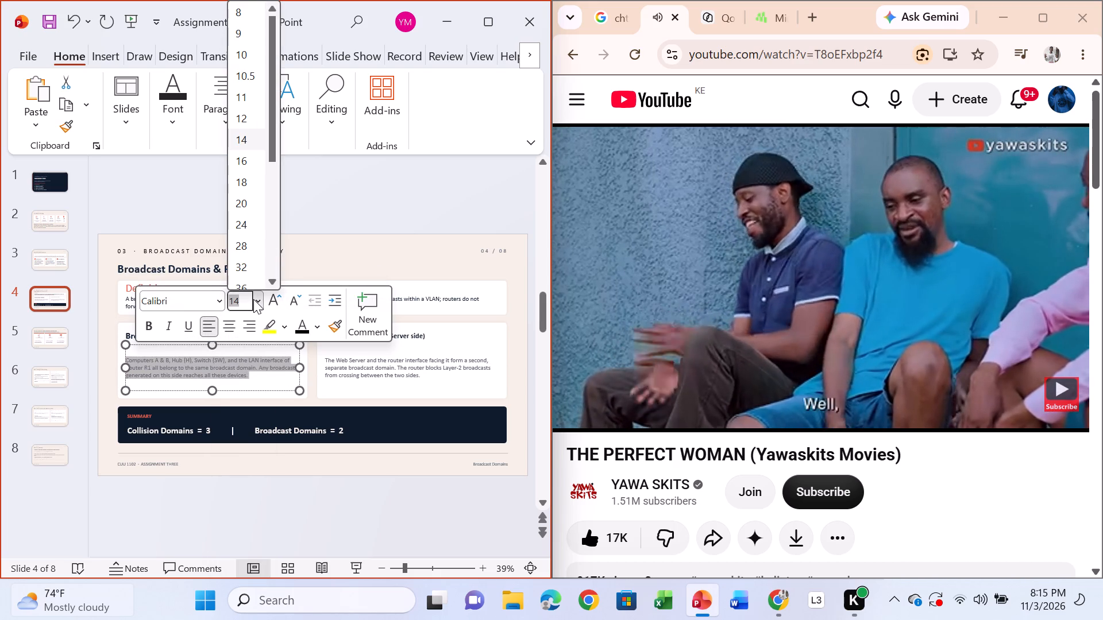
left_click(248, 207)
left_click(306, 251)
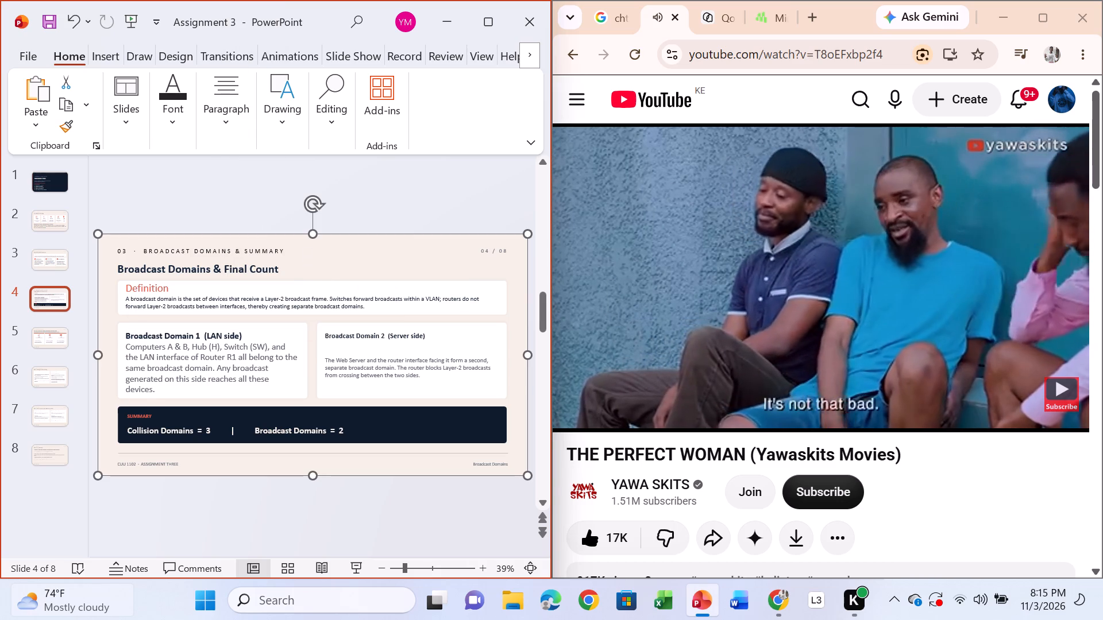
Set slide 4's Broadcast Domain 2 (Server side) heading to font size 20.
left_click(372, 338)
left_click(421, 335)
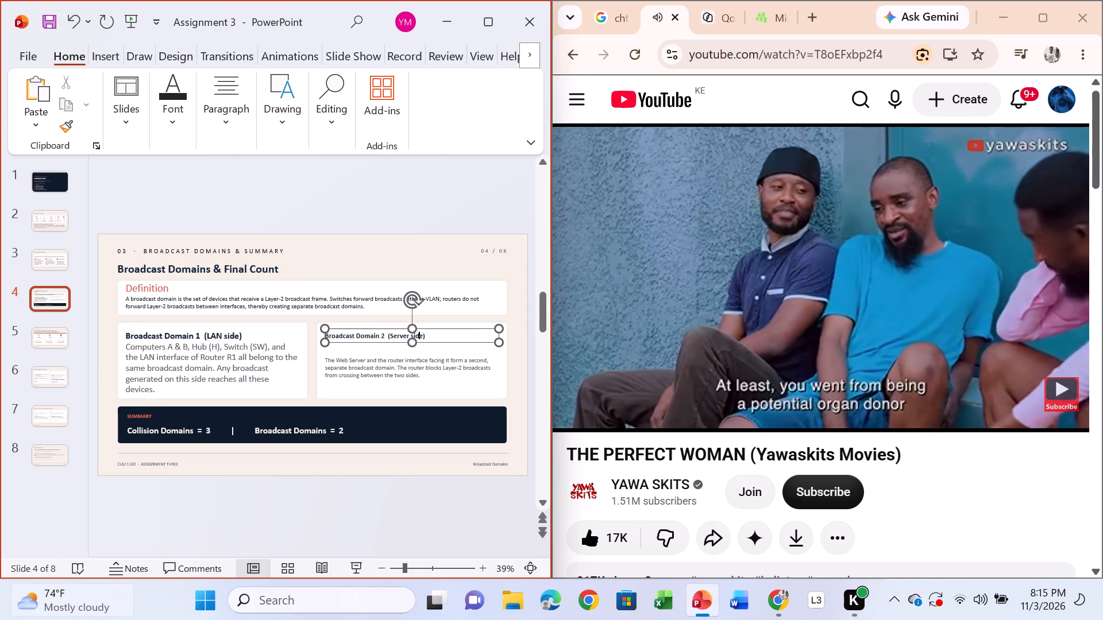
left_click(426, 334)
left_click(421, 334)
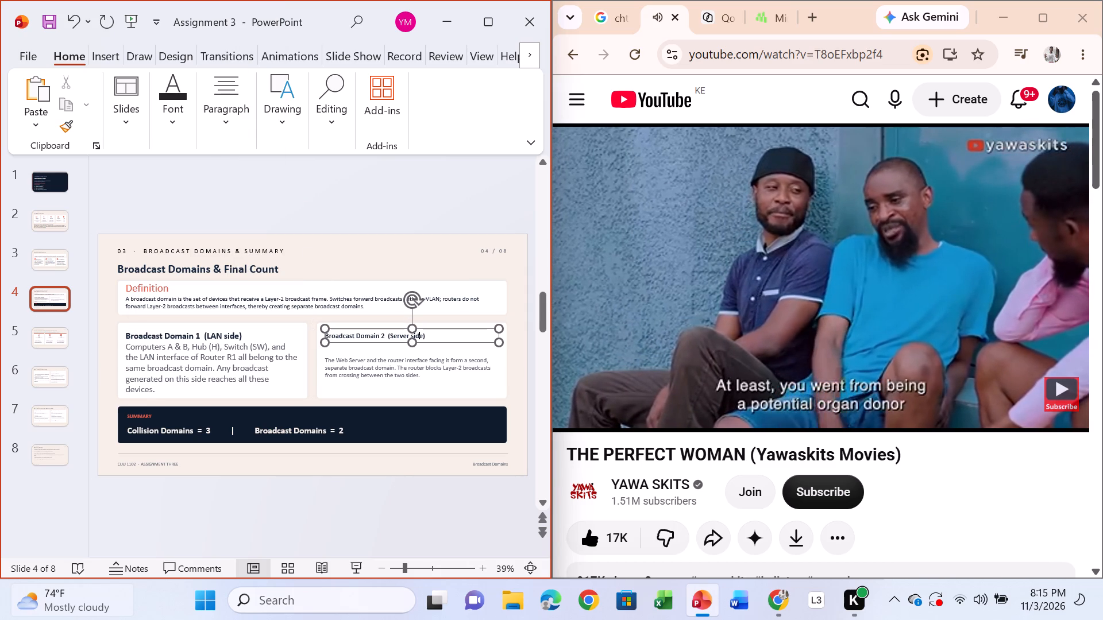
key("Right")
key("Right")
key("Right")
key("Right")
key("Right")
key("Right")
key("Right")
key("Right")
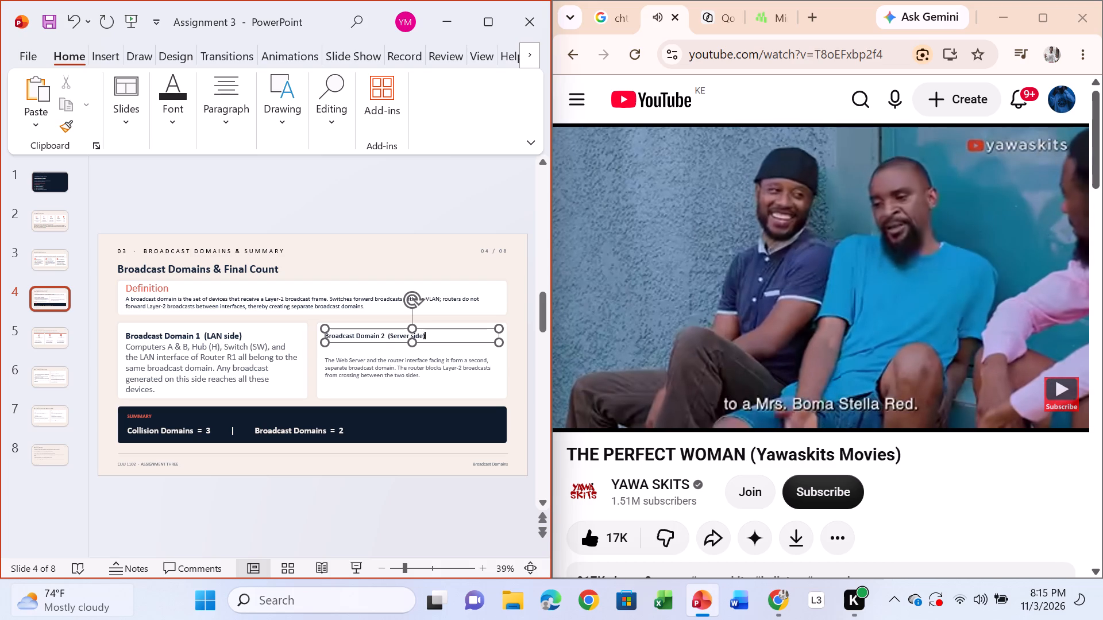
left_click_drag(423, 335, 303, 329)
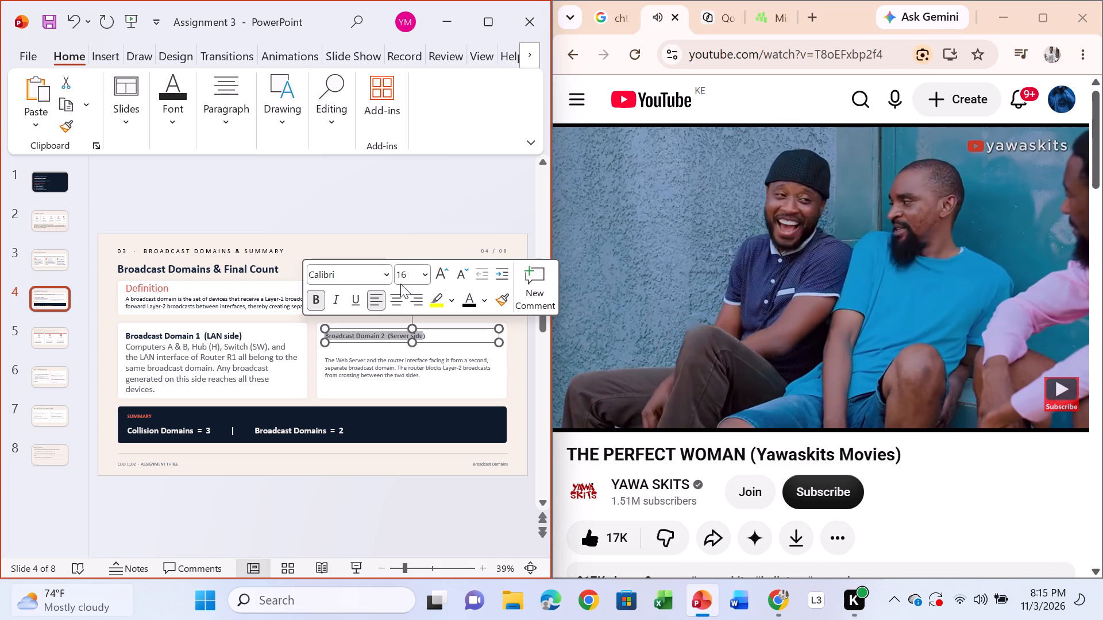
left_click(422, 276)
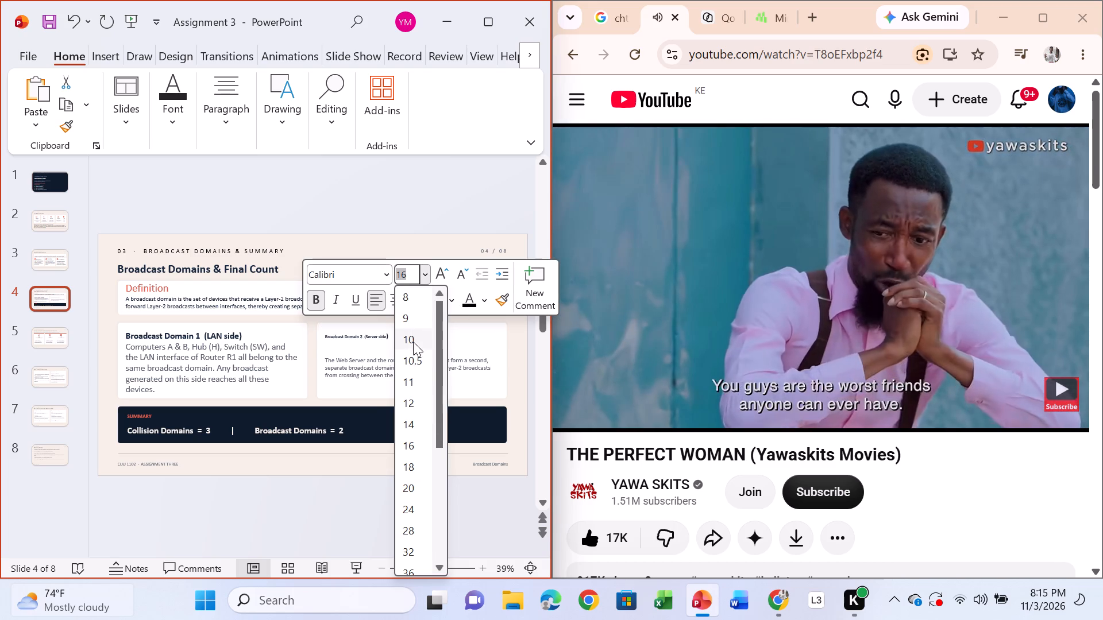
left_click(410, 486)
Set the body text under the Broadcast Domain 2 (Server side) heading on slide 4 to font size 20.
left_click(406, 394)
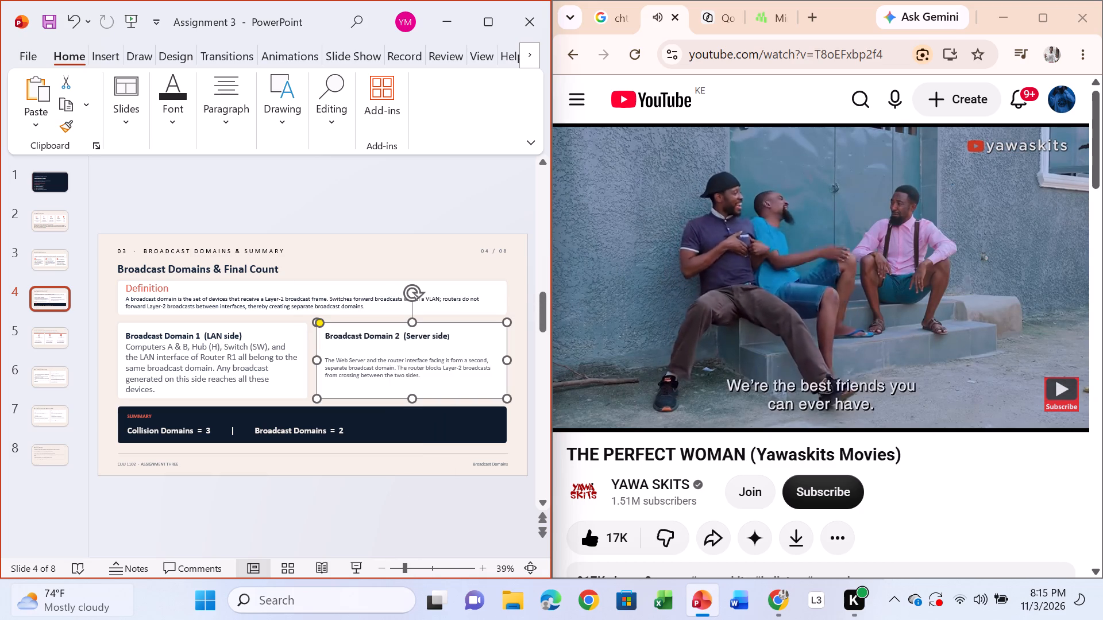
left_click_drag(385, 367, 389, 374)
left_click(424, 375)
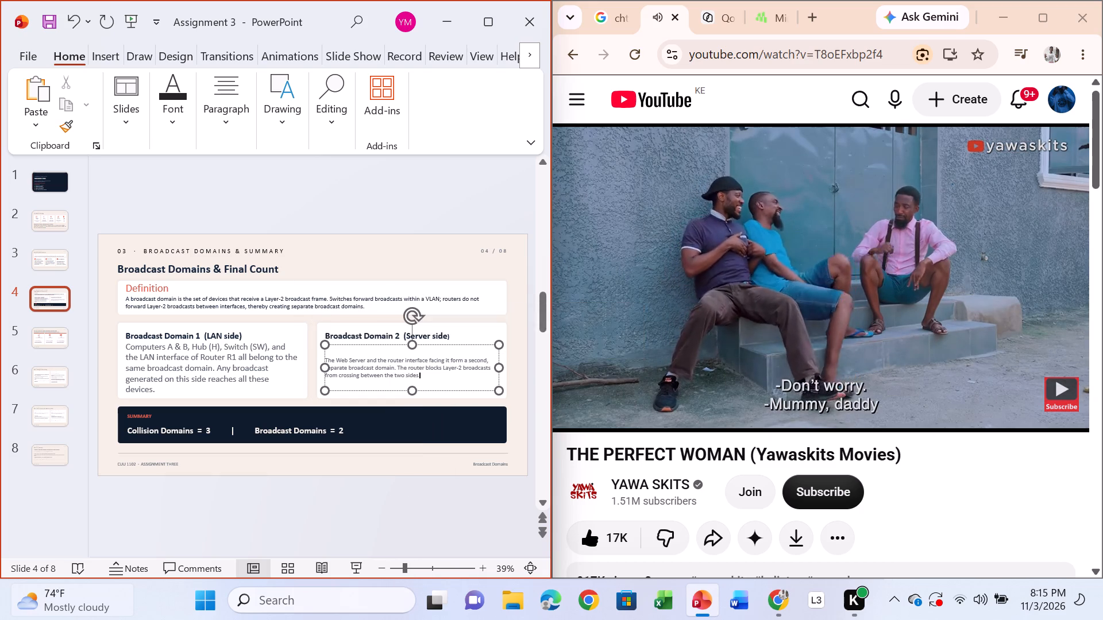
left_click_drag(424, 375, 300, 339)
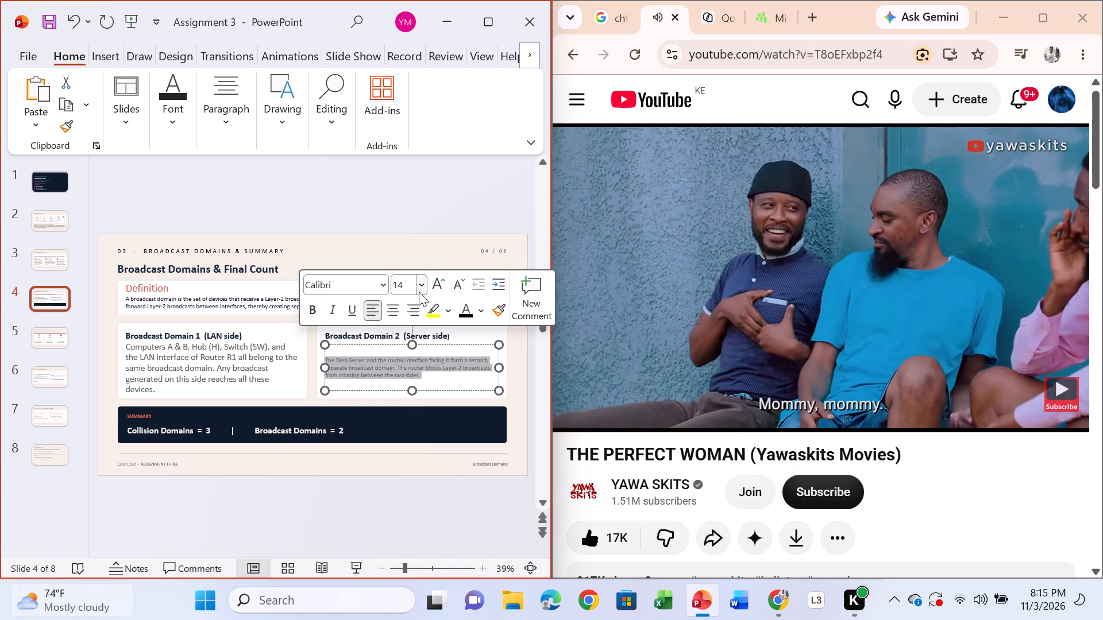
left_click(421, 289)
left_click(402, 496)
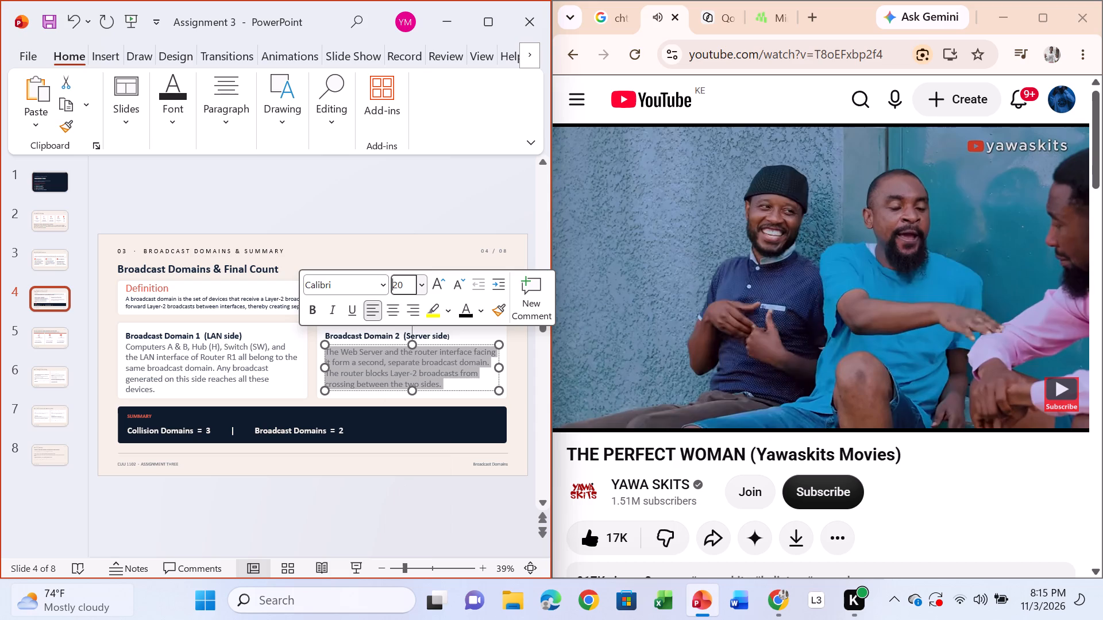
left_click(346, 194)
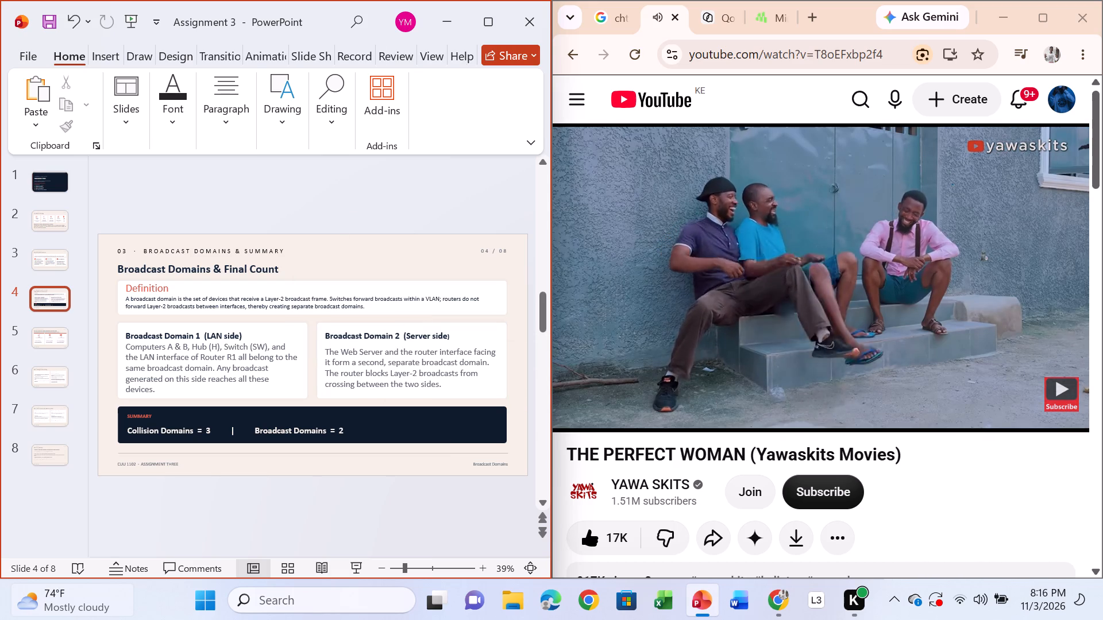
Set the Collision Domains and Broadcast Domains line in slide 4's dark Summary box to font size 28.
left_click(209, 431)
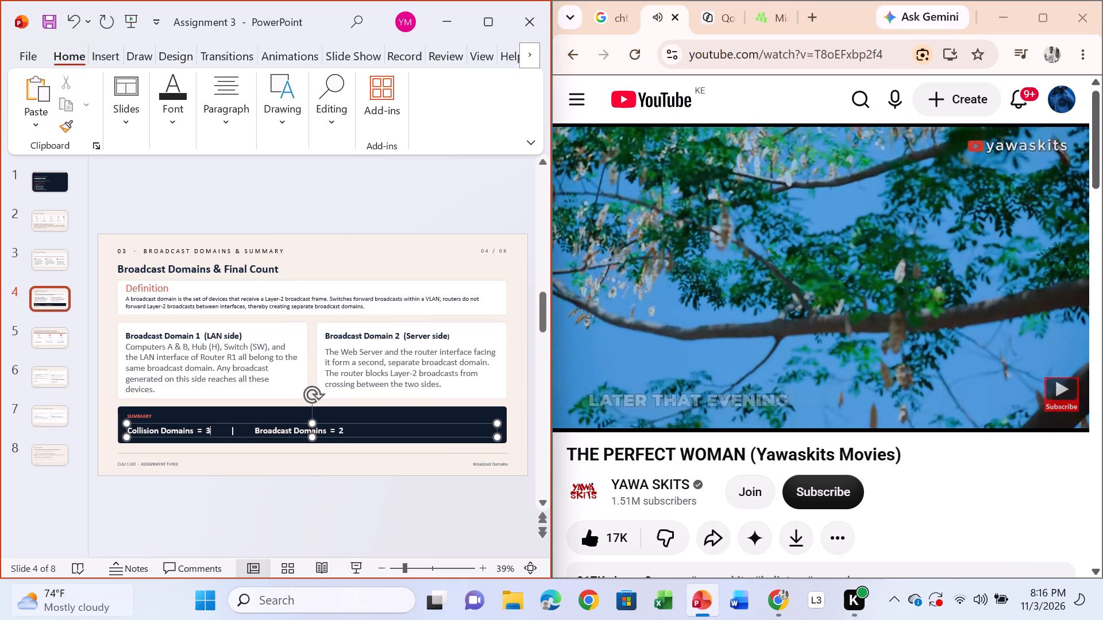
left_click(354, 437)
double_click(348, 427)
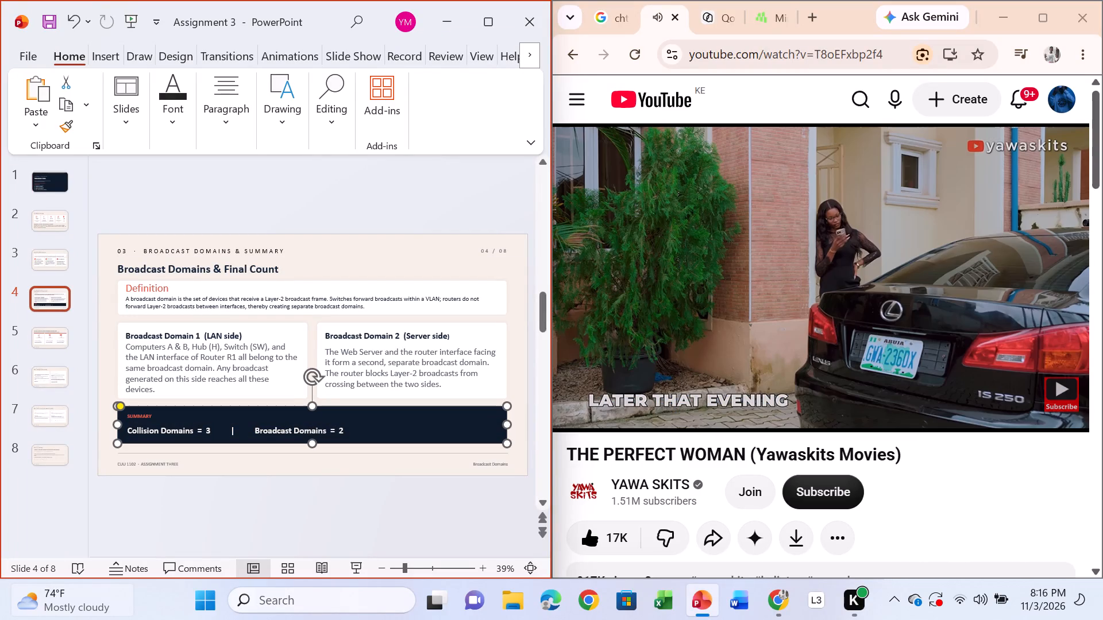
left_click(341, 429)
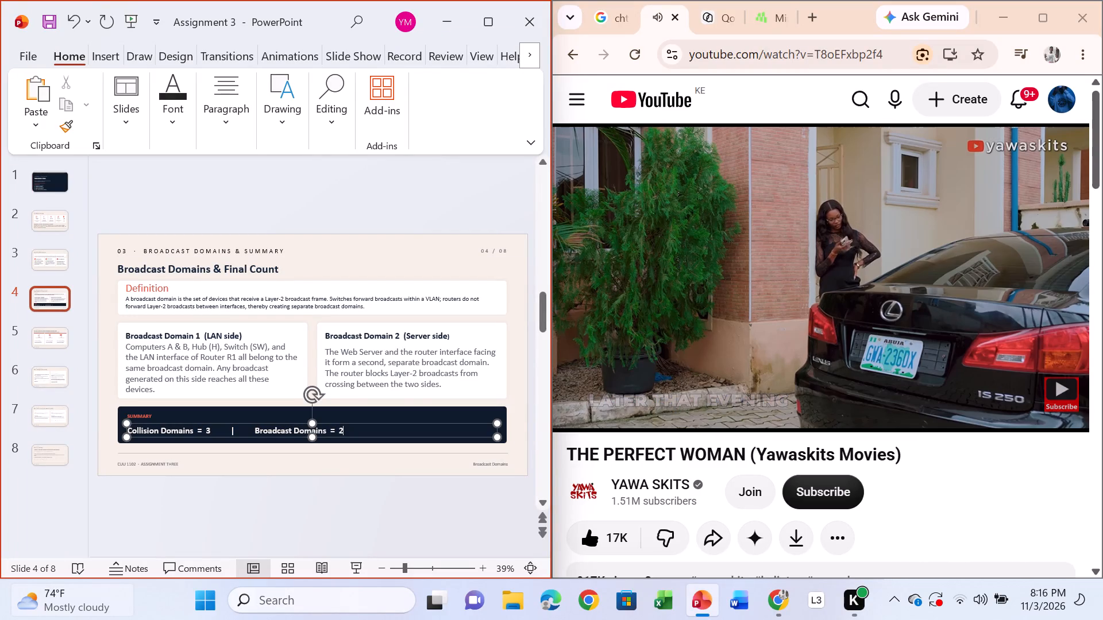
left_click(341, 429)
left_click_drag(341, 429, 128, 427)
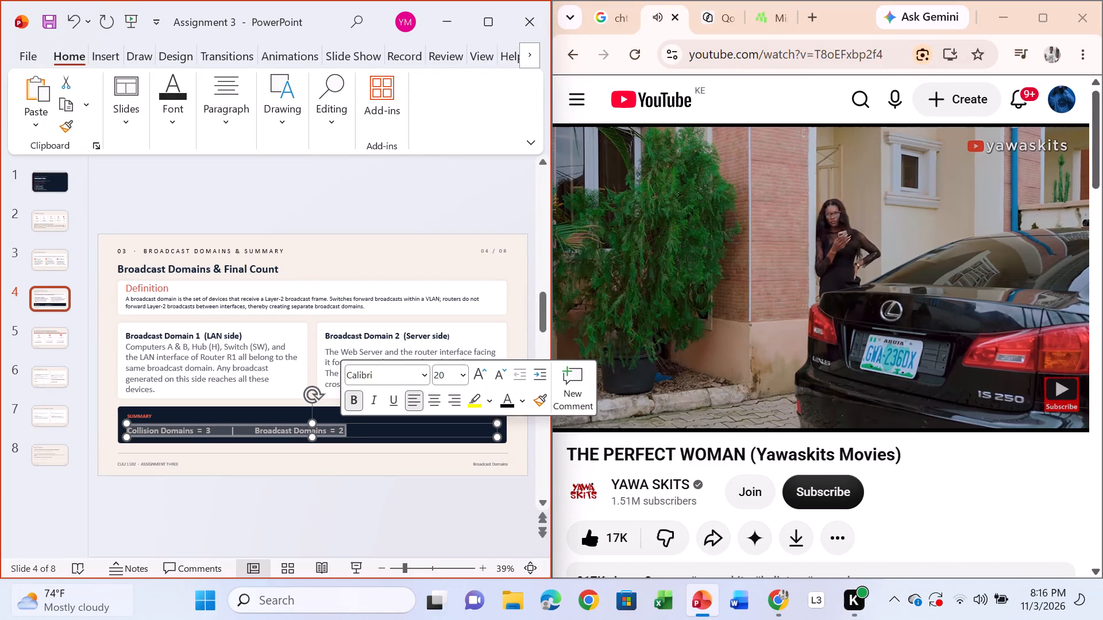
left_click_drag(128, 427, 125, 421)
left_click(246, 362)
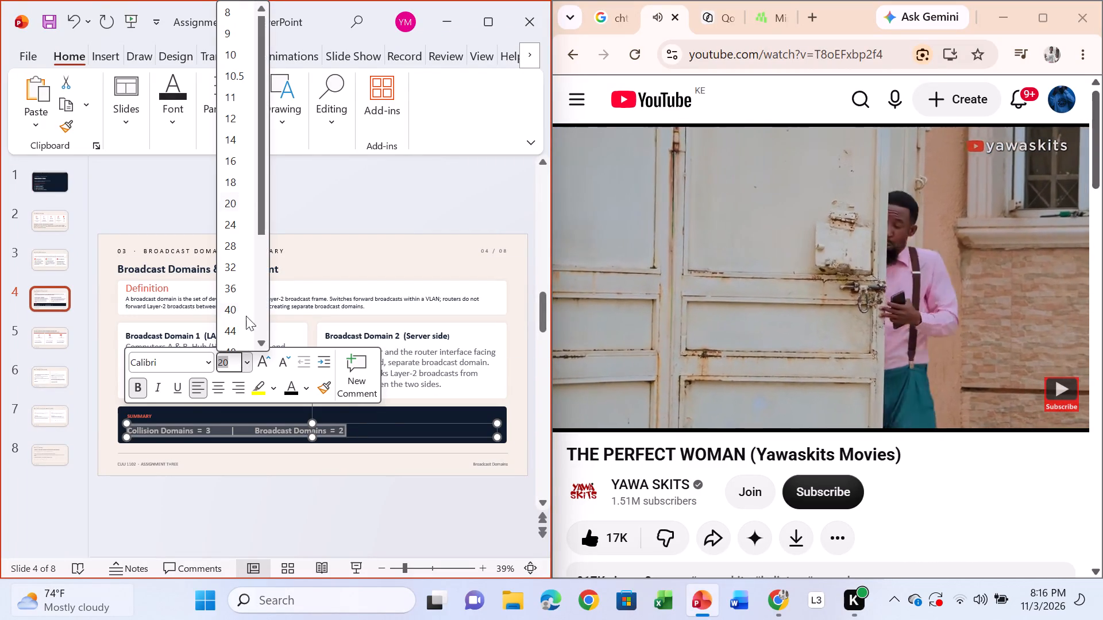
left_click(227, 252)
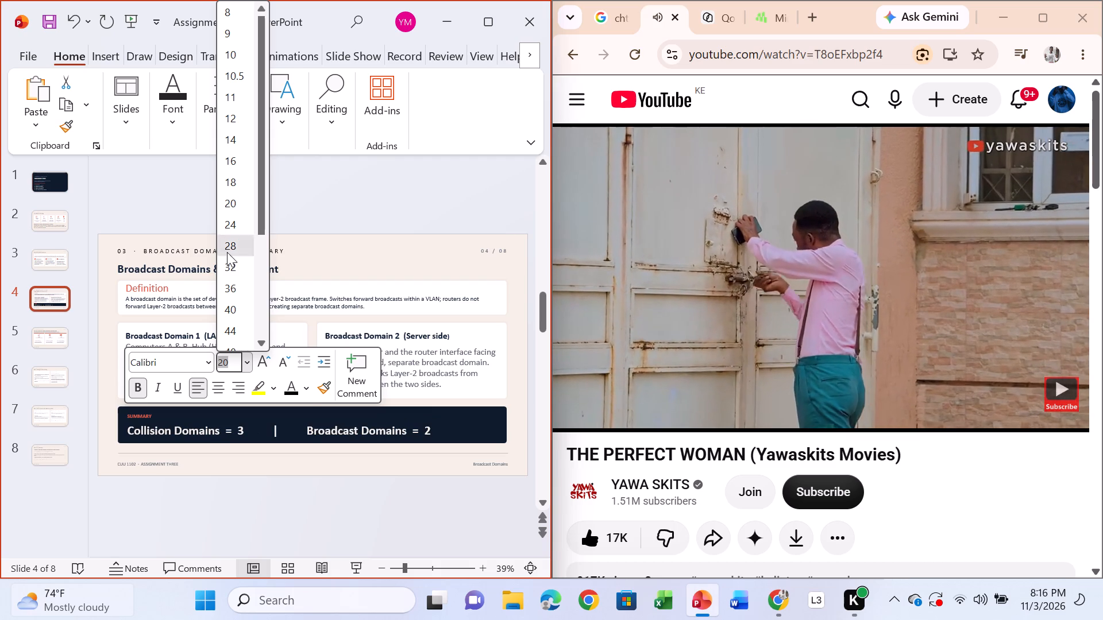
left_click(232, 213)
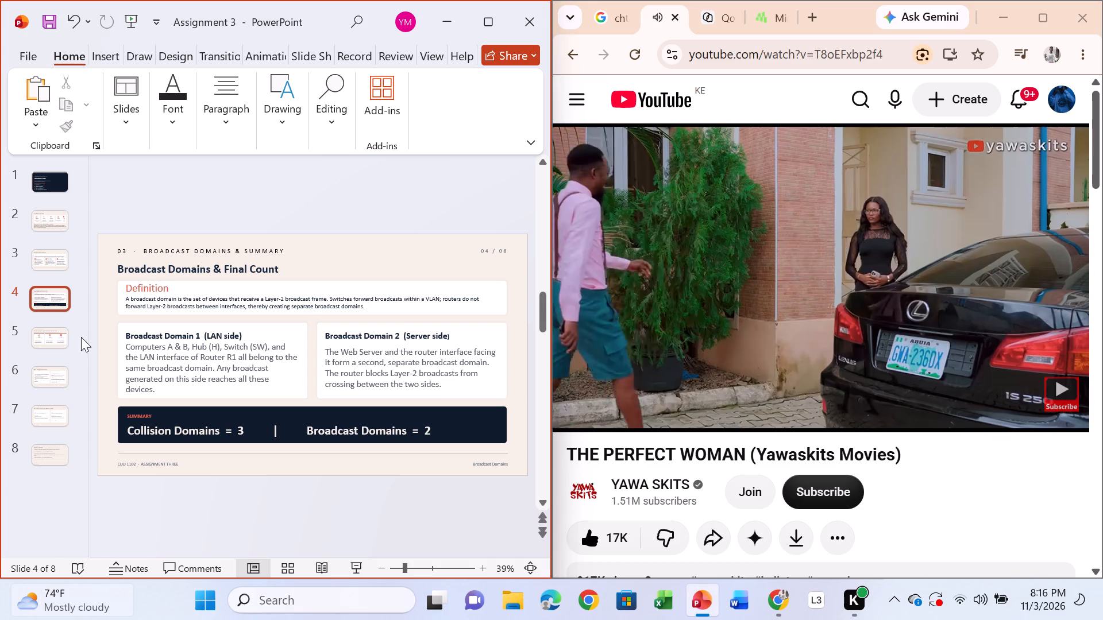
Delete the course code and Assignment Three footer text from slide 4.
left_click(140, 462)
left_click(179, 461)
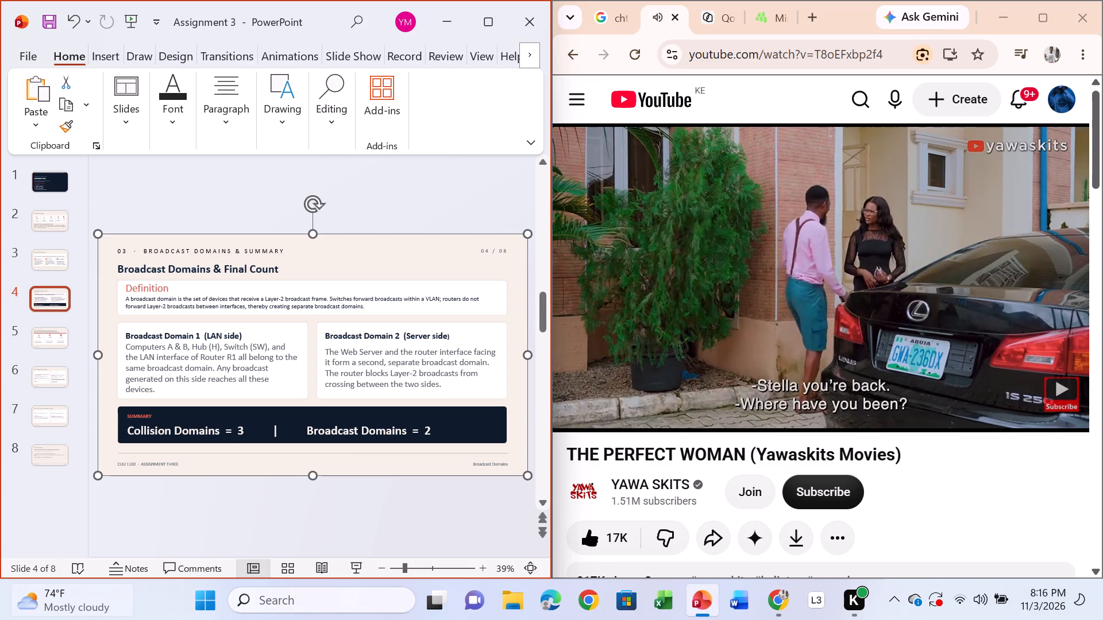
left_click(168, 464)
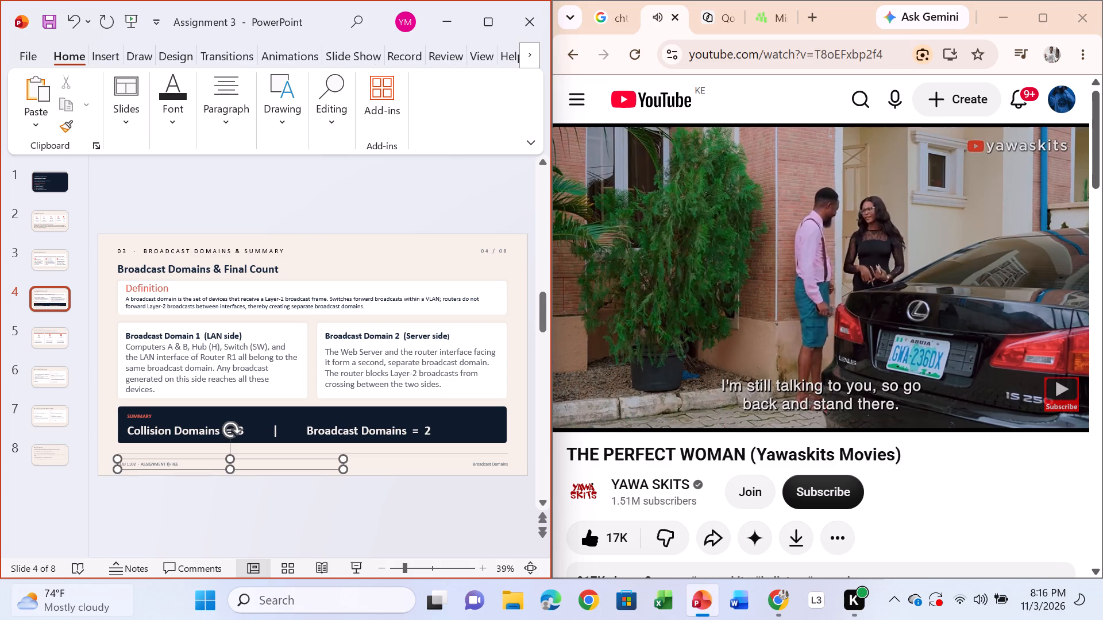
key("Right")
key("Right")
key("Right")
key("Right")
key("Right")
key("Right")
key("Right")
key("Right")
key("Right")
key("Right")
key("Right")
key("Right")
key("Right")
key("Right")
key("Right")
key("Right")
key("Right")
key("Right")
key("Right")
key("Right")
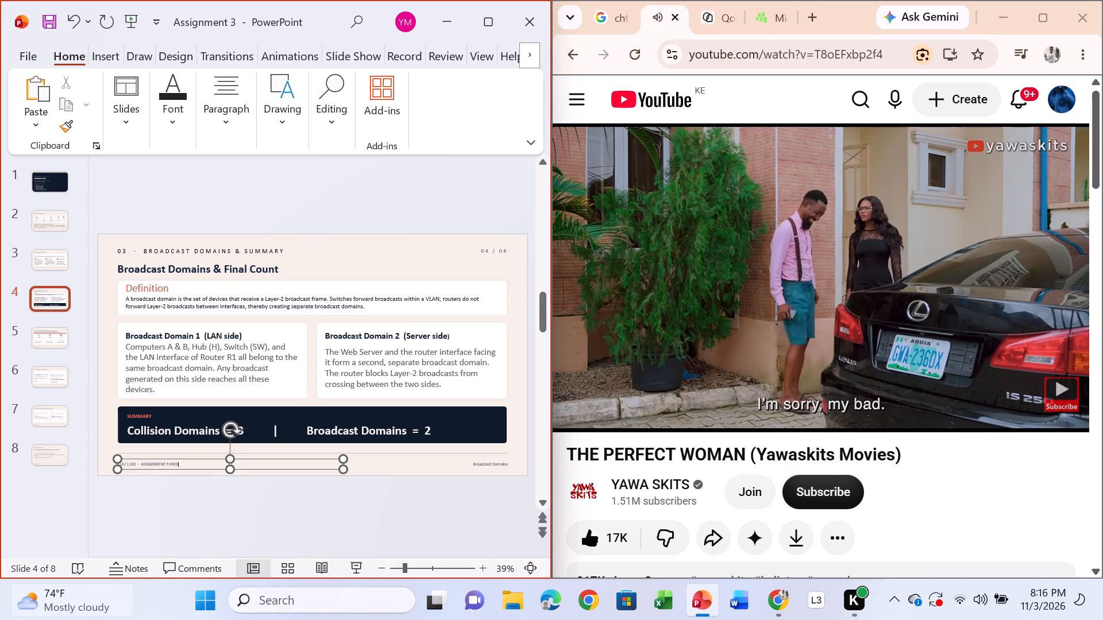
left_click_drag(178, 464, 75, 475)
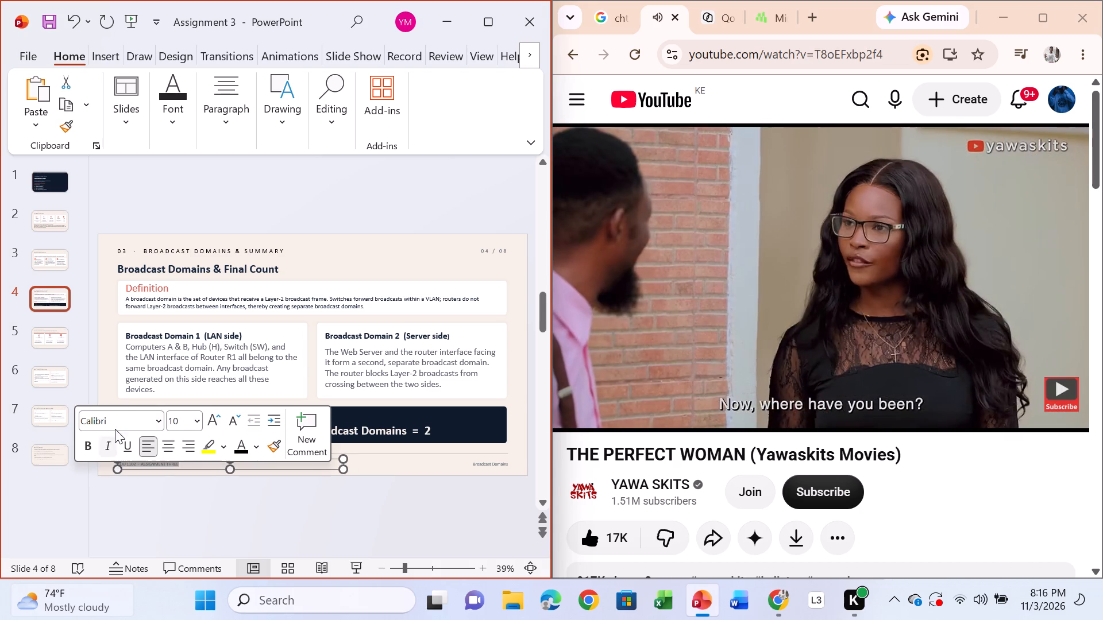
key("BackSpace")
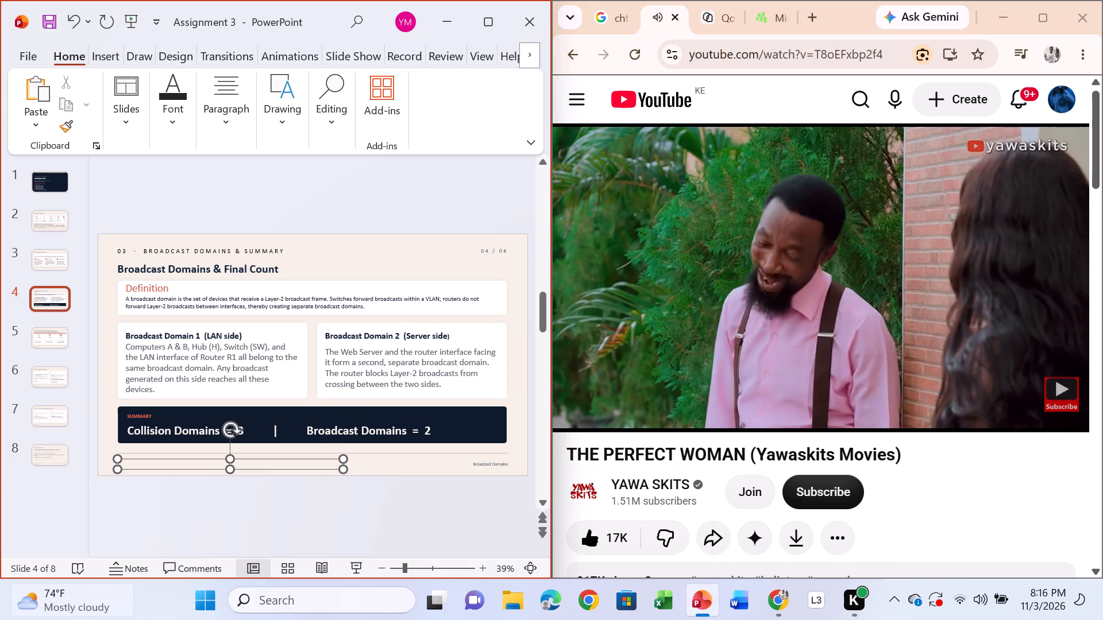
Delete the Broadcast Domains footer text from slide 4.
left_click(492, 463)
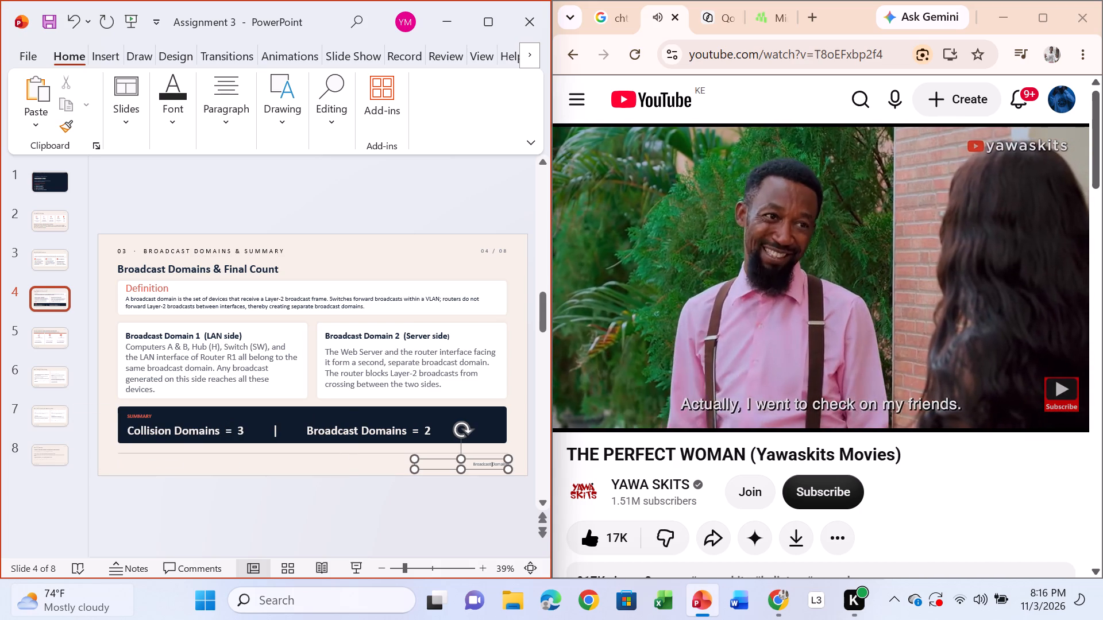
key("Right")
key("Right")
key("Right")
key("Right")
key("Right")
key("Right")
key("Right")
key("Right")
key("Right")
key("Right")
key("Right")
key("Right")
key("Right")
key("Right")
key("Right")
key("Right")
key("Right")
key("Right")
key("Right")
key("Right")
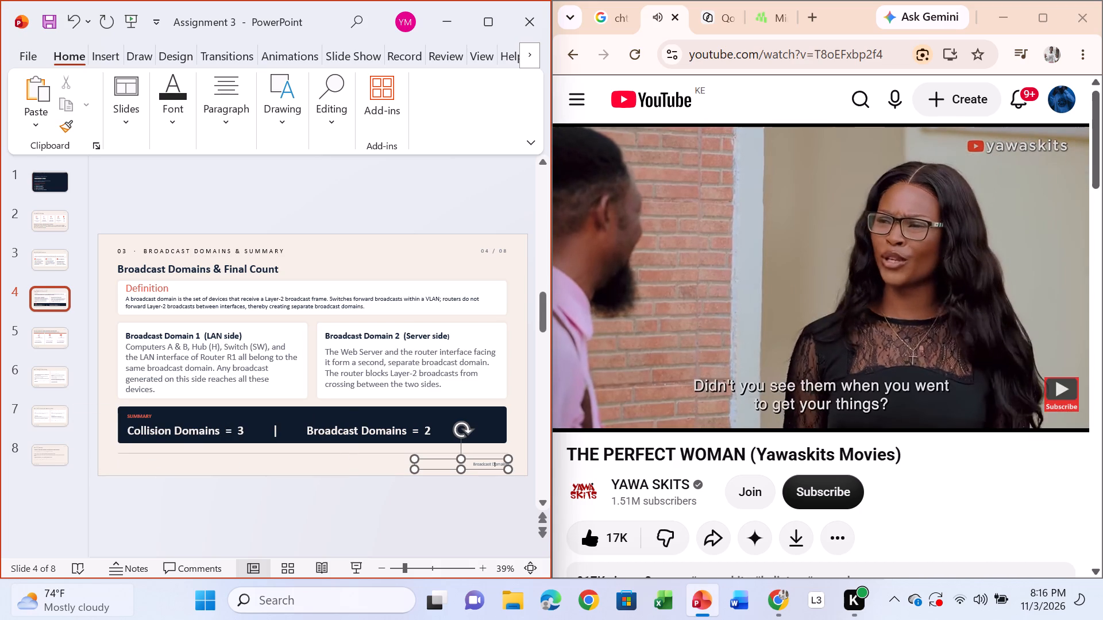
key("BackSpace")
key("BackSpace")
key("BackSpace")
key("BackSpace")
key("BackSpace")
key("BackSpace")
key("BackSpace")
key("BackSpace")
key("BackSpace")
key("BackSpace")
key("BackSpace")
key("BackSpace")
key("BackSpace")
key("BackSpace")
key("BackSpace")
key("BackSpace")
key("BackSpace")
key("BackSpace")
key("BackSpace")
key("BackSpace")
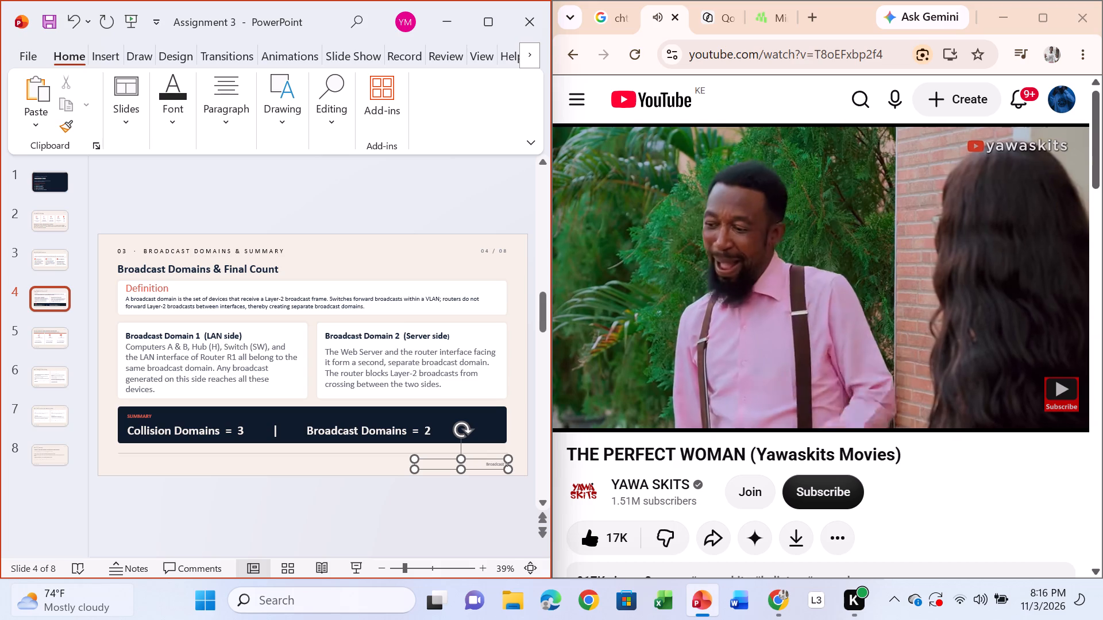
left_click(350, 467)
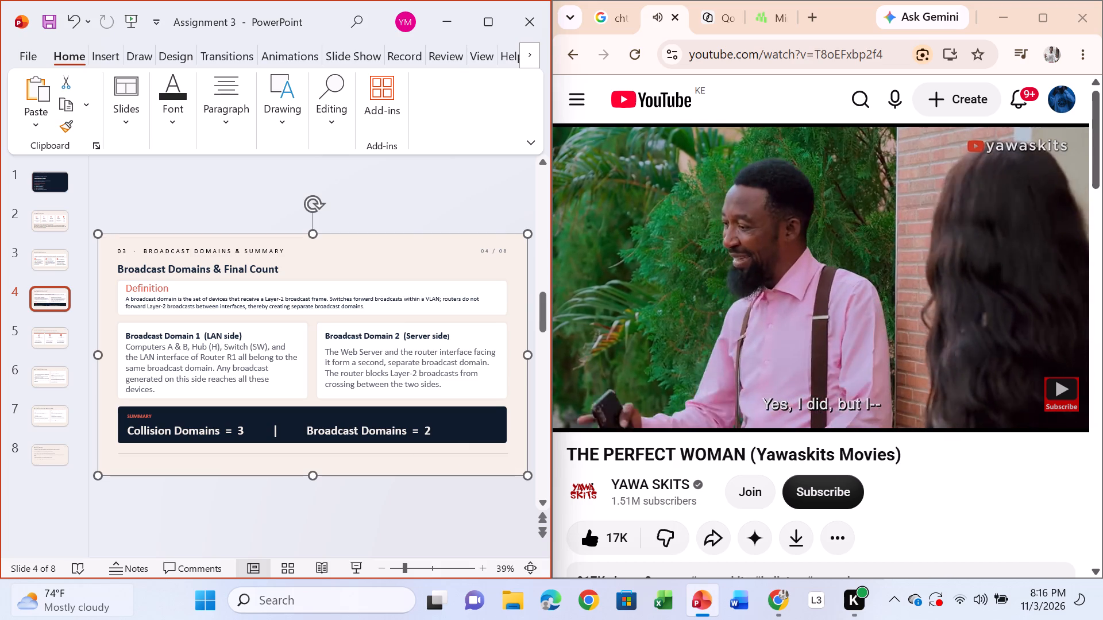
left_click(503, 195)
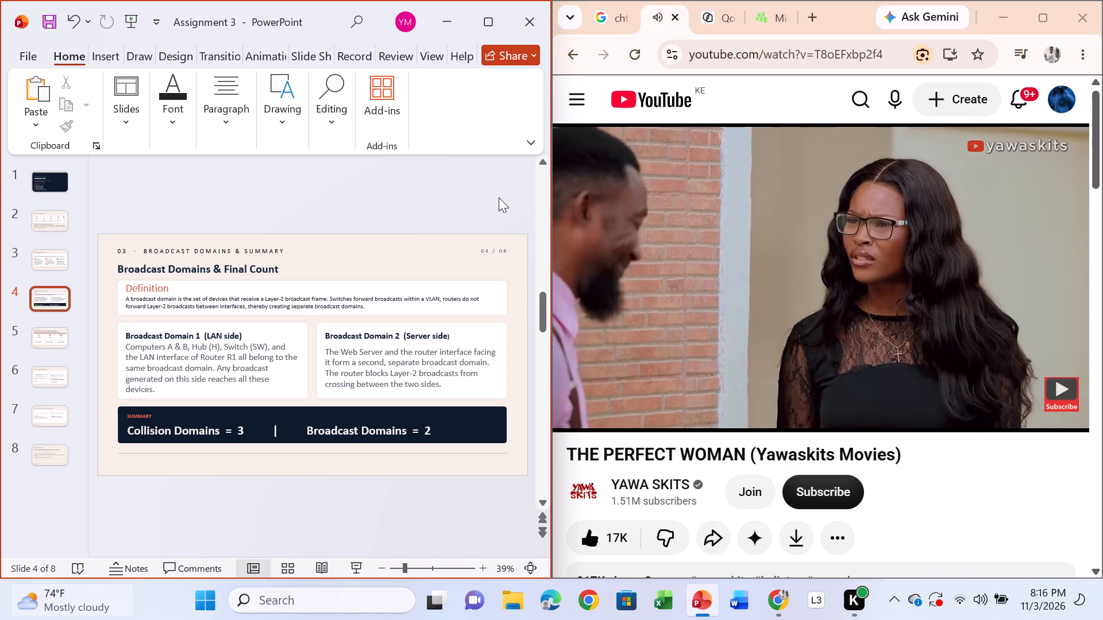
Set the small Connectivity Protocols header text above slide 5's title to font size 20.
left_click(44, 335)
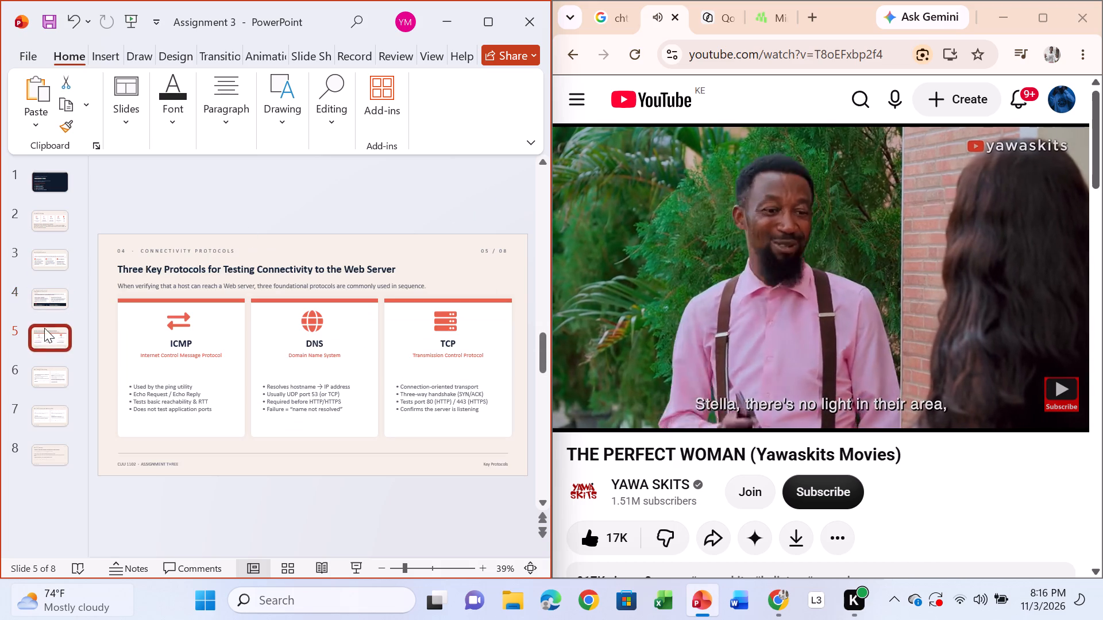
left_click(215, 250)
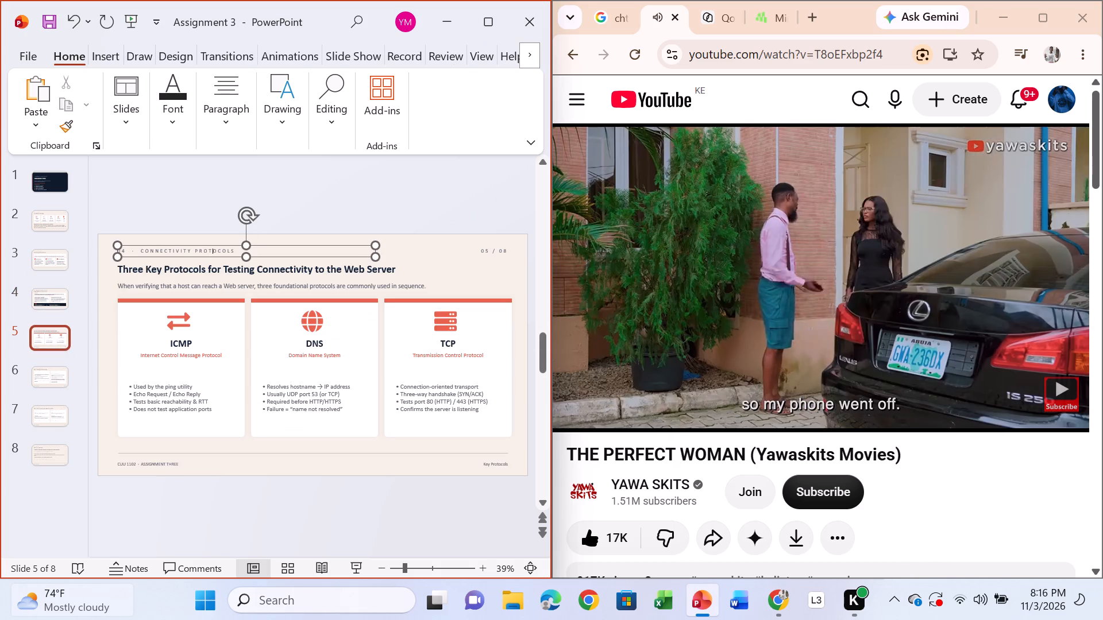
left_click(237, 249)
left_click(232, 248)
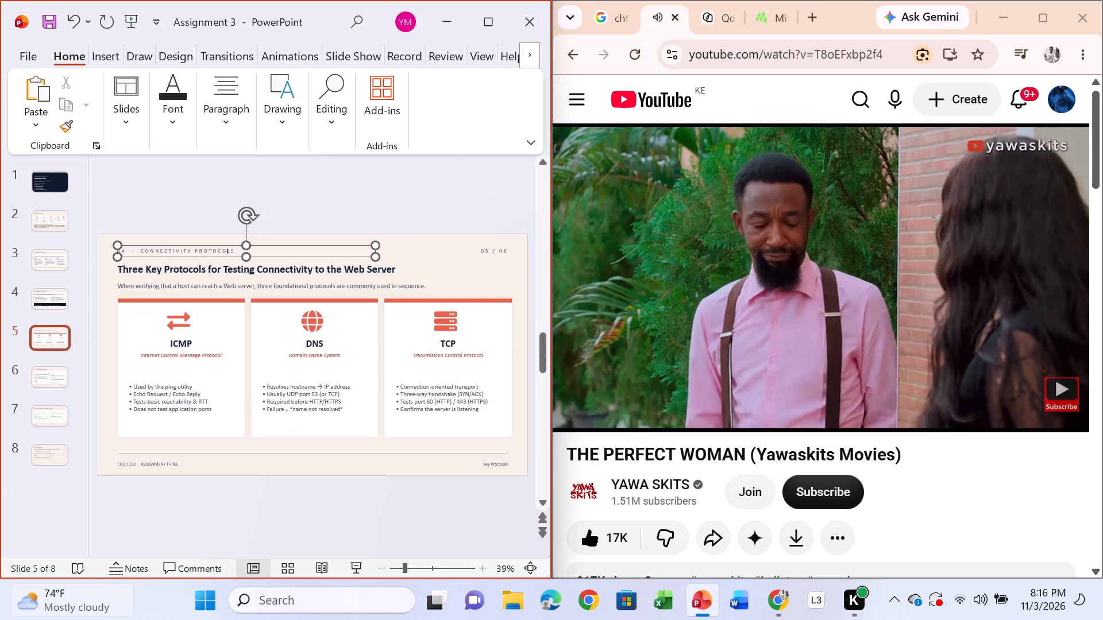
key("Right")
key("Right")
key("Right")
key("Right")
key("Right")
key("Right")
key("Right")
key("Right")
key("Right")
key("Right")
key("Right")
key("Right")
key("Right")
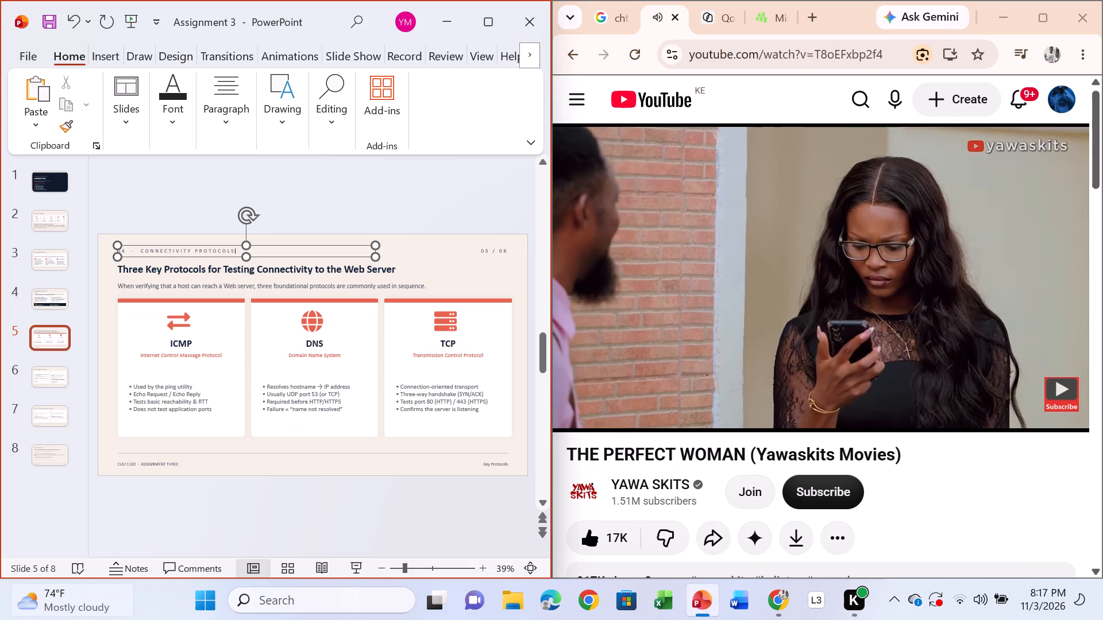
left_click_drag(227, 250, 223, 250)
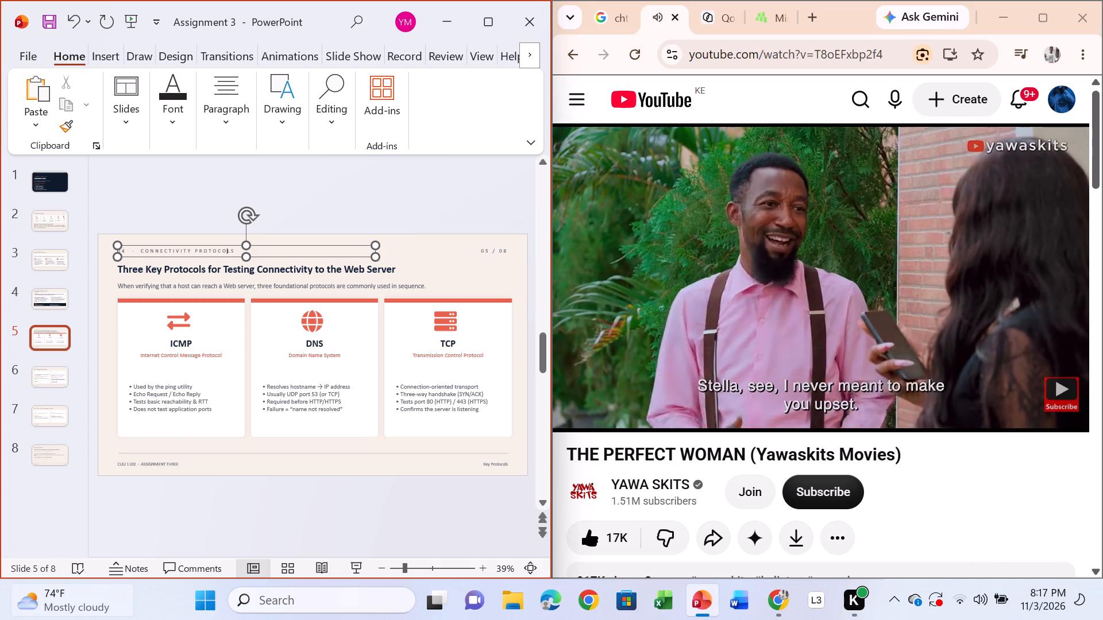
left_click_drag(223, 250, 95, 266)
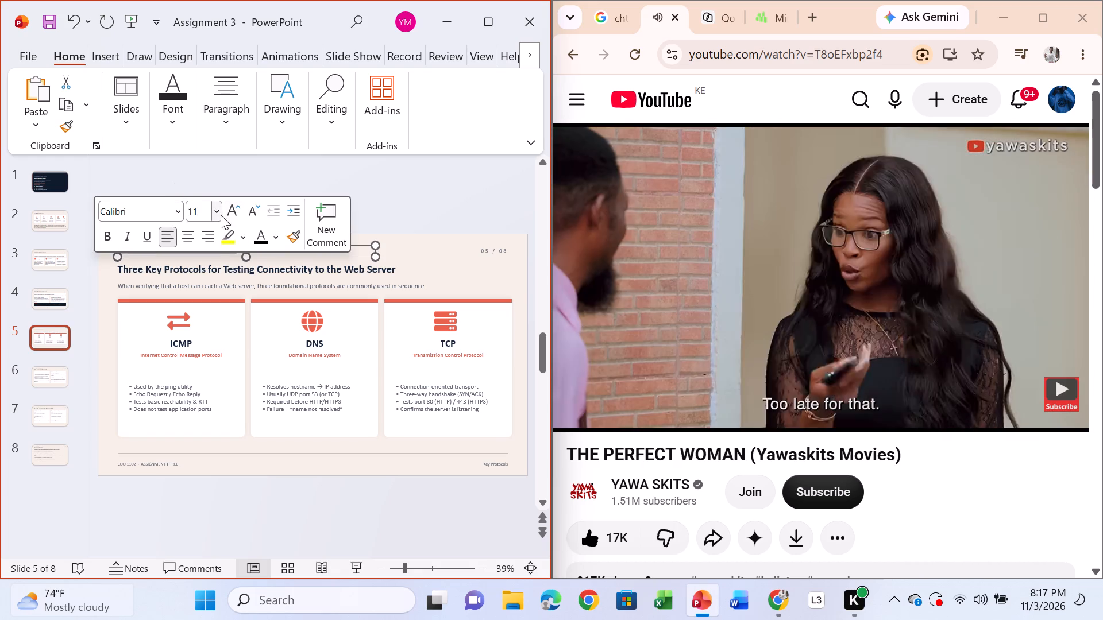
left_click(217, 211)
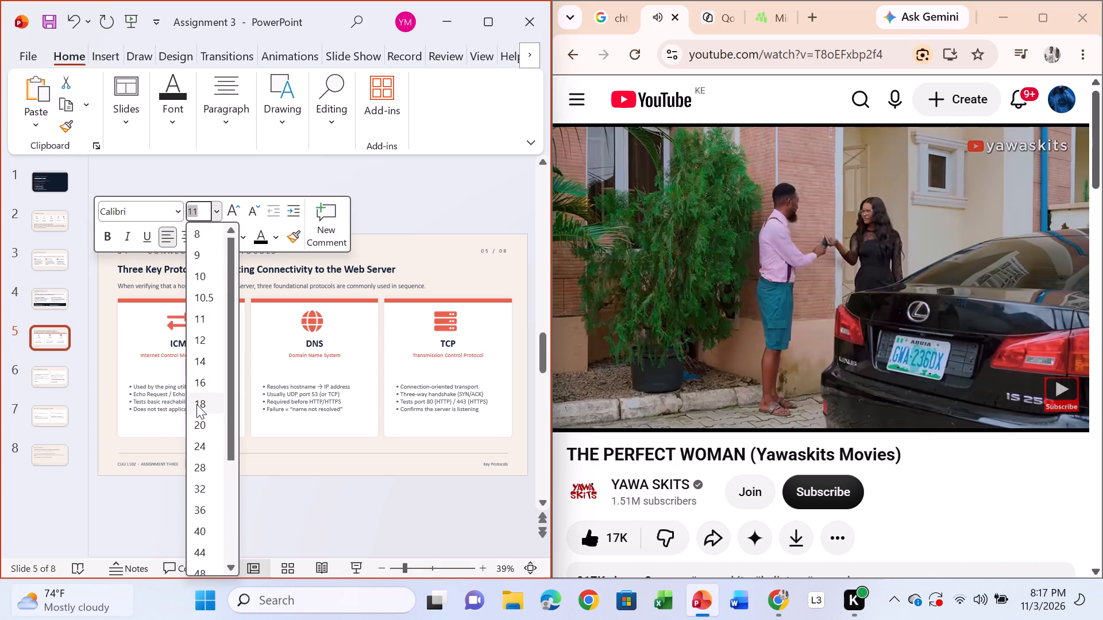
left_click(201, 416)
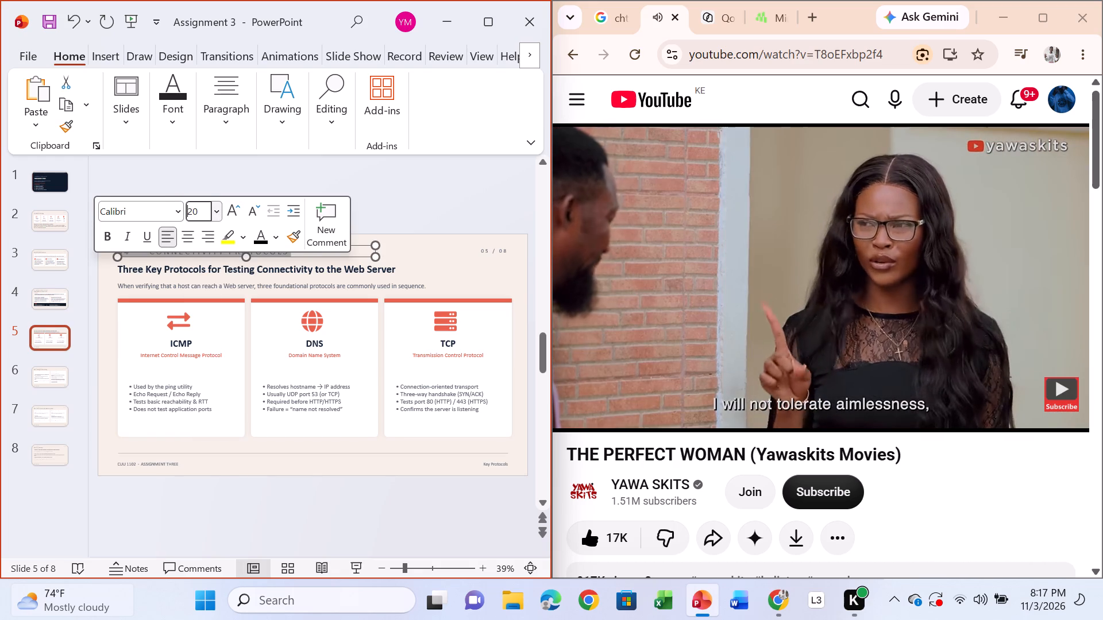
Set the introductory sentence below slide 5's title, about verifying that a host can reach a Web server, to font size 20.
left_click(111, 365)
left_click(203, 270)
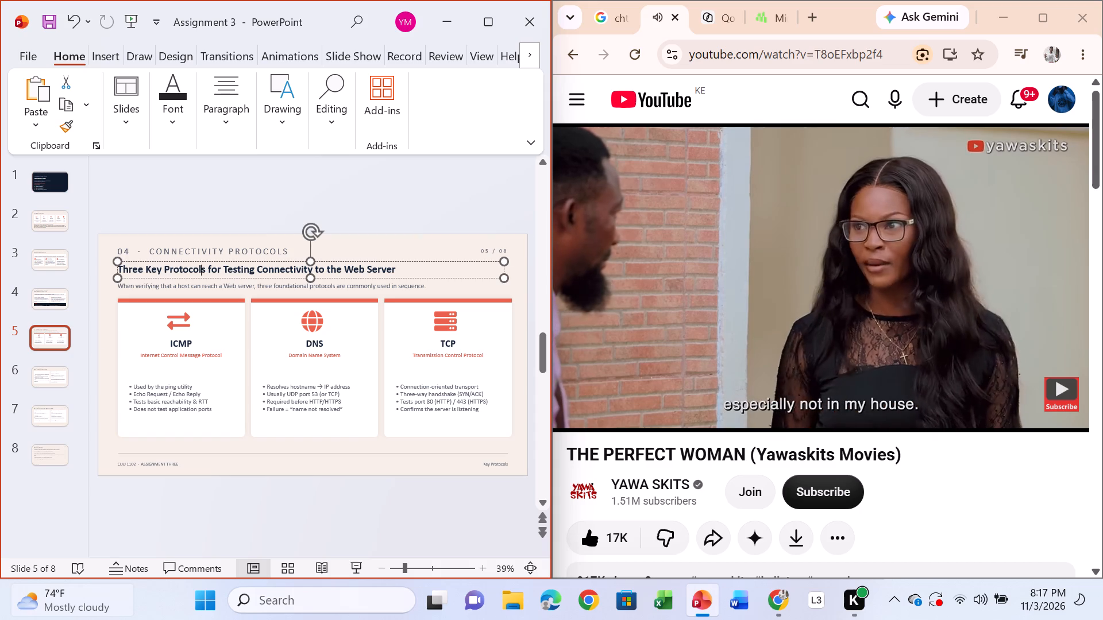
left_click(213, 289)
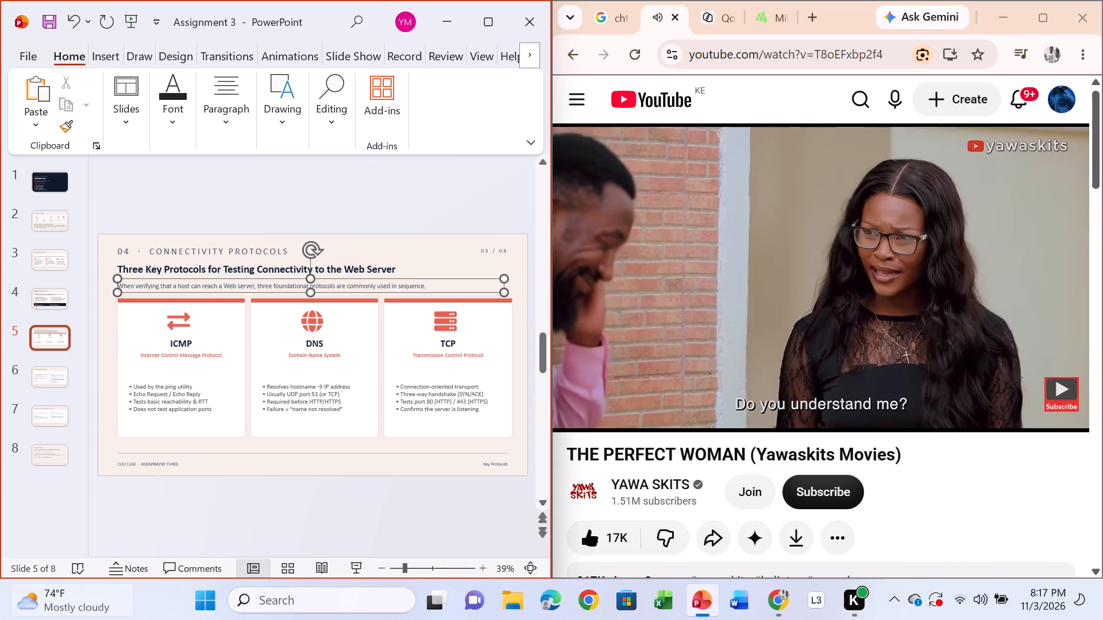
key("Right")
key("Right")
key("Right")
key("Right")
key("Right")
key("Right")
key("Right")
key("Right")
key("Right")
key("Right")
key("Right")
key("Right")
key("Right")
key("Right")
key("Right")
key("Right")
key("Right")
key("Right")
key("Right")
key("Right")
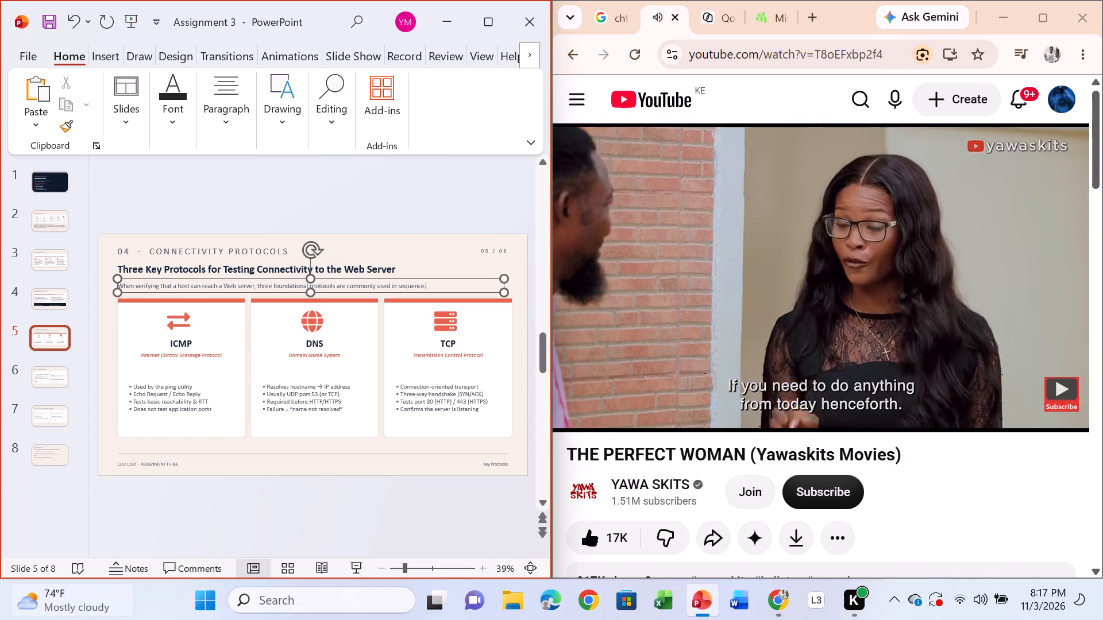
left_click_drag(420, 286, 84, 294)
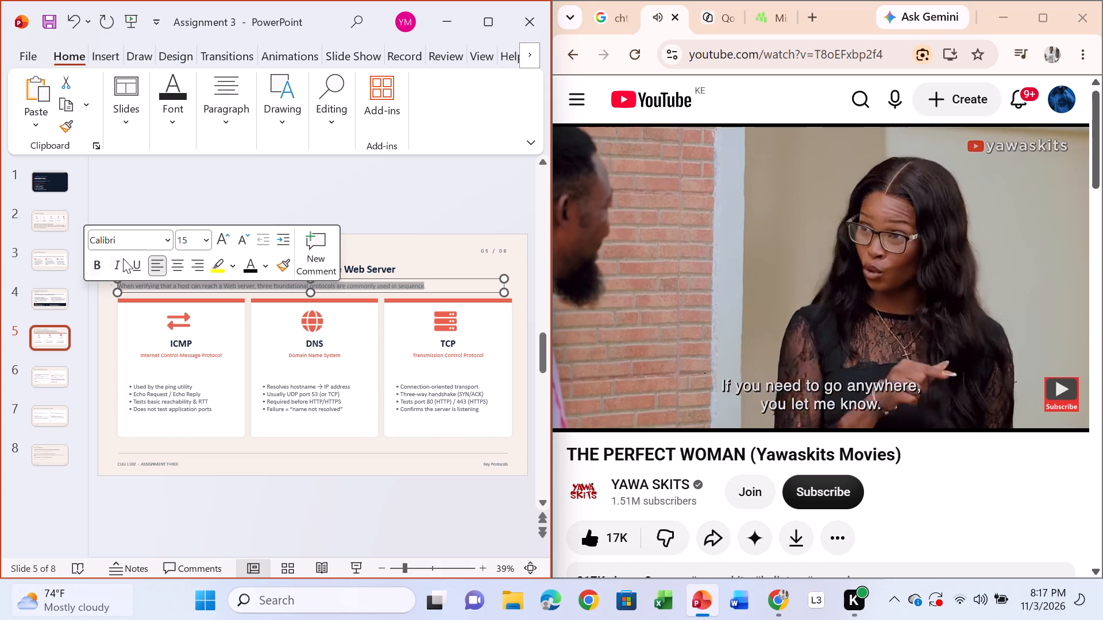
left_click(206, 239)
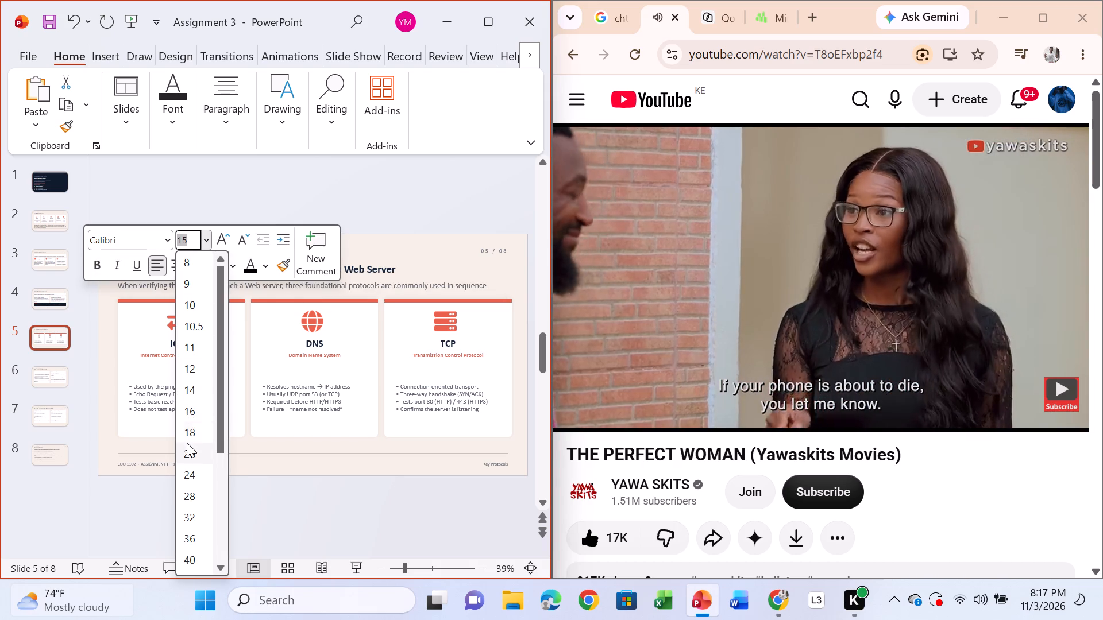
left_click(191, 460)
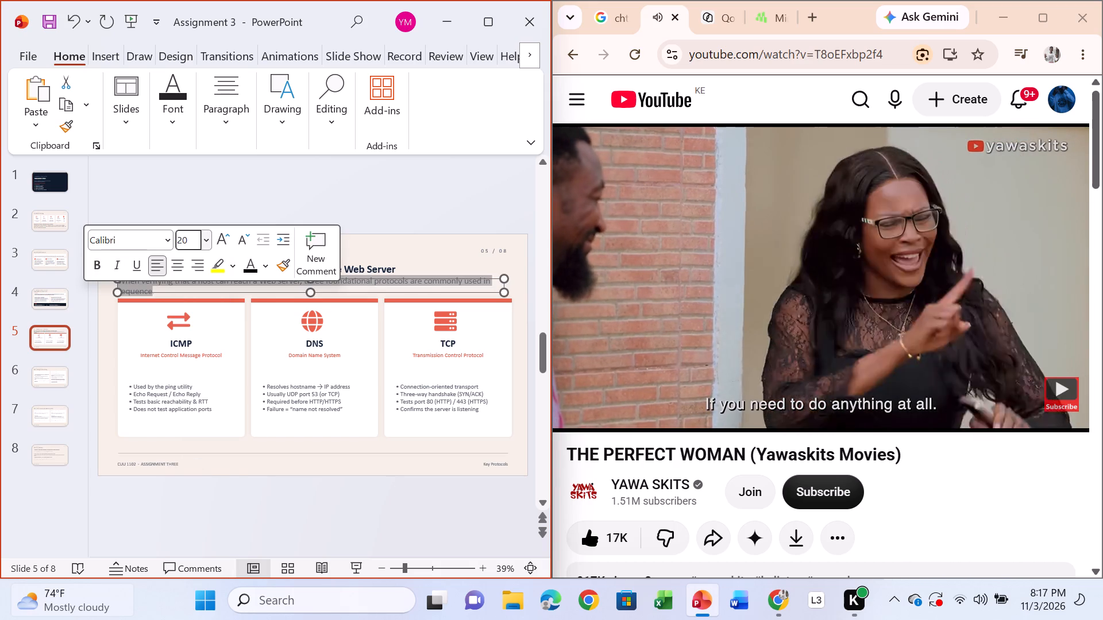
left_click(417, 248)
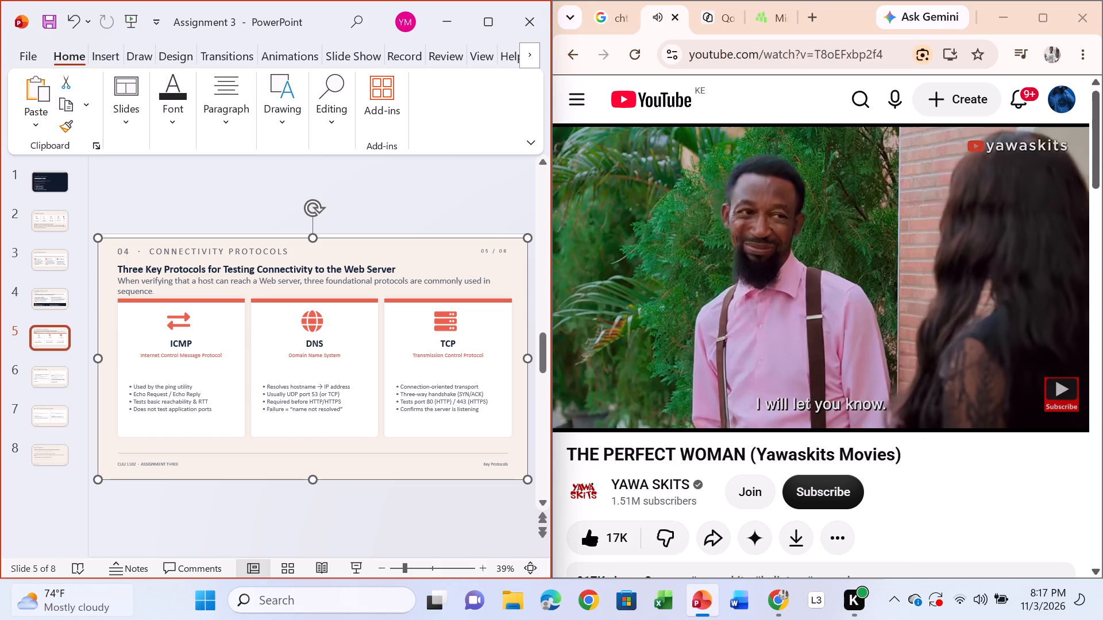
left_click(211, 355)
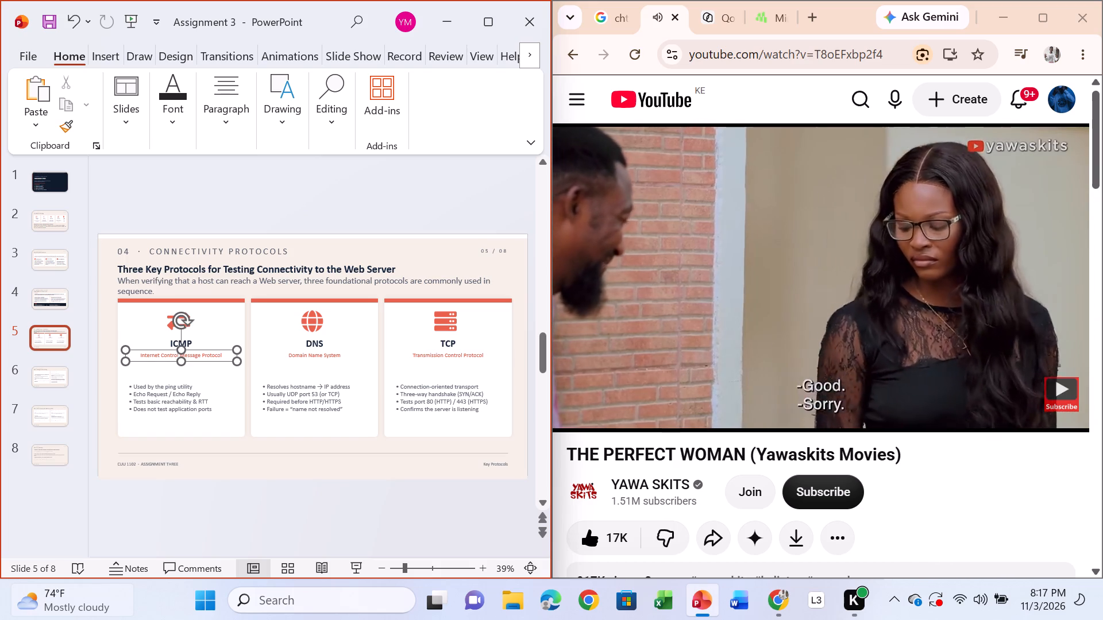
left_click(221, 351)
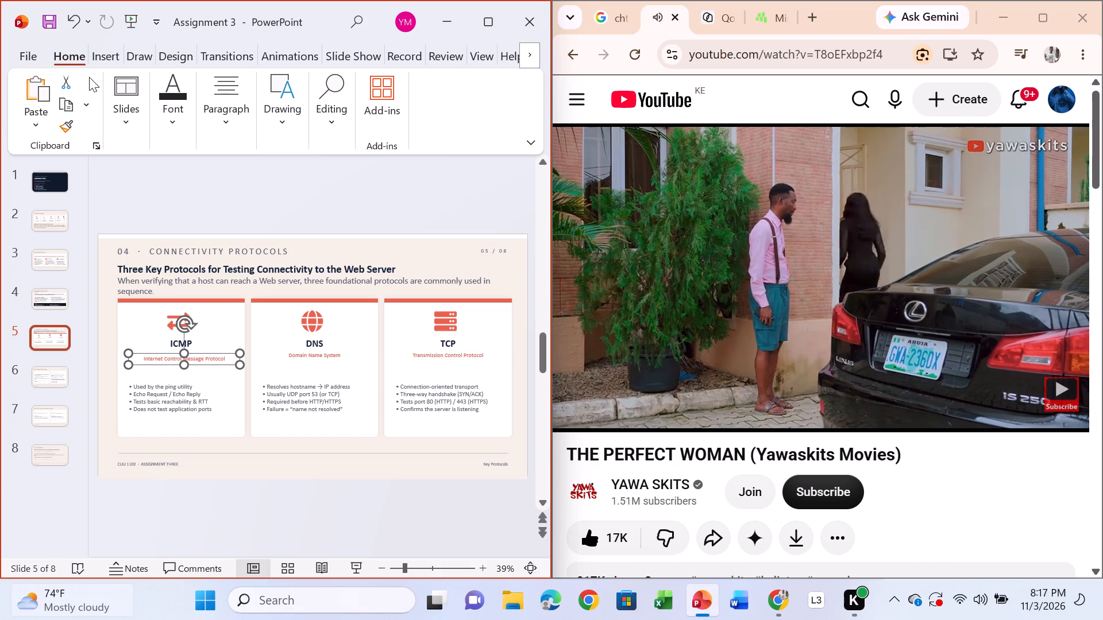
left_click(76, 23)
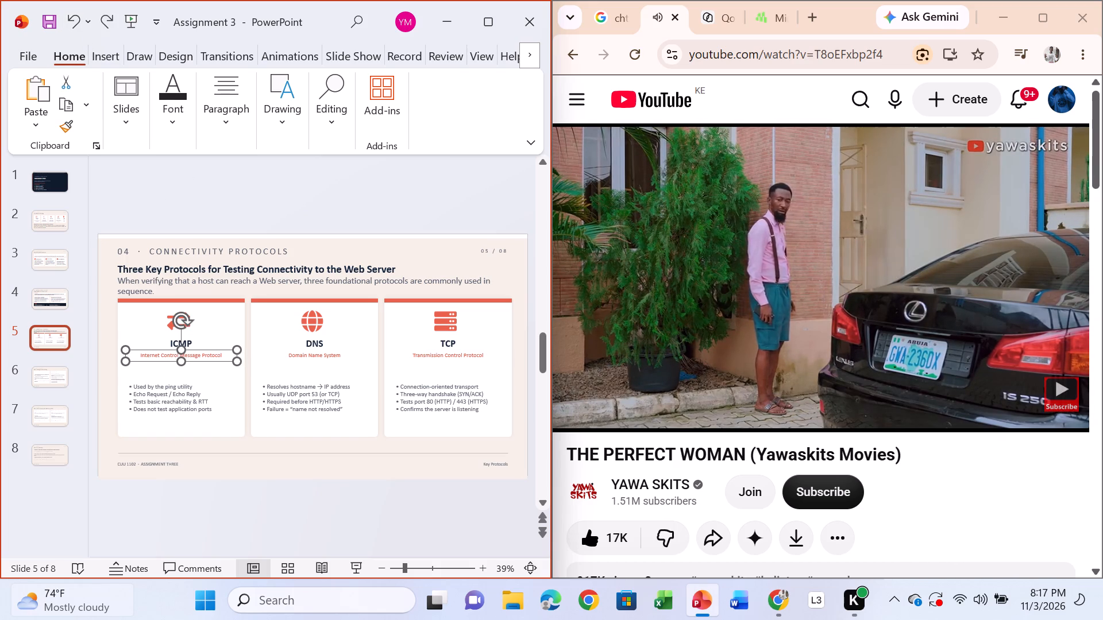
Set the Internet Control Message Protocol subtitle in slide 5's ICMP card to font size 20.
left_click(203, 356)
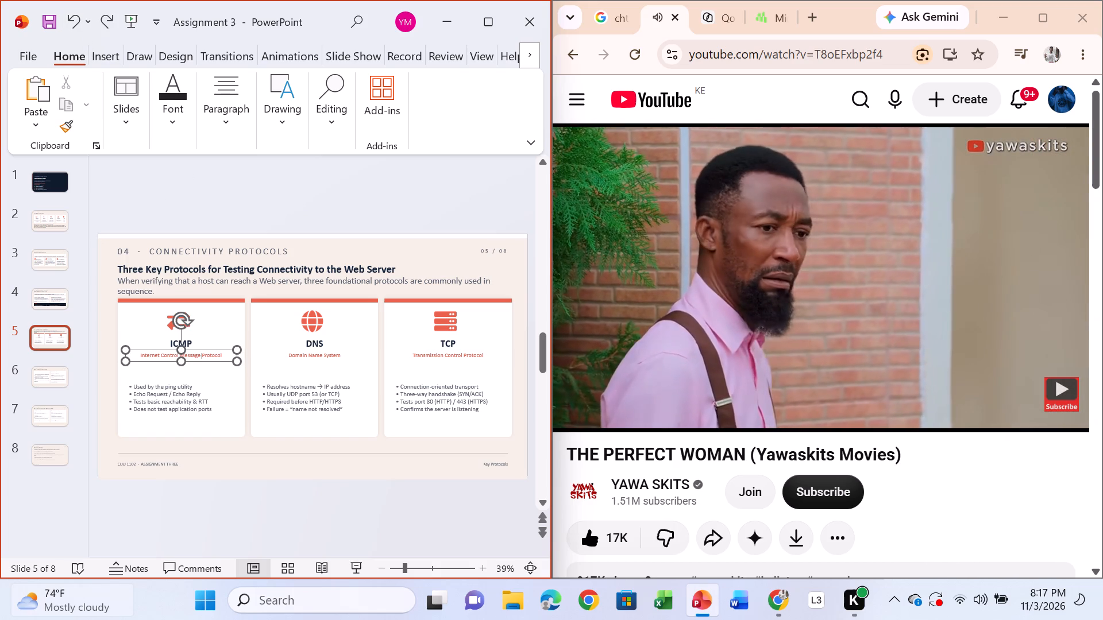
left_click(221, 354)
left_click_drag(221, 354, 104, 352)
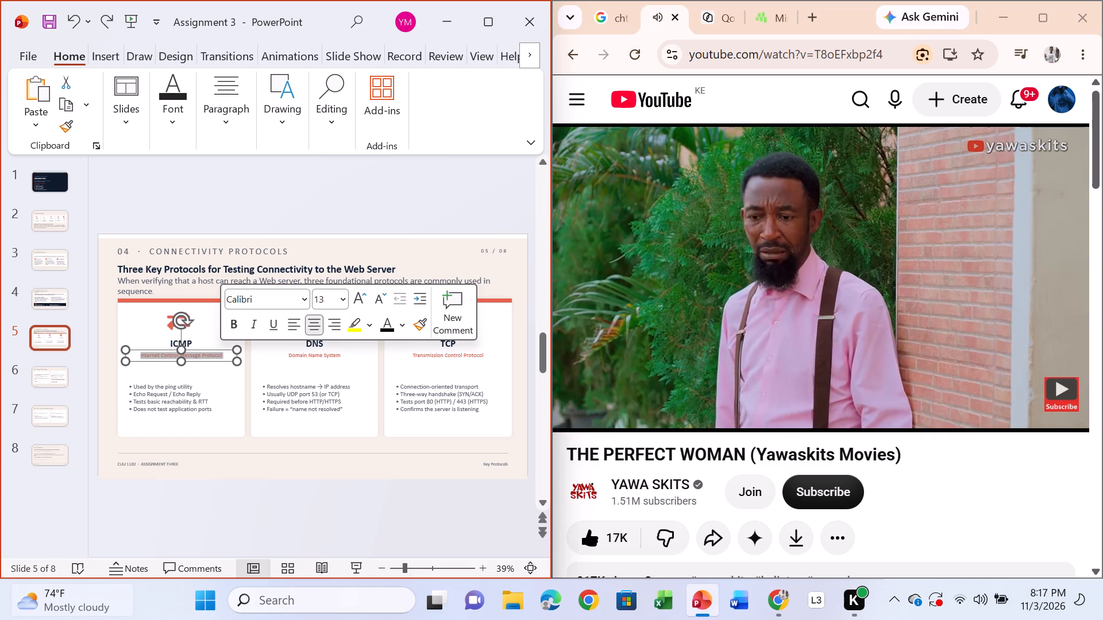
left_click_drag(104, 352, 104, 351)
left_click(227, 301)
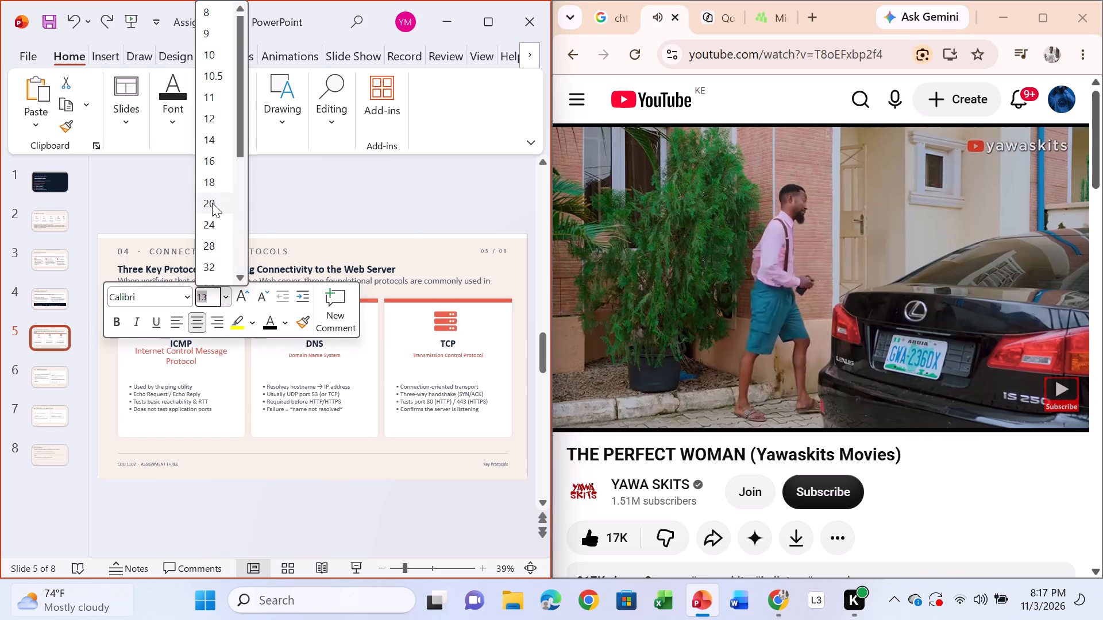
left_click(212, 203)
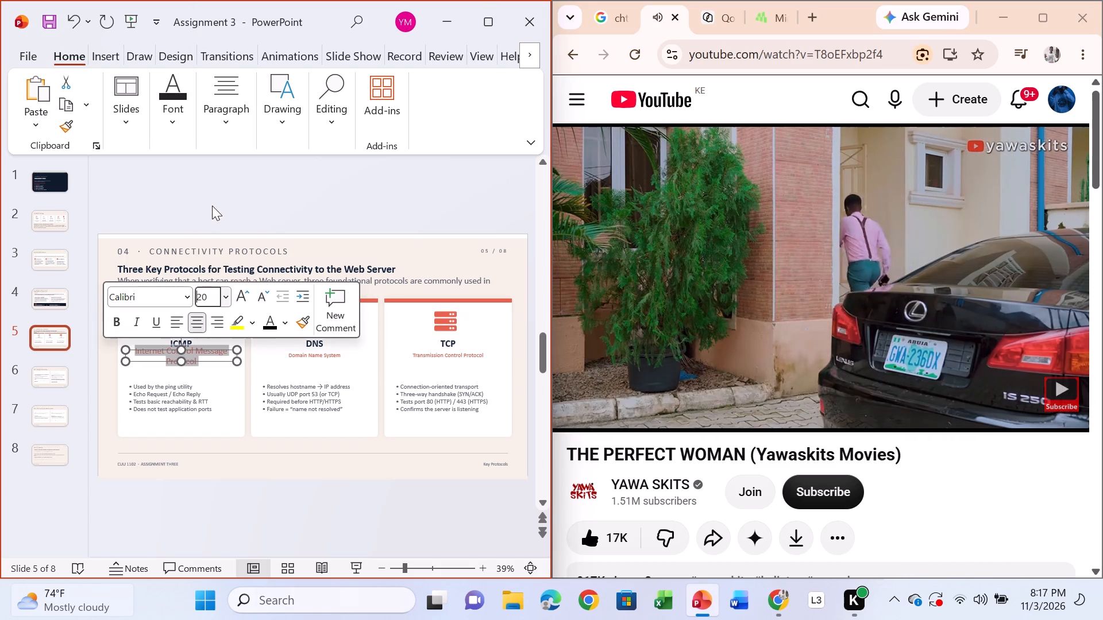
left_click(222, 368)
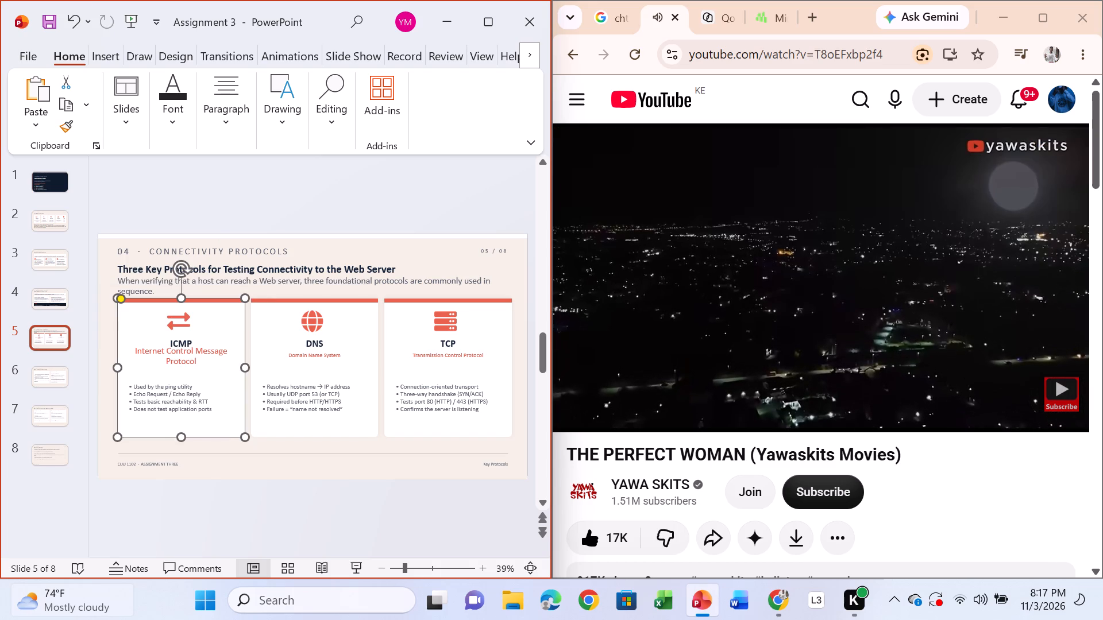
Set the four-item bullet list in slide 5's ICMP card to font size 20.
left_click(188, 396)
left_click(215, 410)
left_click(212, 407)
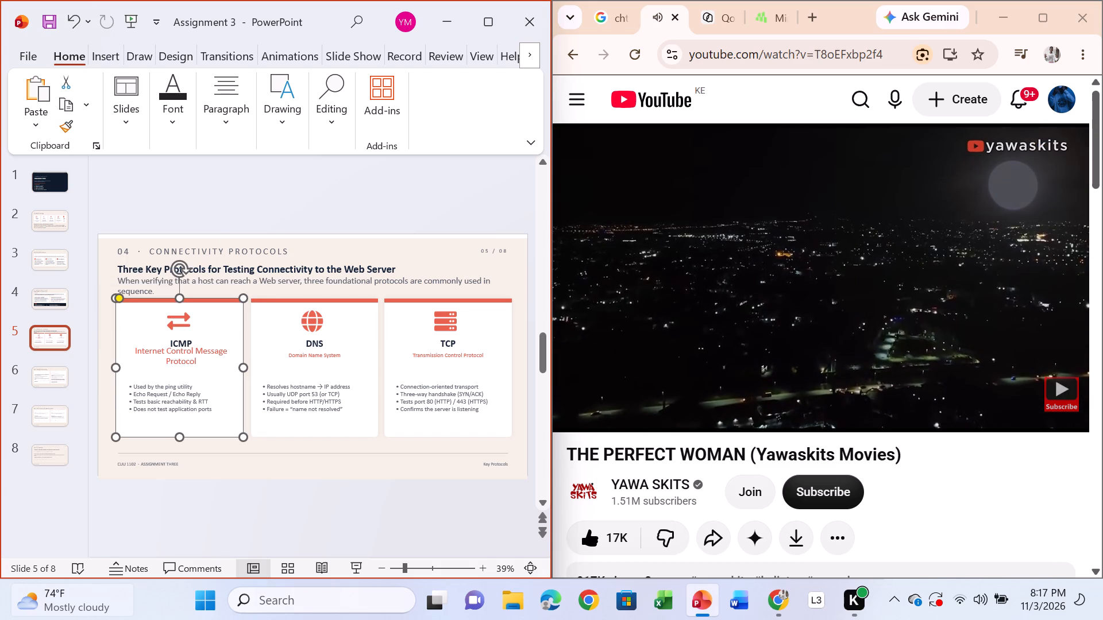
left_click(213, 416)
left_click(211, 410)
left_click_drag(210, 409, 134, 373)
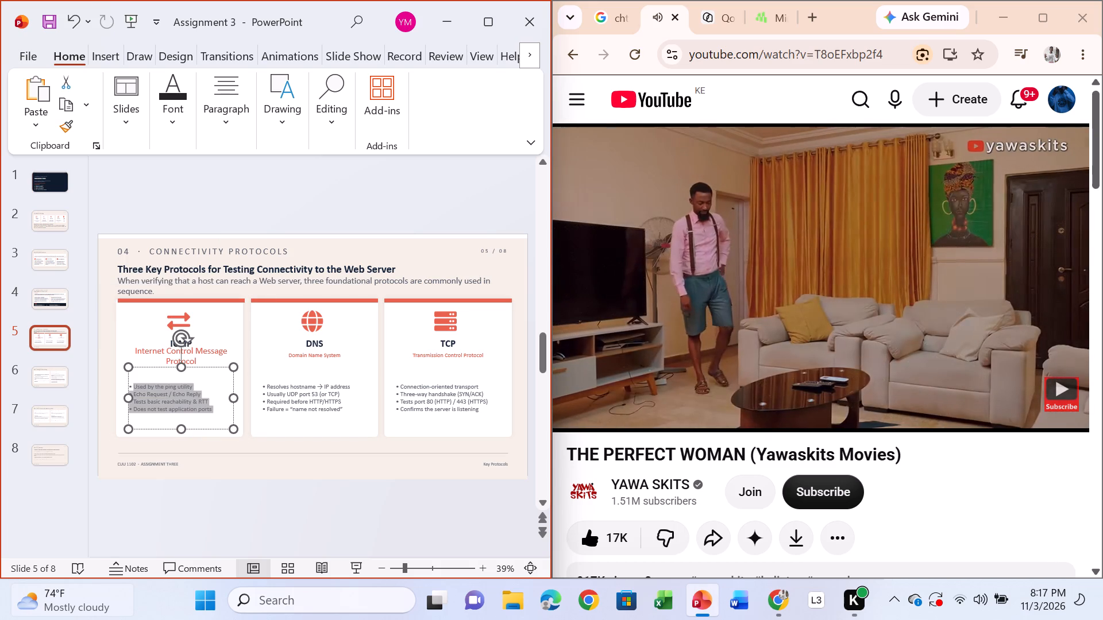
left_click_drag(134, 373, 129, 365)
left_click(251, 309)
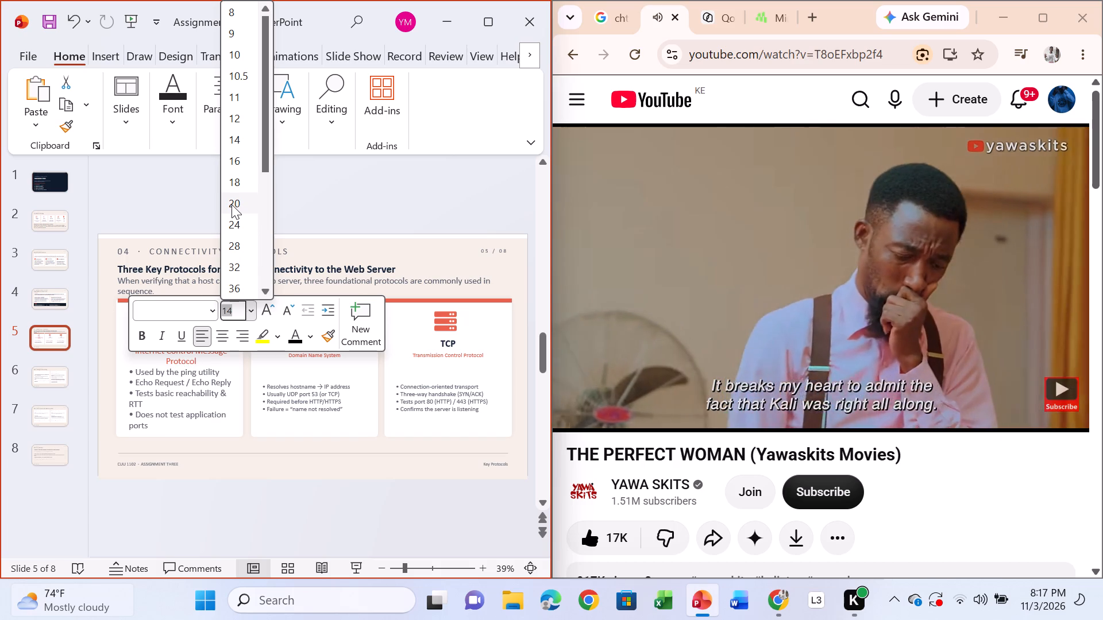
left_click(232, 204)
left_click(329, 214)
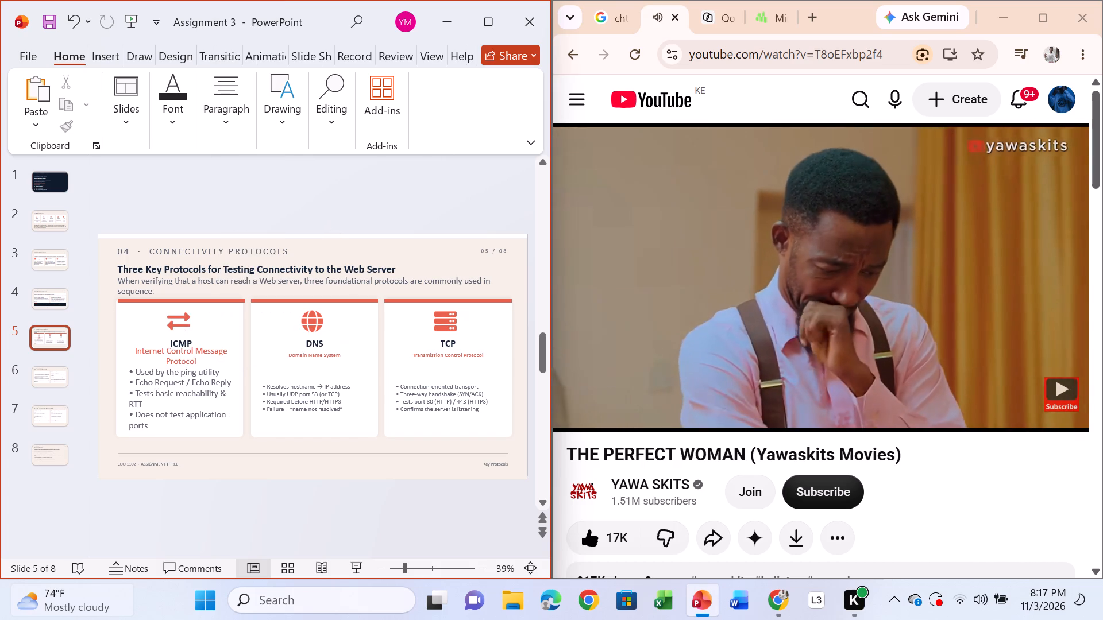
Set the Domain Name System subtitle in slide 5's DNS card to font size 20.
left_click(309, 357)
left_click(341, 355)
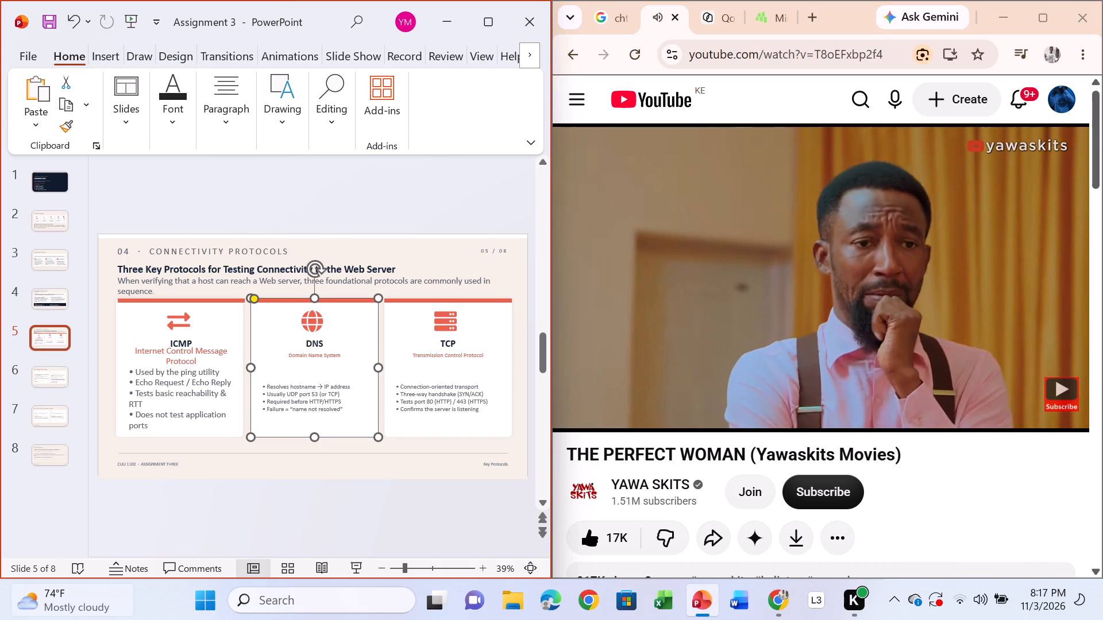
left_click(341, 355)
left_click(338, 352)
left_click_drag(338, 352, 281, 358)
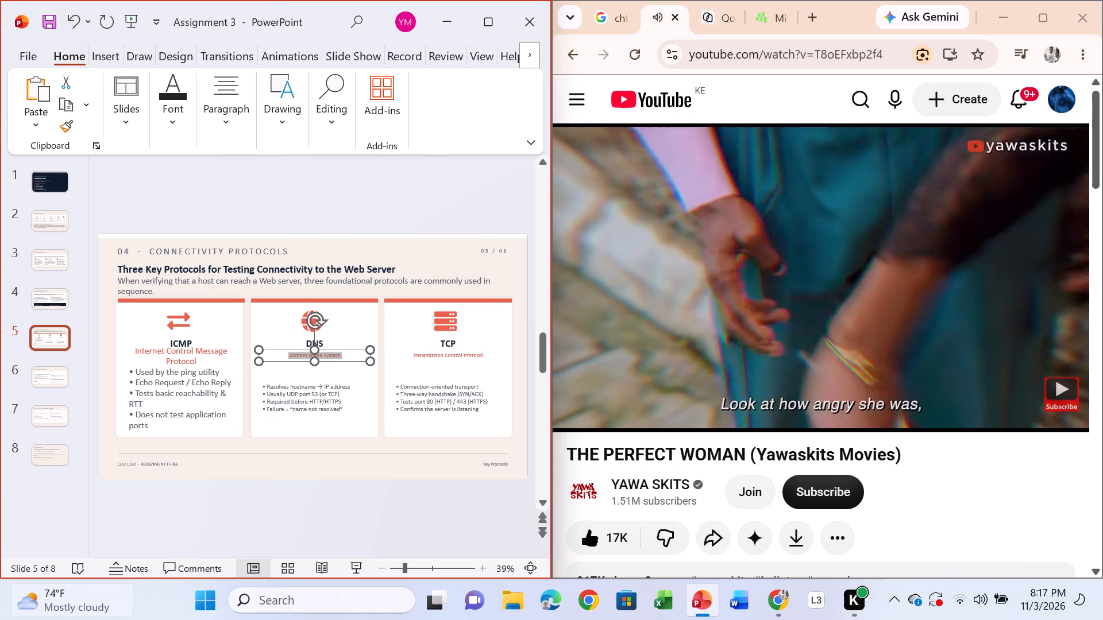
left_click_drag(281, 358, 272, 358)
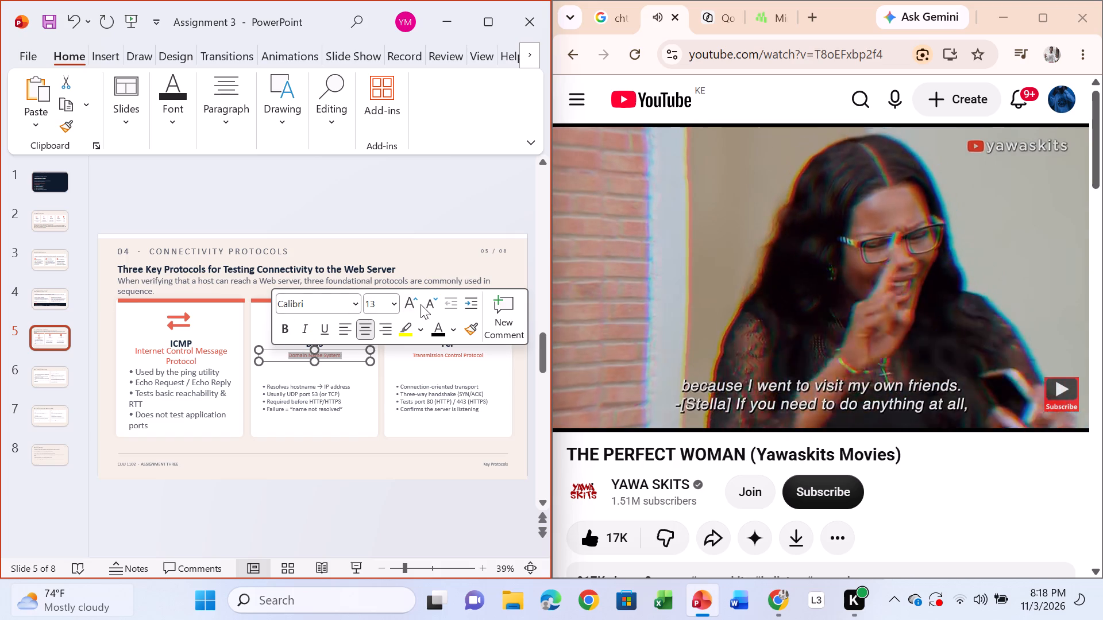
left_click(391, 304)
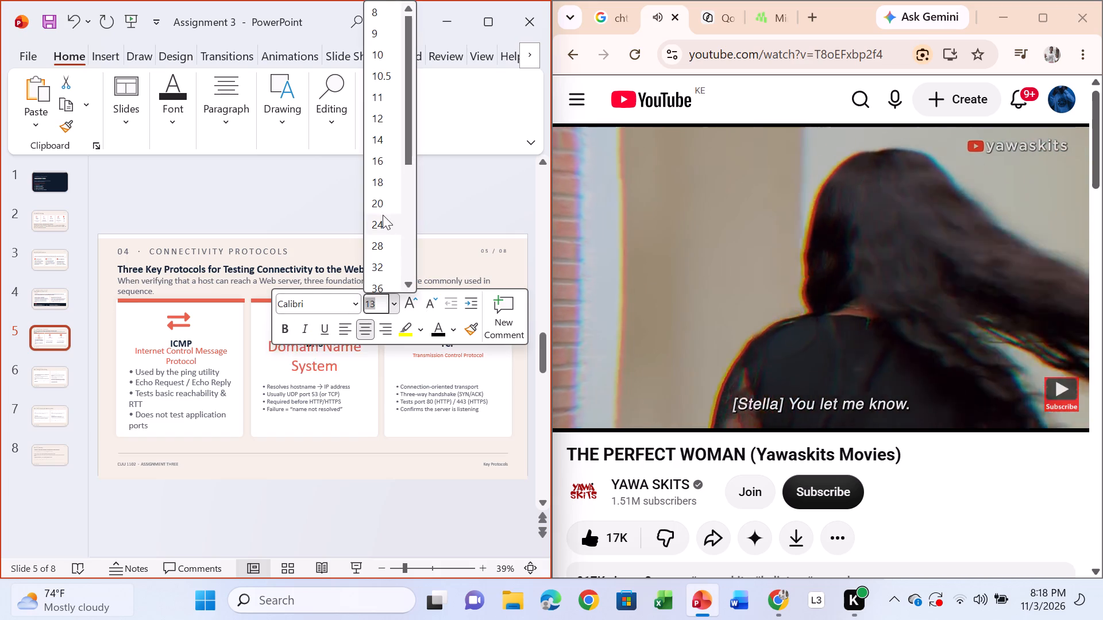
left_click(381, 204)
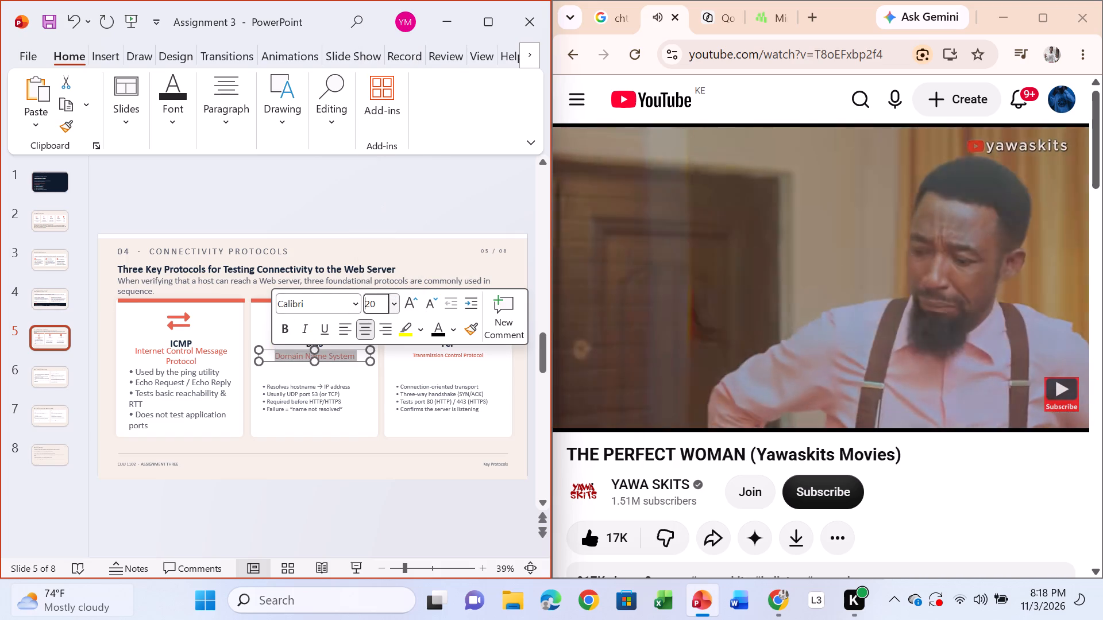
Try font size 20 on the bullet list in slide 5's DNS card and settle on size 18.
left_click(325, 401)
left_click(342, 406)
left_click_drag(343, 406, 237, 373)
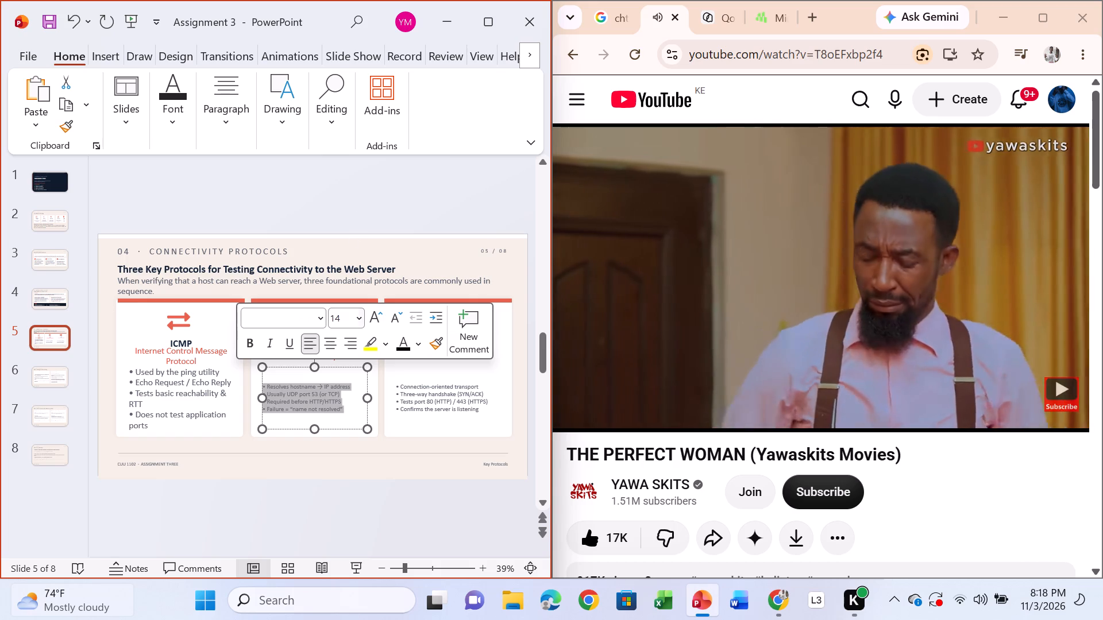
left_click(357, 318)
left_click(346, 207)
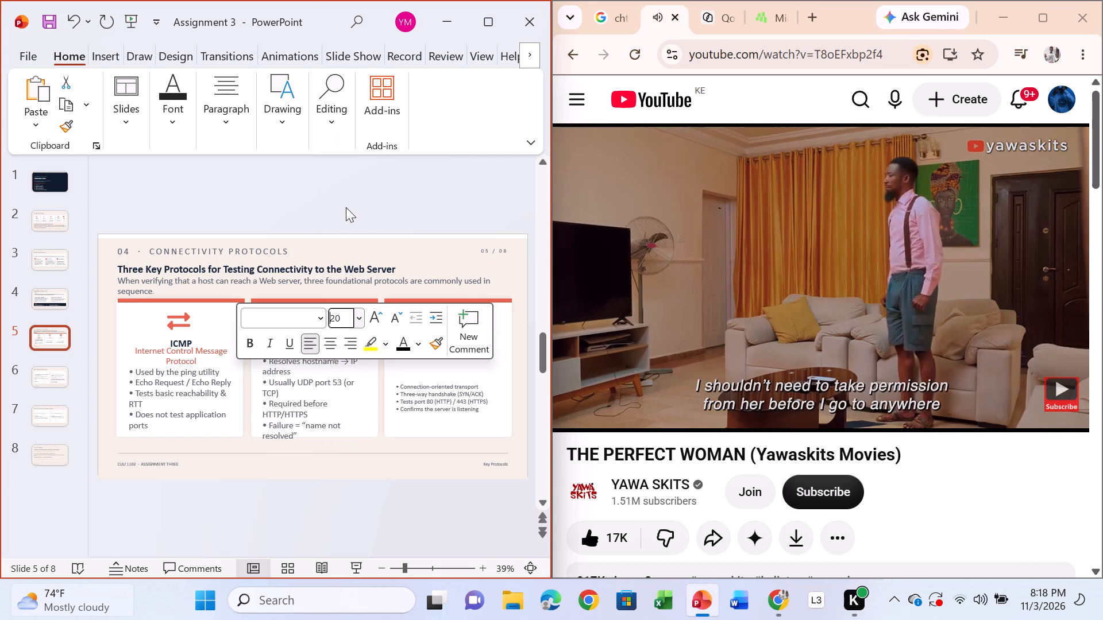
left_click(362, 316)
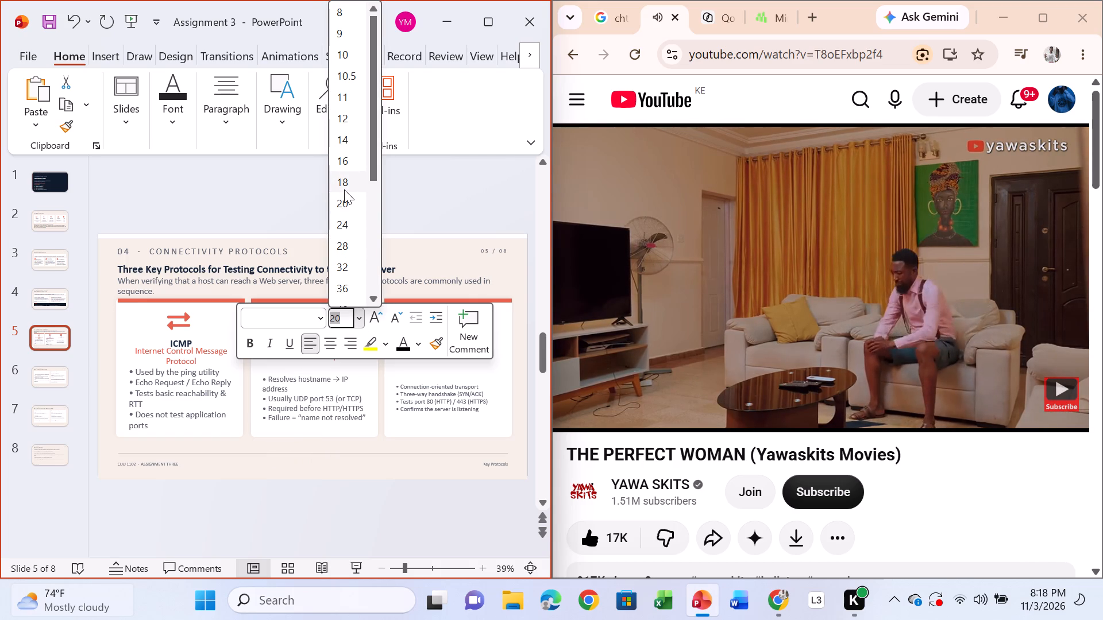
left_click(344, 189)
left_click(388, 200)
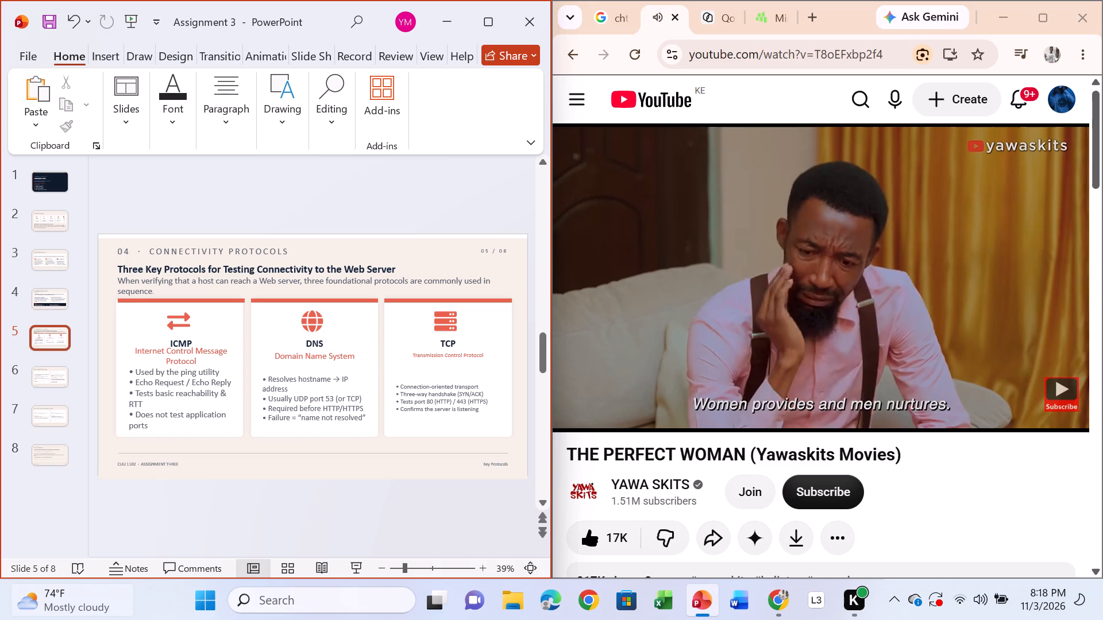
Set the Transmission Control Protocol subtitle in slide 5's TCP card to font size 20.
left_click(427, 357)
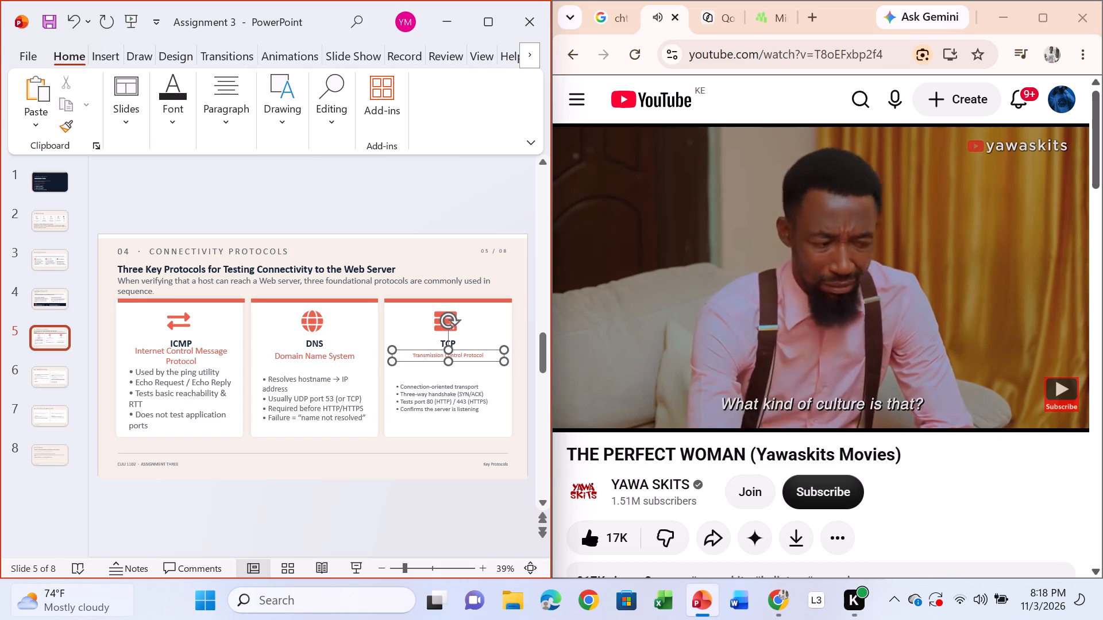
key("Right")
key("Right")
key("Right")
key("Right")
key("Right")
key("Right")
key("Right")
key("Right")
key("Right")
key("Right")
key("Right")
key("Right")
key("Right")
key("Right")
key("Right")
key("Right")
key("Right")
key("Right")
key("Right")
key("Right")
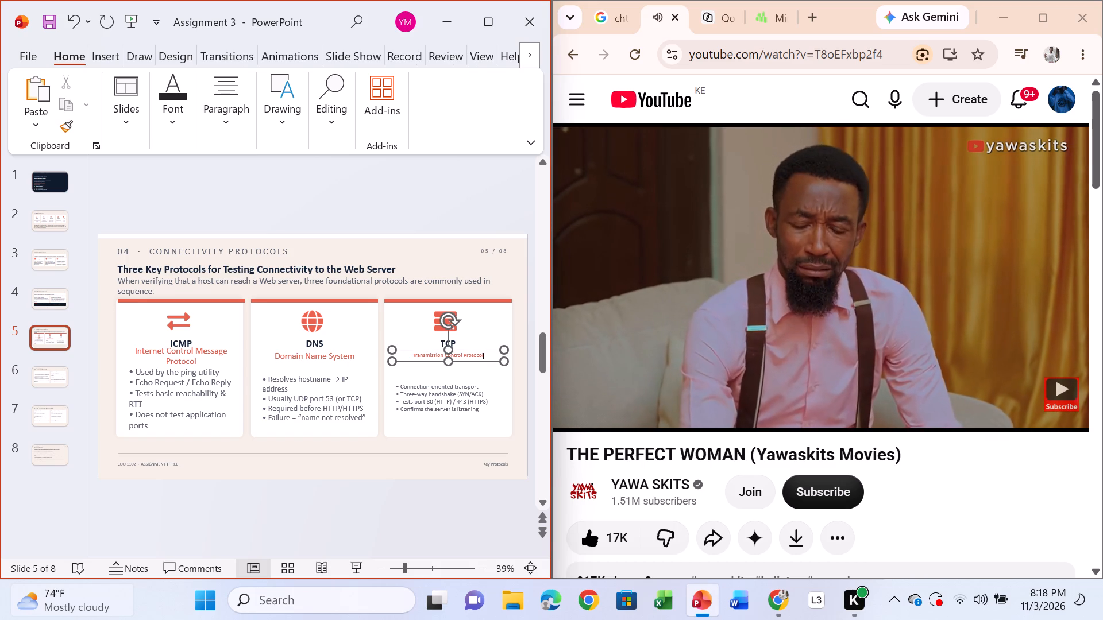
left_click_drag(482, 355, 472, 356)
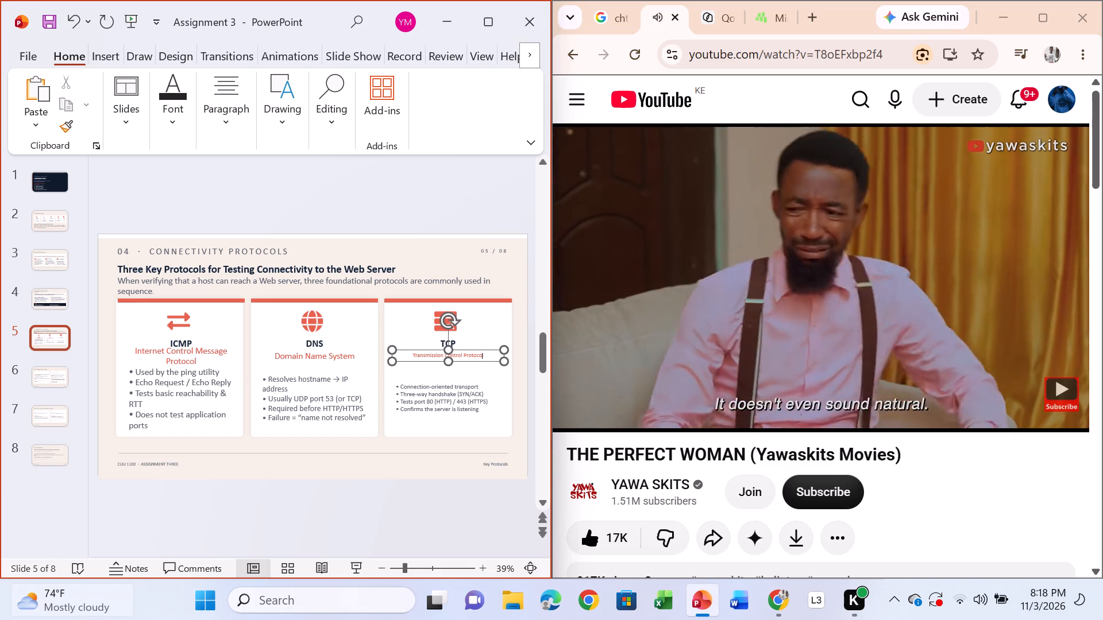
left_click_drag(472, 356, 380, 359)
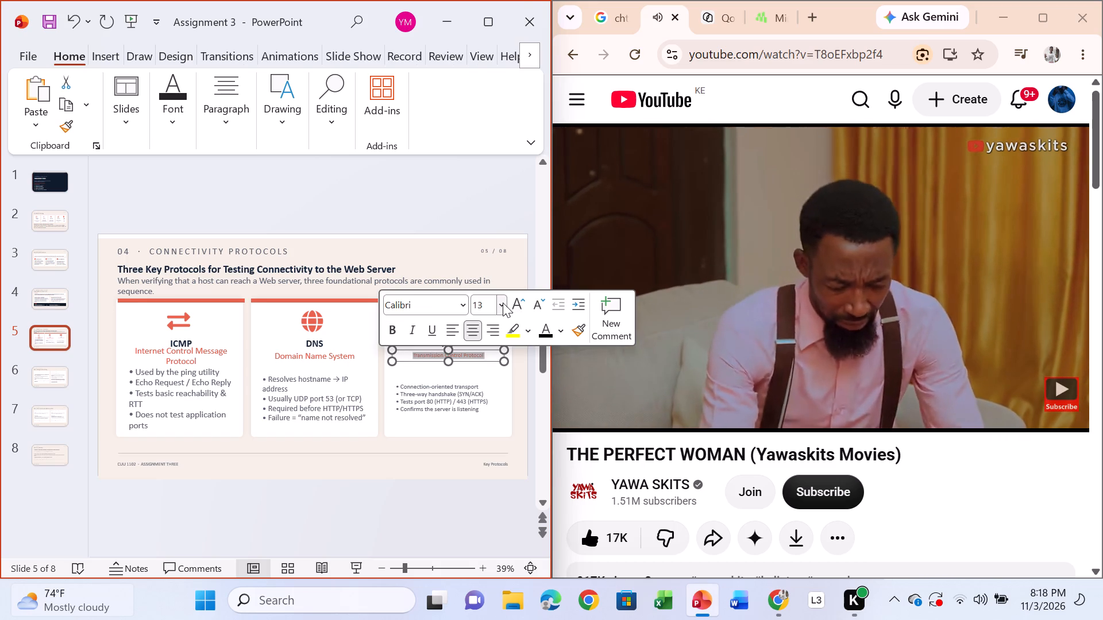
left_click(503, 302)
left_click(484, 204)
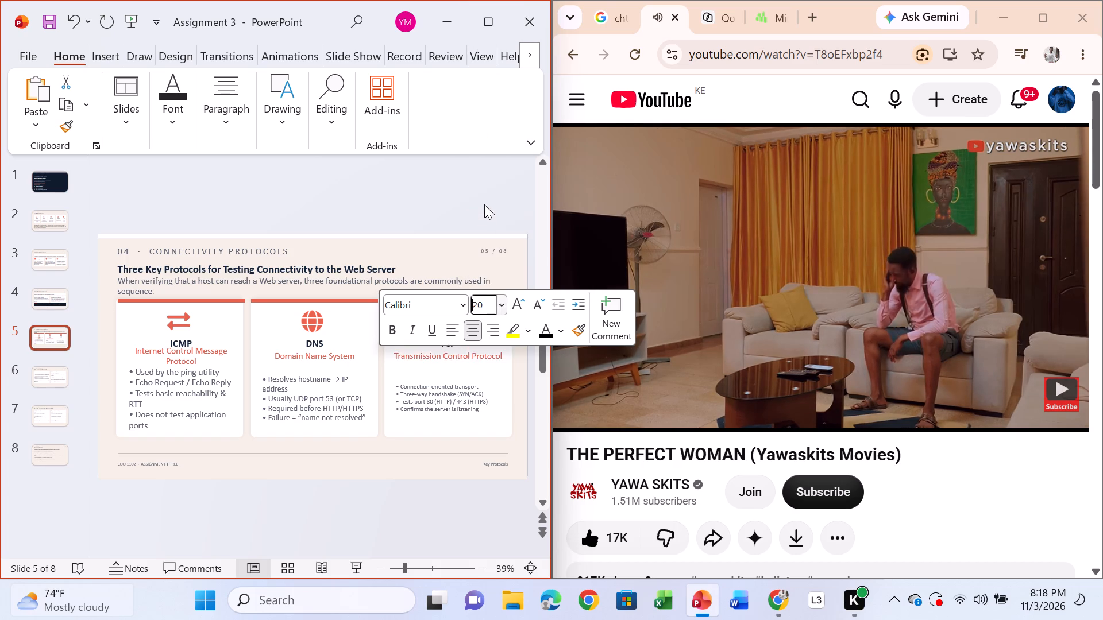
Set the four-item bullet list in slide 5's TCP card to font size 18.
left_click(456, 404)
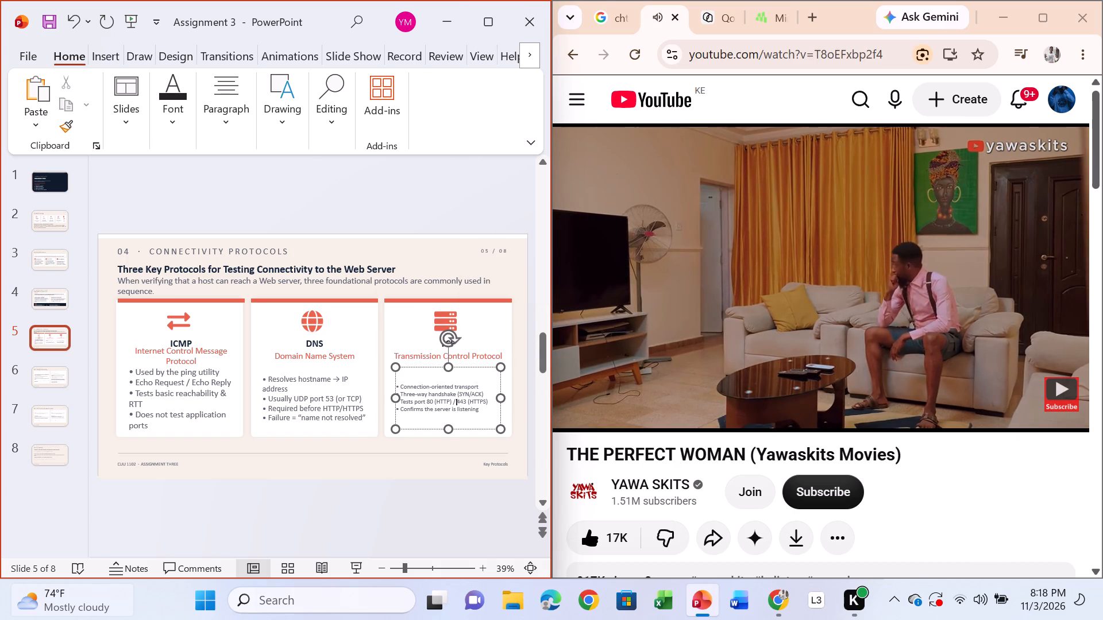
left_click(483, 410)
left_click(483, 410)
left_click_drag(483, 409, 327, 376)
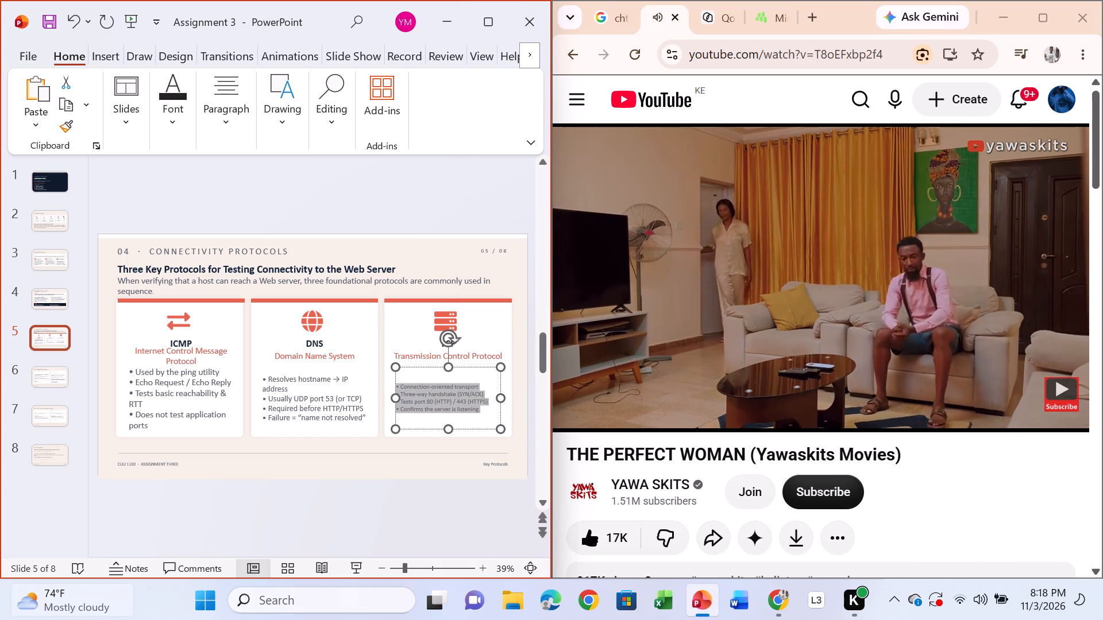
left_click_drag(327, 376, 323, 353)
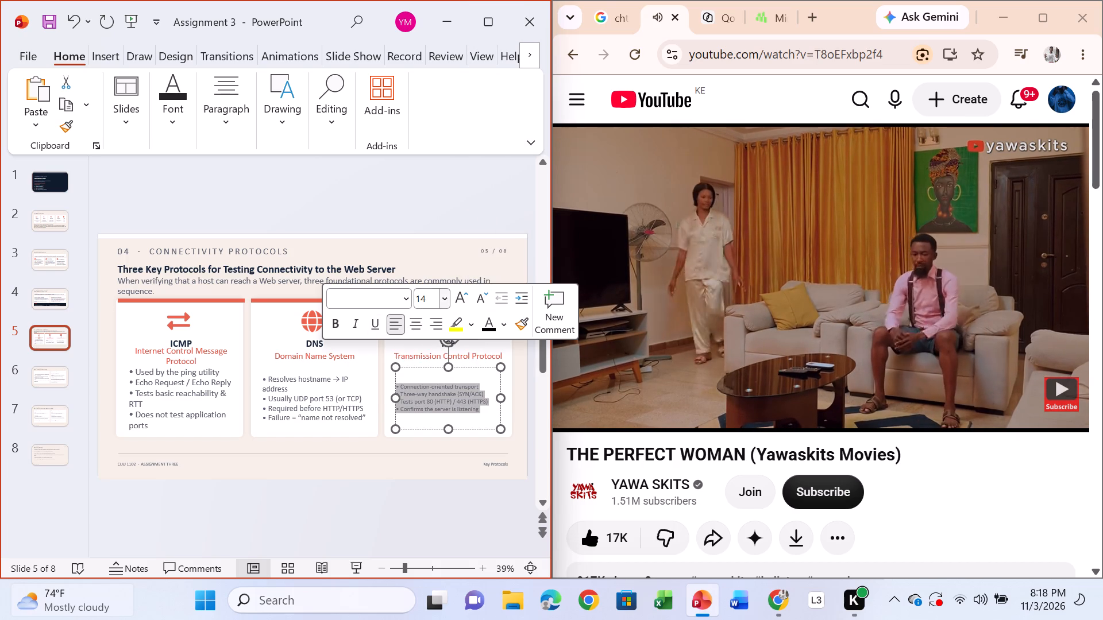
left_click(446, 297)
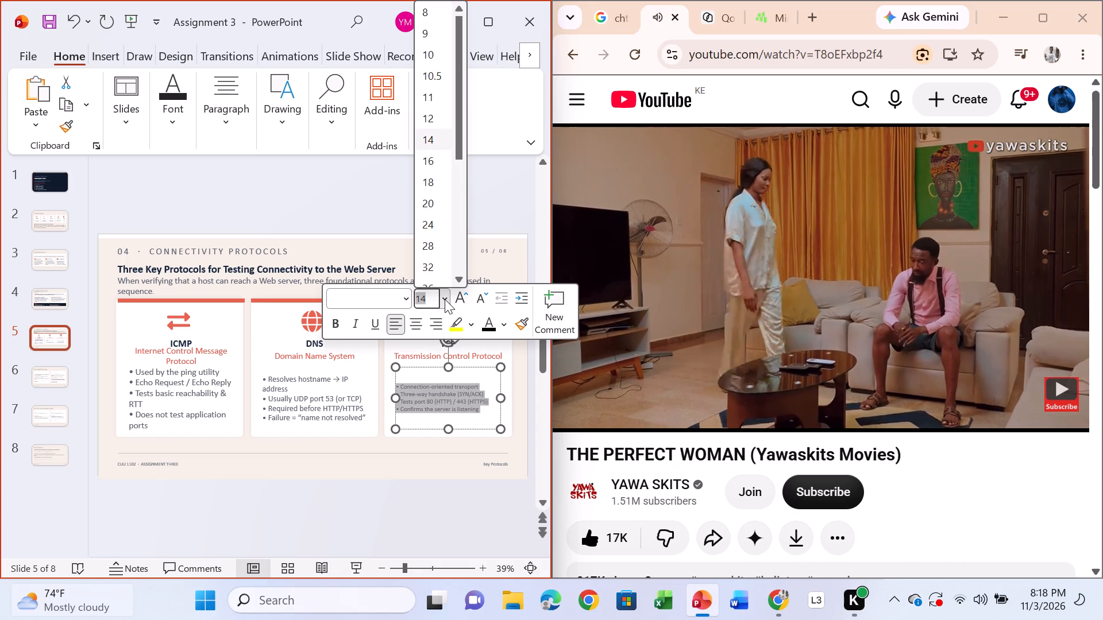
left_click(434, 185)
left_click(424, 211)
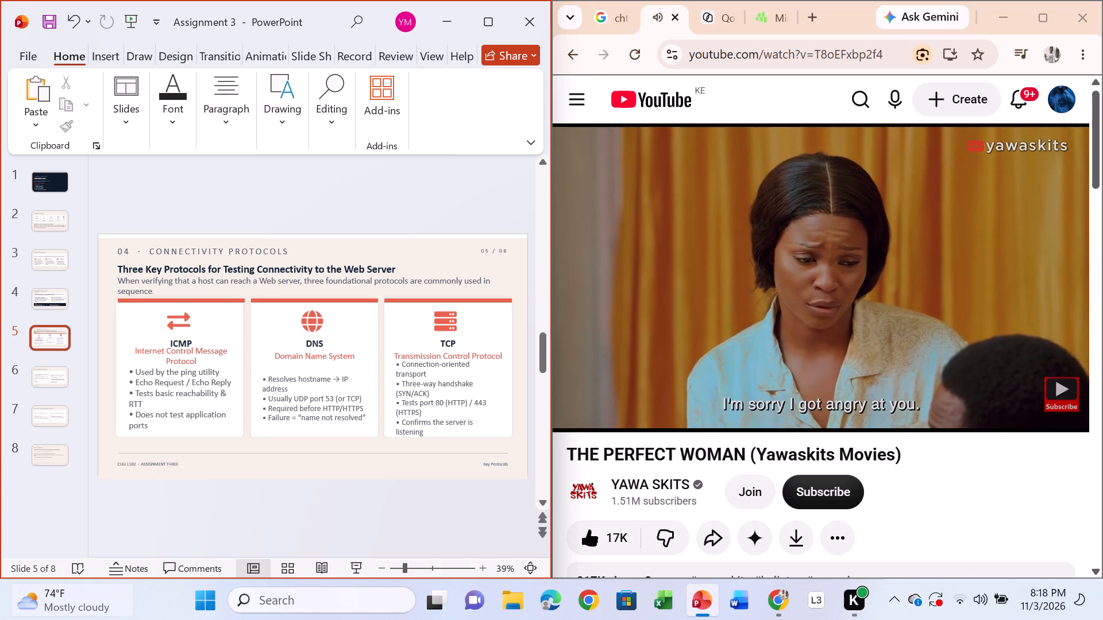
Delete the course code and "Assignment Three" footer text at the bottom of slide 5.
left_click(140, 470)
left_click(171, 458)
double_click(166, 460)
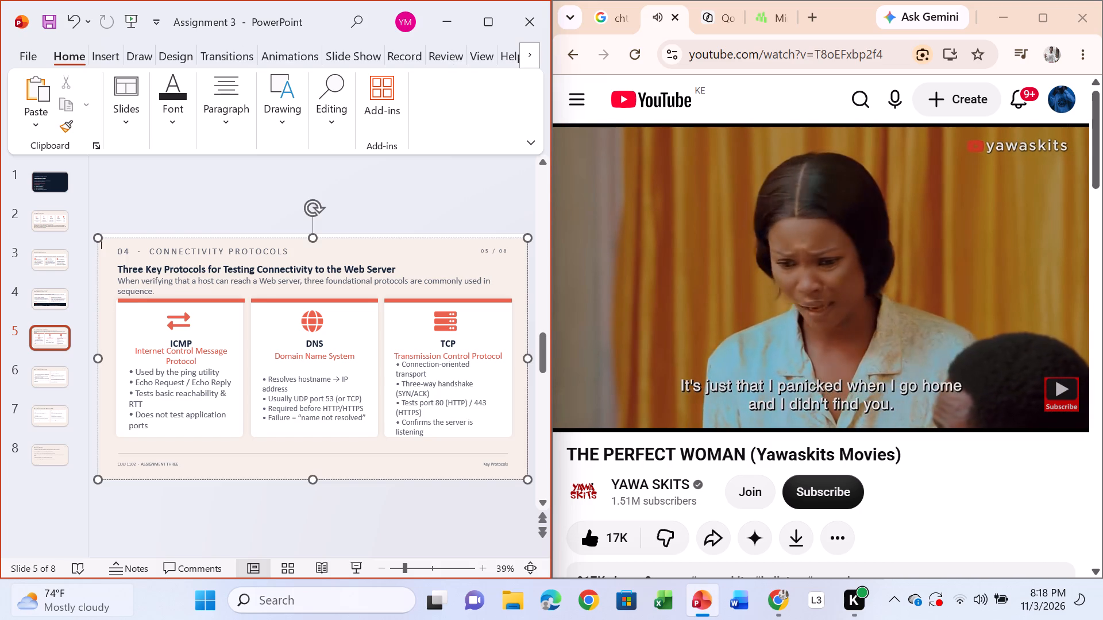
triple_click(144, 460)
triple_click(144, 460)
double_click(143, 460)
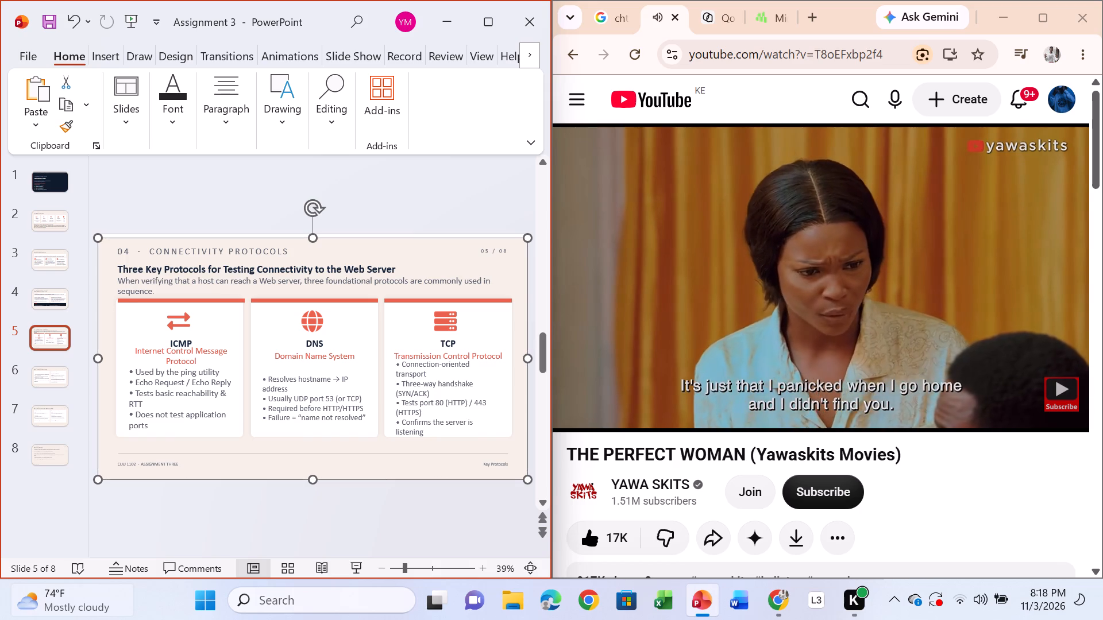
left_click_drag(140, 468, 133, 464)
left_click(132, 464)
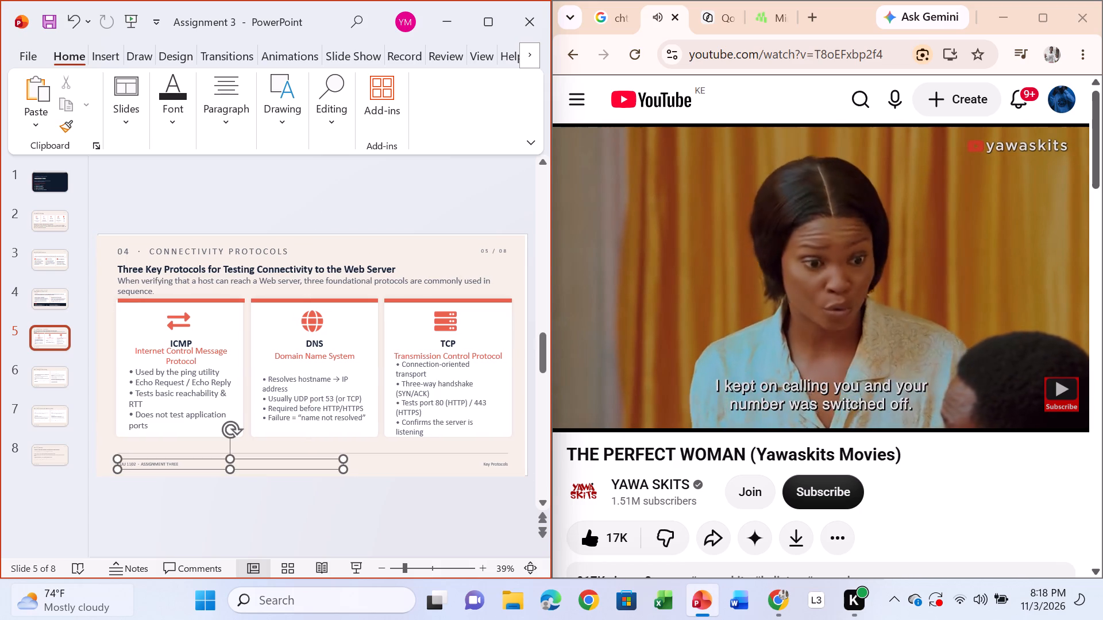
left_click(180, 464)
left_click(165, 464)
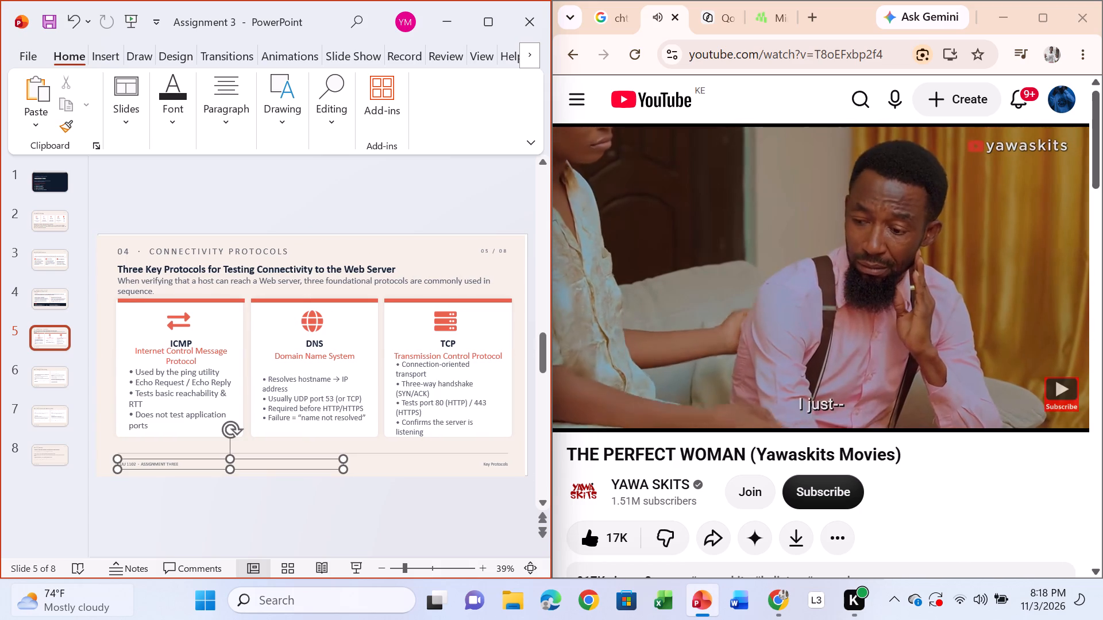
key("Right")
key("Right")
key("Right")
key("Right")
key("Right")
key("Right")
key("Right")
key("Right")
key("Right")
key("Right")
key("Right")
key("Right")
key("Right")
key("Right")
key("Right")
key("Right")
key("Right")
key("Right")
key("Right")
key("Right")
key("BackSpace")
key("BackSpace")
key("BackSpace")
key("BackSpace")
key("BackSpace")
key("BackSpace")
key("BackSpace")
key("BackSpace")
key("BackSpace")
key("BackSpace")
key("BackSpace")
key("BackSpace")
key("BackSpace")
key("BackSpace")
key("BackSpace")
key("BackSpace")
key("BackSpace")
key("BackSpace")
key("BackSpace")
key("BackSpace")
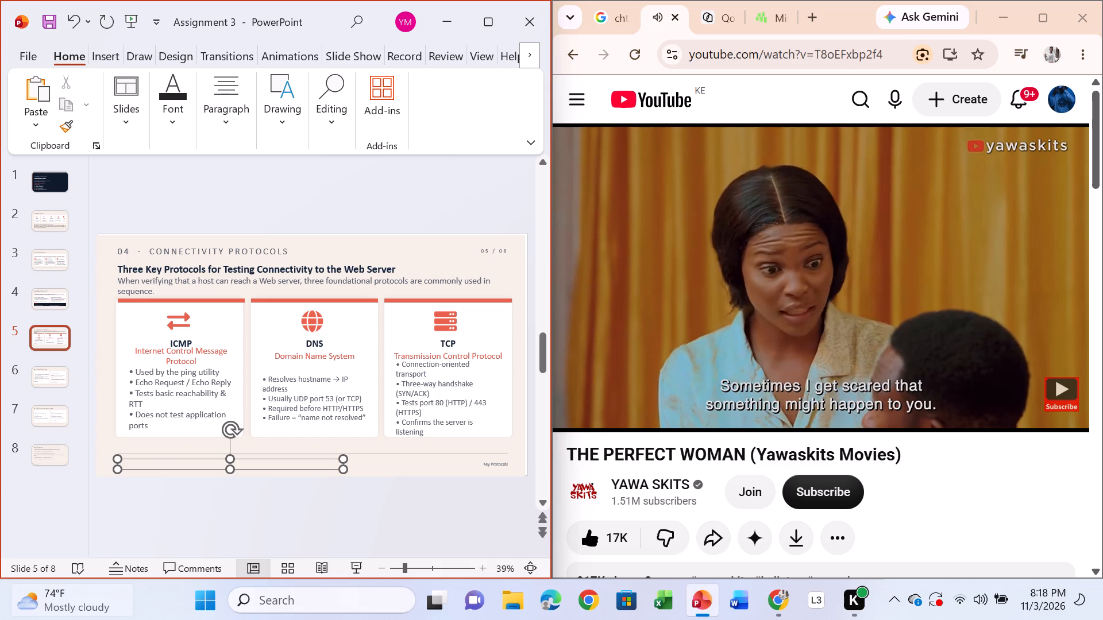
Delete the "Key Protocols" footer text at the bottom of slide 5.
left_click(495, 464)
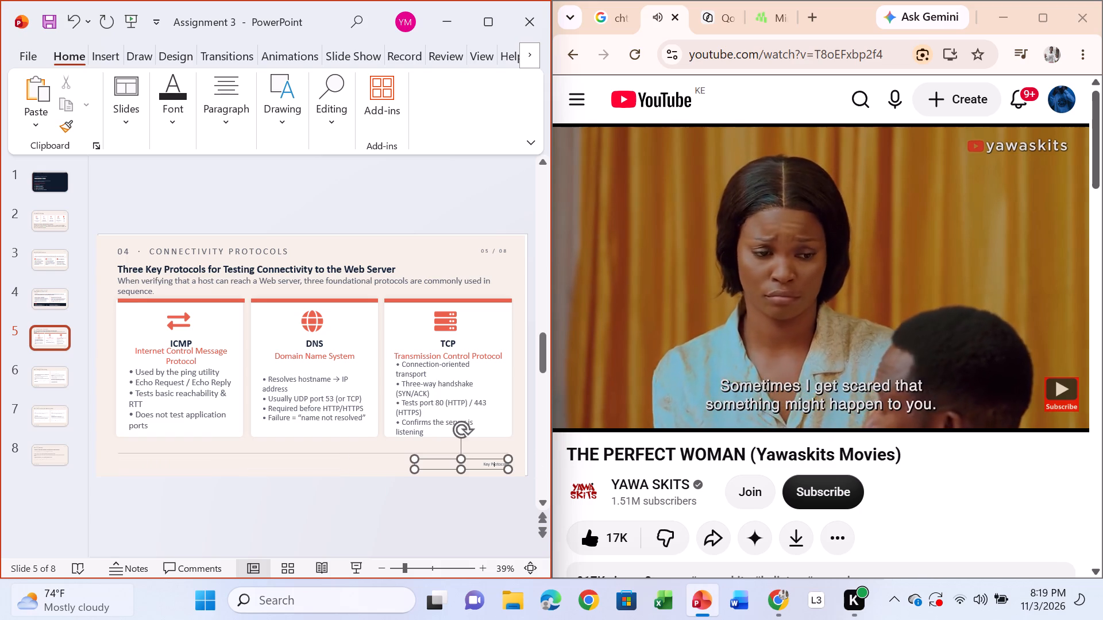
left_click(485, 463)
key("Right")
key("Right")
key("Right")
key("Right")
key("Right")
key("Right")
key("Right")
key("Right")
key("Right")
key("Right")
key("Right")
key("Right")
key("Right")
key("Right")
key("Right")
key("Right")
key("Right")
key("Right")
key("Right")
key("Right")
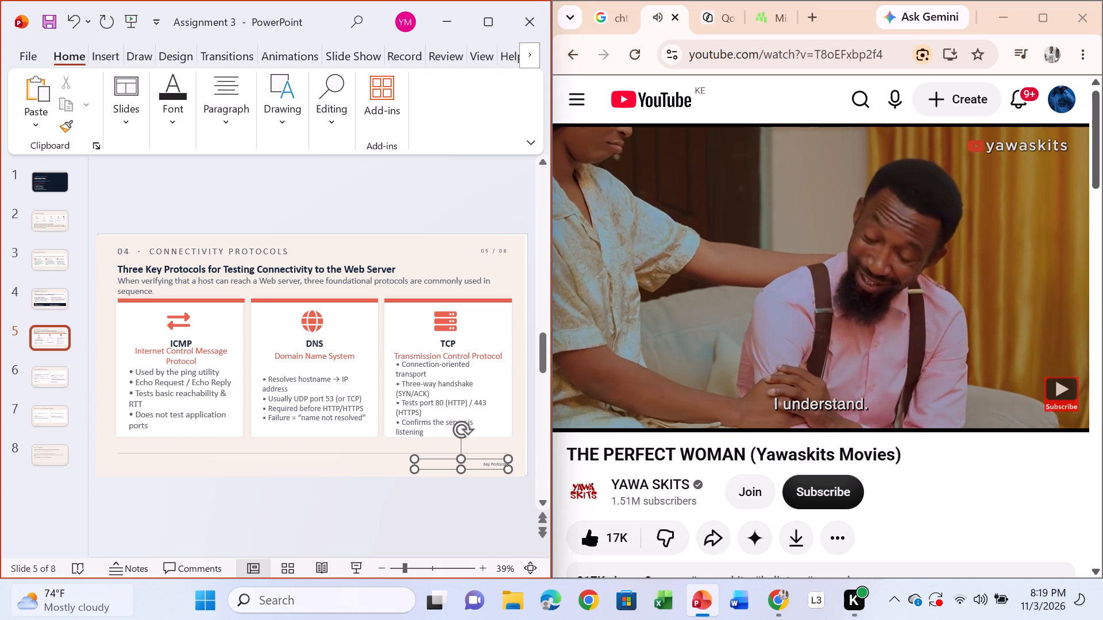
key("BackSpace")
key("BackSpace")
key("BackSpace")
key("BackSpace")
key("BackSpace")
key("BackSpace")
key("BackSpace")
key("BackSpace")
key("BackSpace")
key("BackSpace")
key("BackSpace")
key("BackSpace")
key("BackSpace")
key("BackSpace")
key("BackSpace")
key("BackSpace")
key("BackSpace")
key("BackSpace")
key("BackSpace")
key("BackSpace")
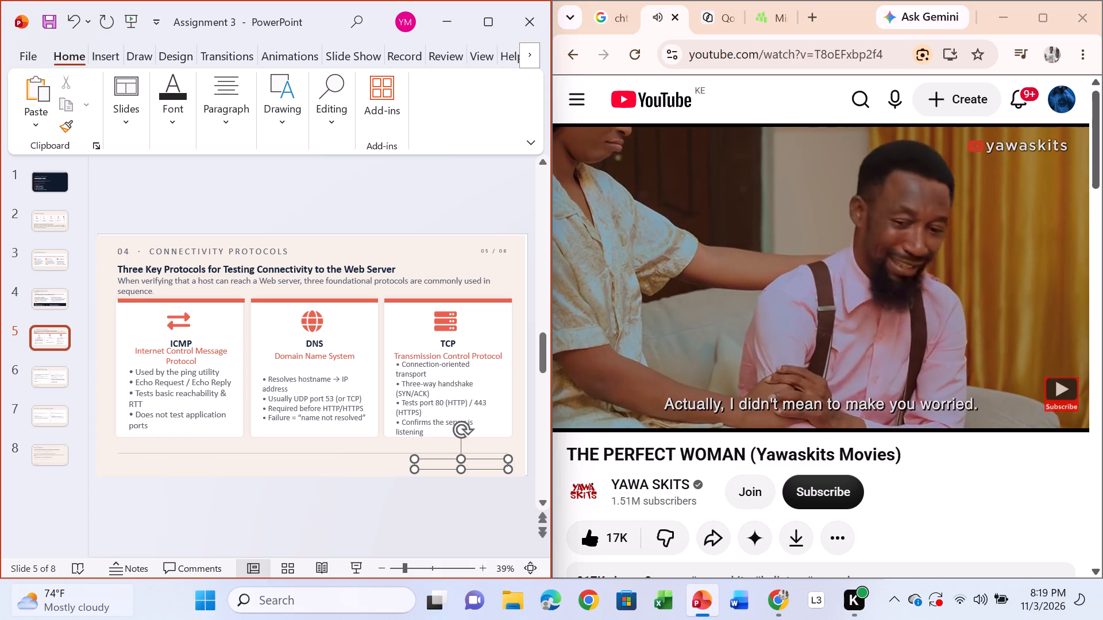
key("Right")
key("Right")
key("Right")
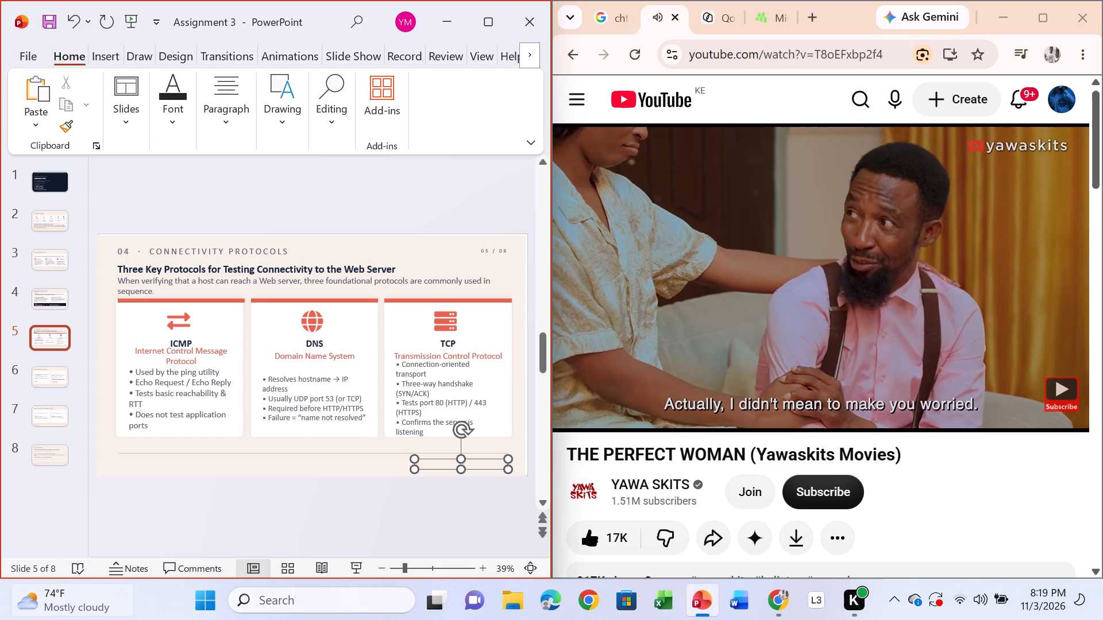
left_click(366, 220)
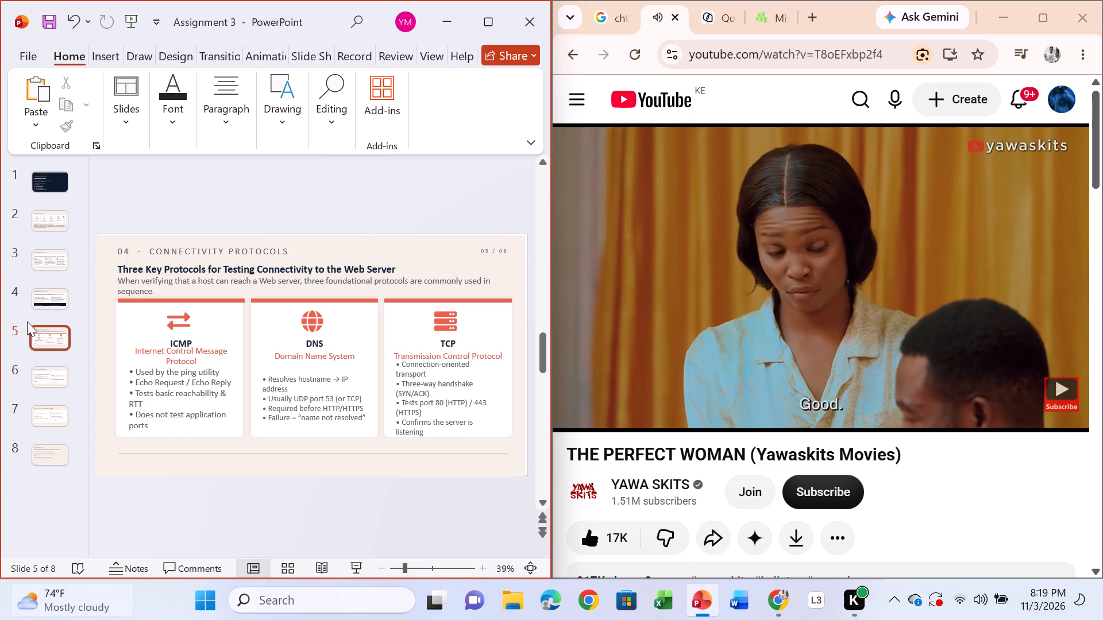
On slide 6, set the "How it works" card heading to font size 28.
left_click(65, 374)
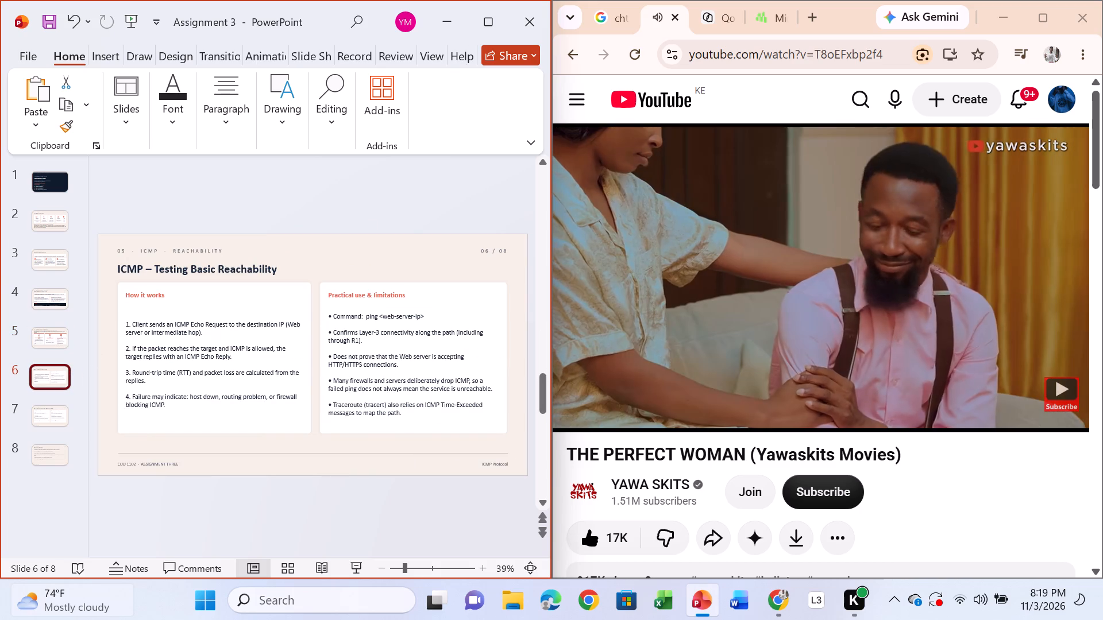
left_click(155, 296)
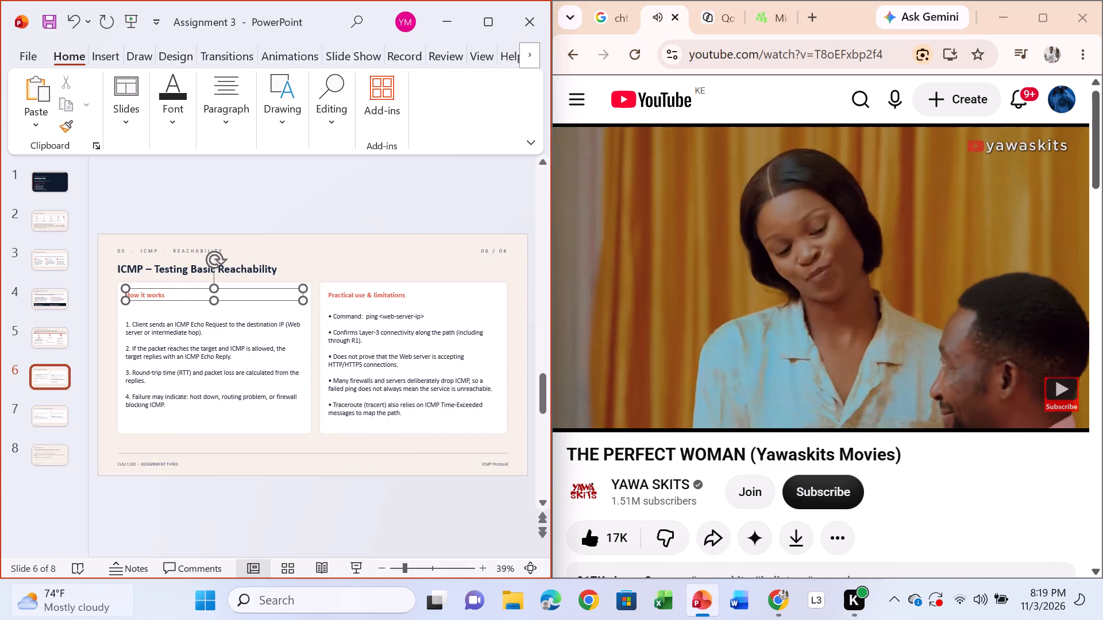
key("Right")
key("Right")
key("Right")
key("Right")
key("Right")
key("Right")
key("Right")
key("Right")
key("Right")
key("Right")
key("Right")
key("Right")
key("Right")
key("Right")
key("Right")
key("Right")
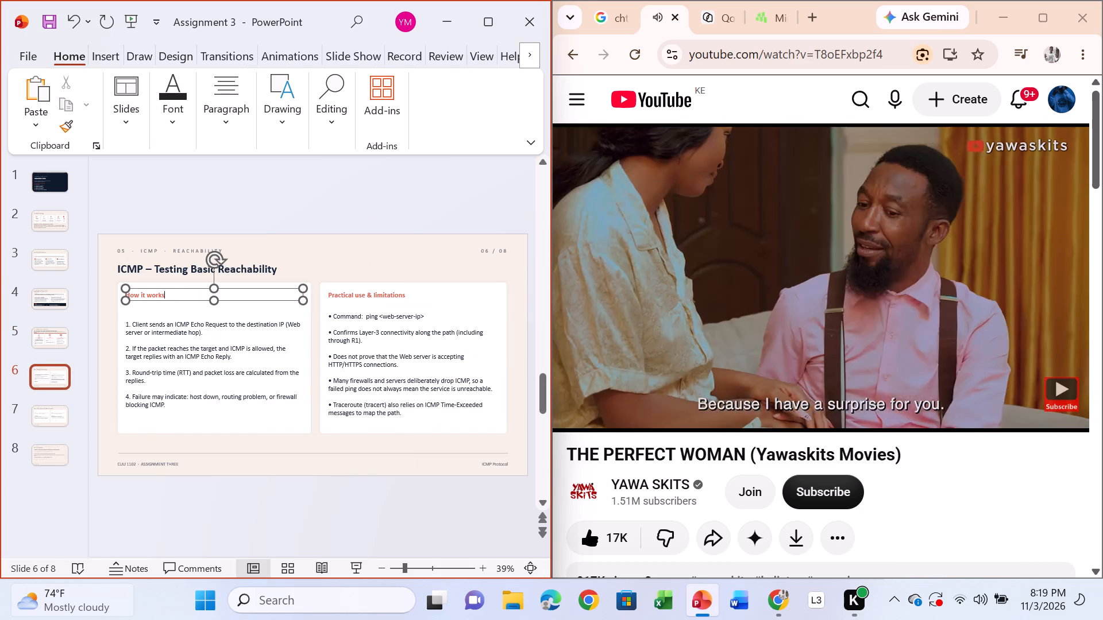
left_click_drag(163, 294, 113, 309)
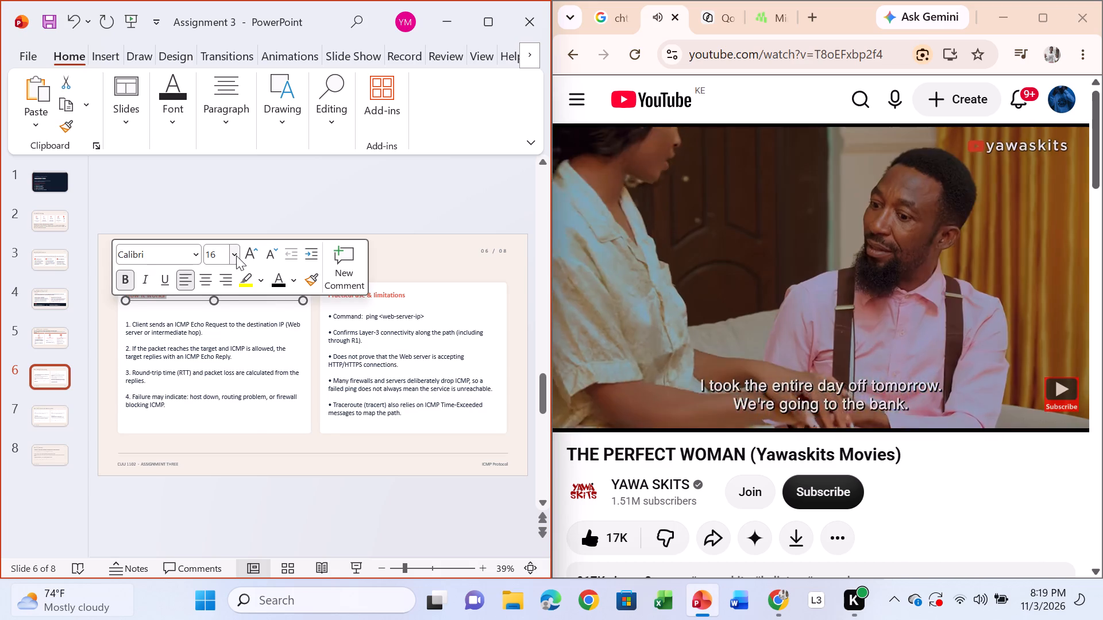
left_click(236, 255)
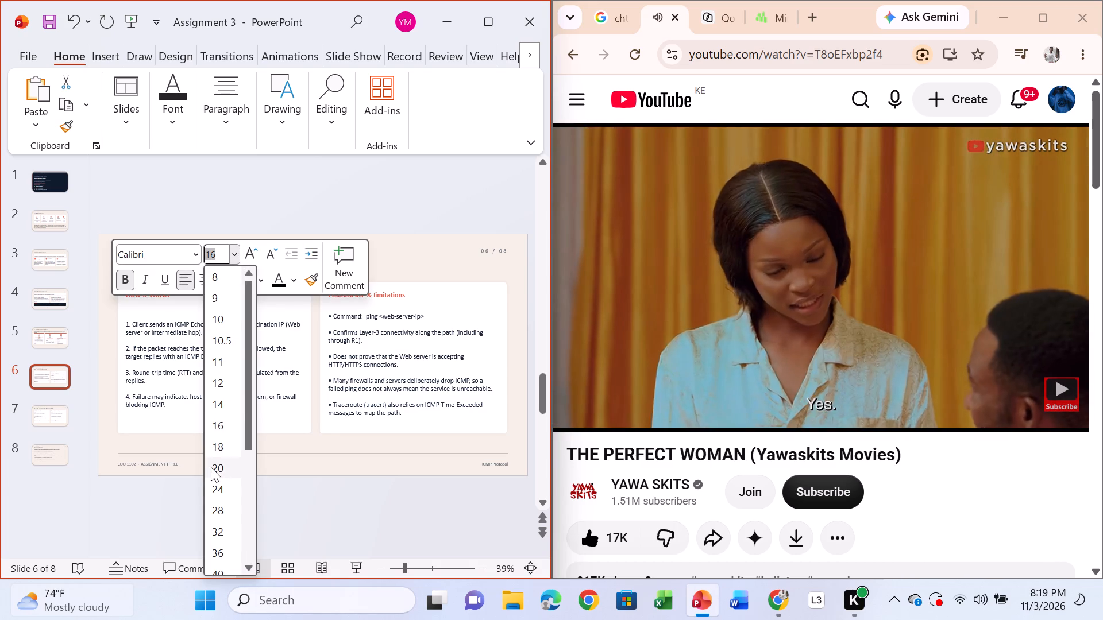
left_click(221, 509)
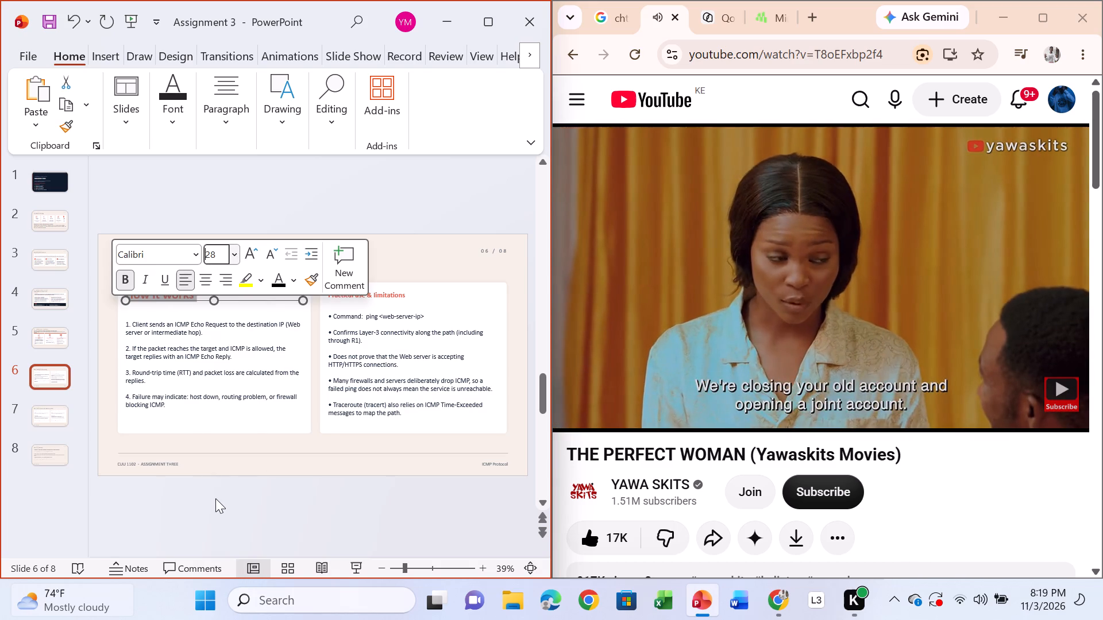
left_click(218, 452)
Set the four numbered points under slide 6's "How it works" heading to font size 18.
left_click(199, 376)
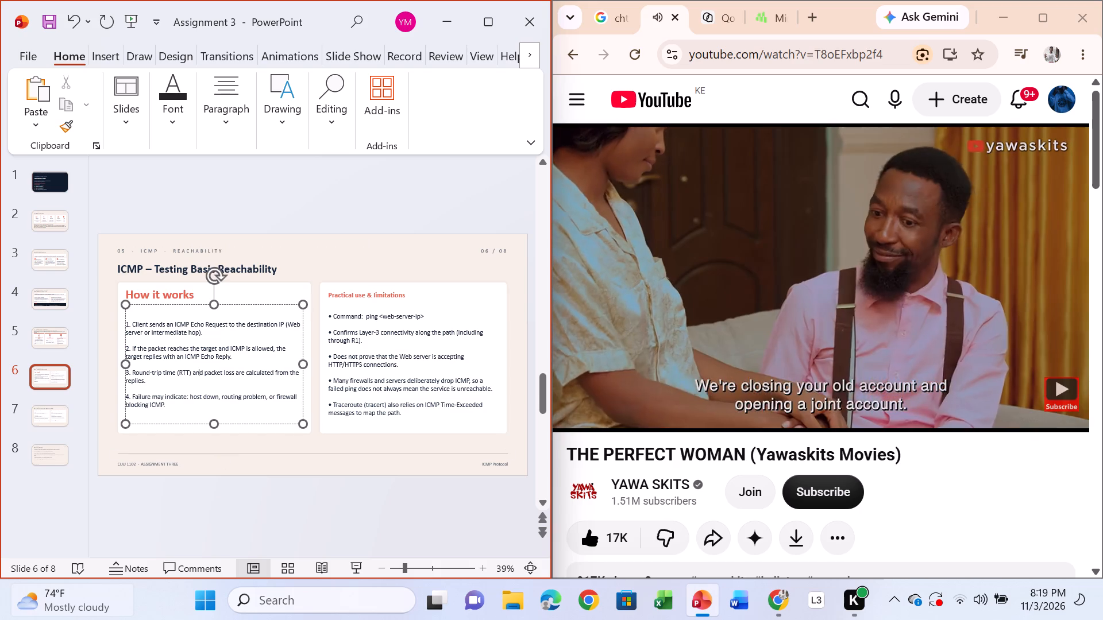
left_click(178, 412)
left_click(175, 406)
left_click_drag(175, 406, 97, 316)
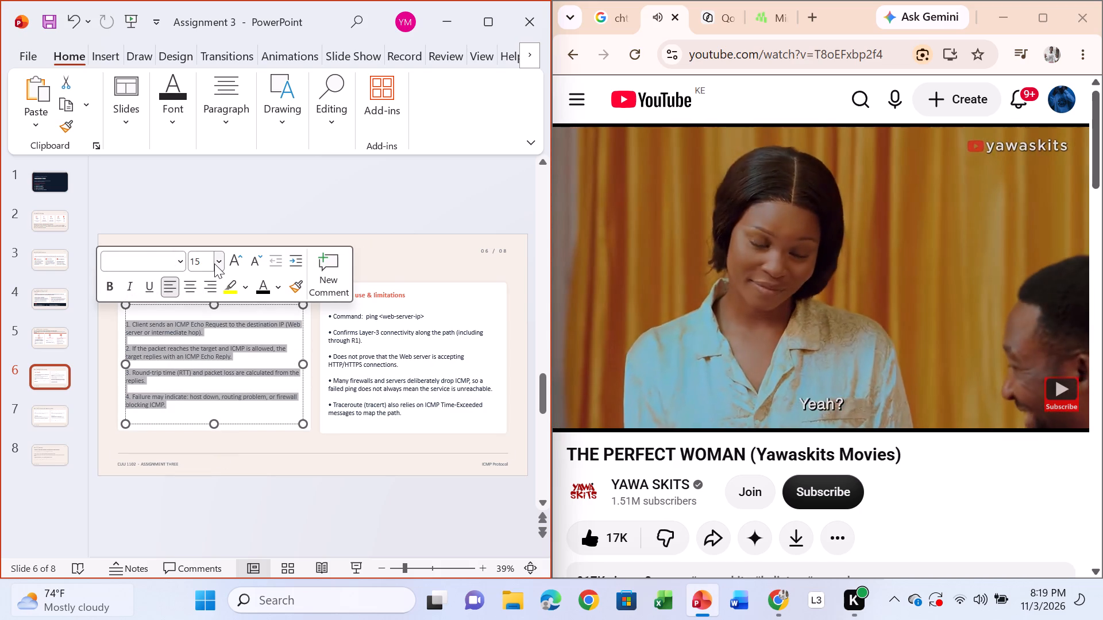
left_click_drag(215, 263, 219, 274)
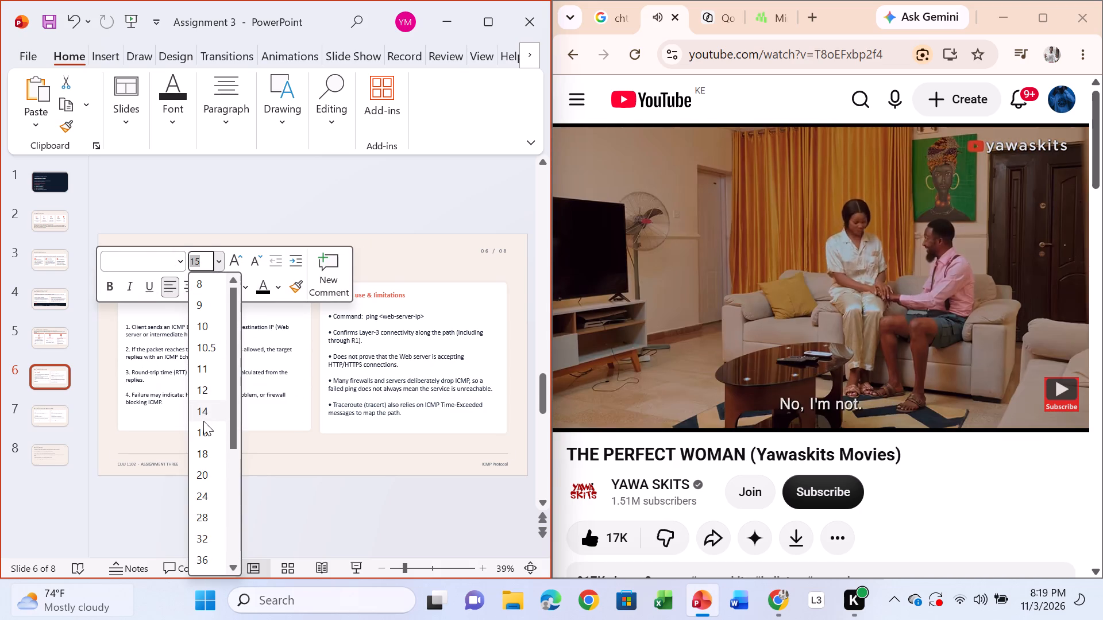
left_click(203, 453)
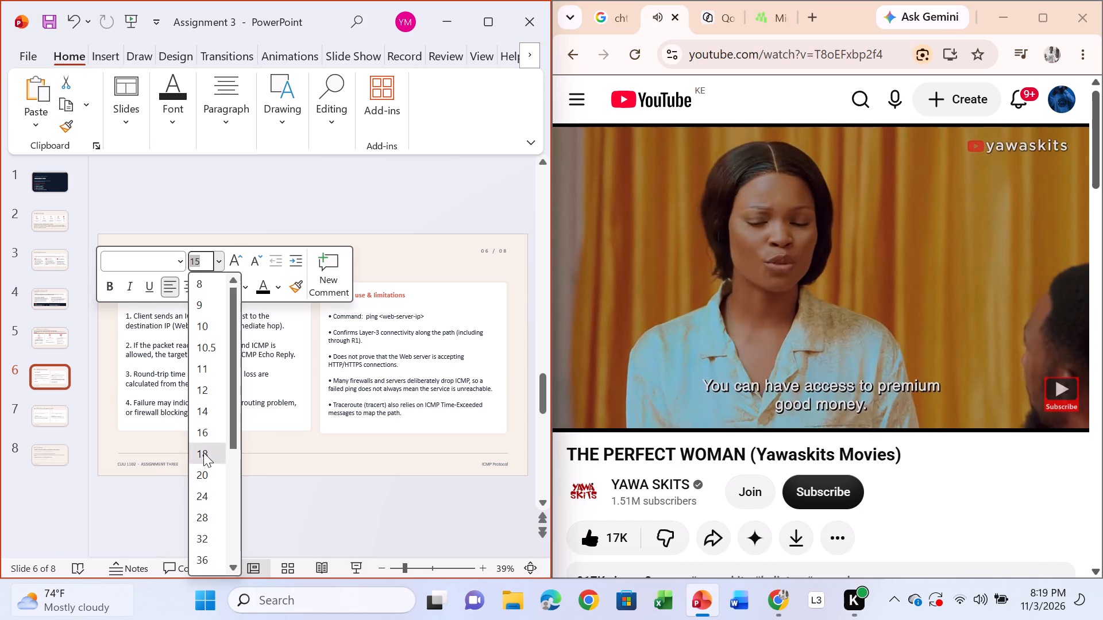
left_click(209, 448)
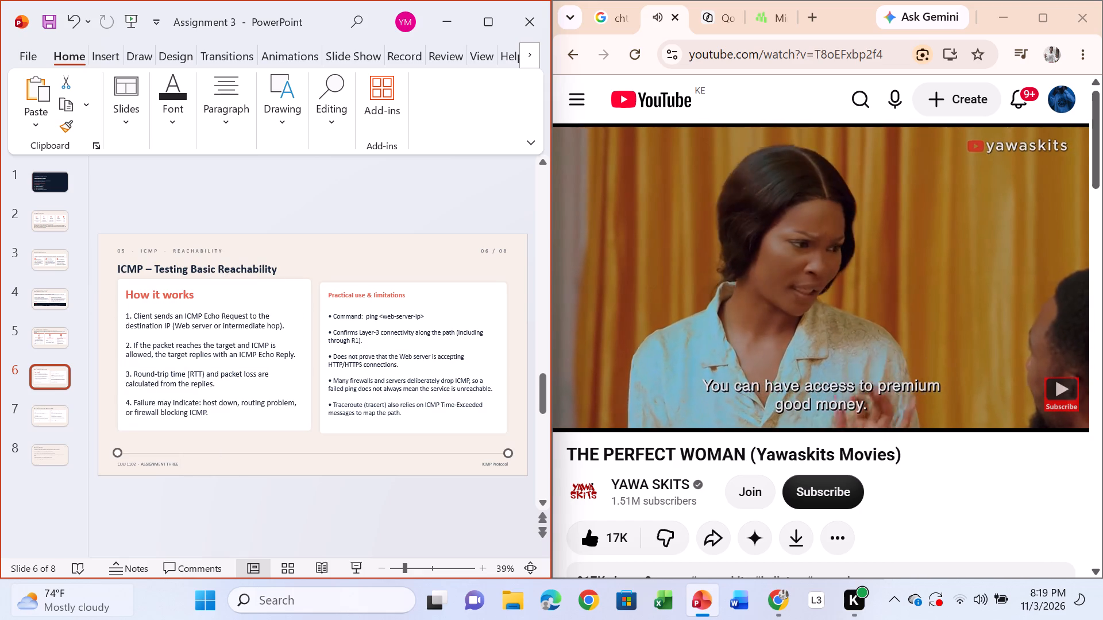
Set the "Practical use & limitations" card heading on slide 6 to font size 28.
left_click(384, 297)
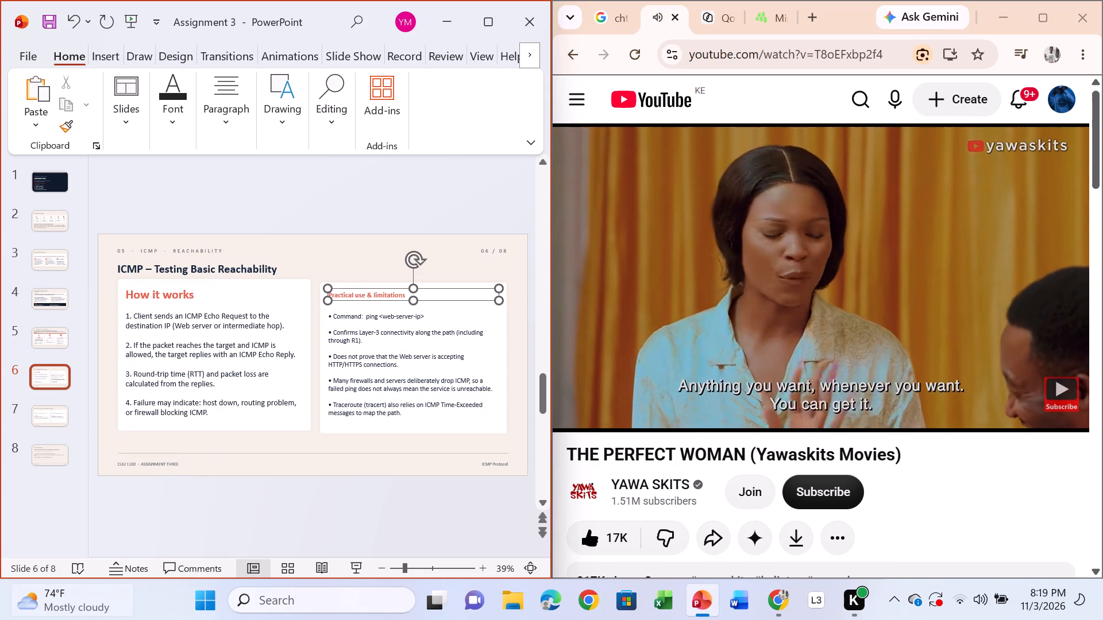
key("Right")
key("Right")
key("Right")
key("Right")
key("Right")
key("Right")
key("Right")
key("Right")
key("Right")
key("Right")
key("Right")
key("Right")
key("Right")
key("Right")
key("Right")
key("Right")
key("Right")
key("Right")
key("Right")
key("Right")
left_click_drag(403, 293, 380, 292)
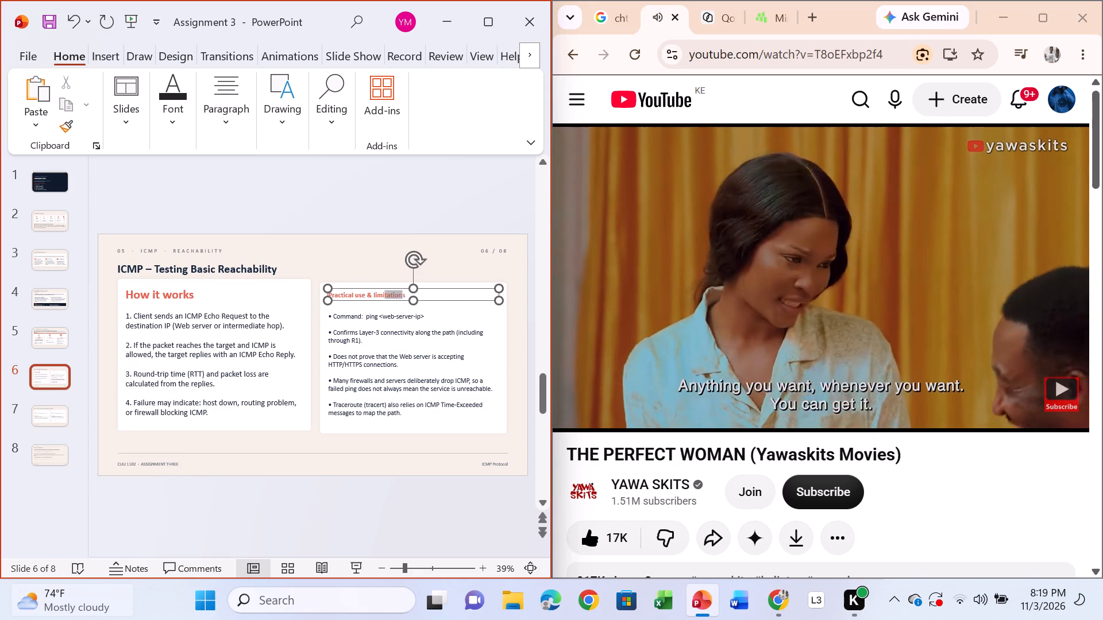
left_click_drag(380, 292, 279, 308)
left_click(397, 251)
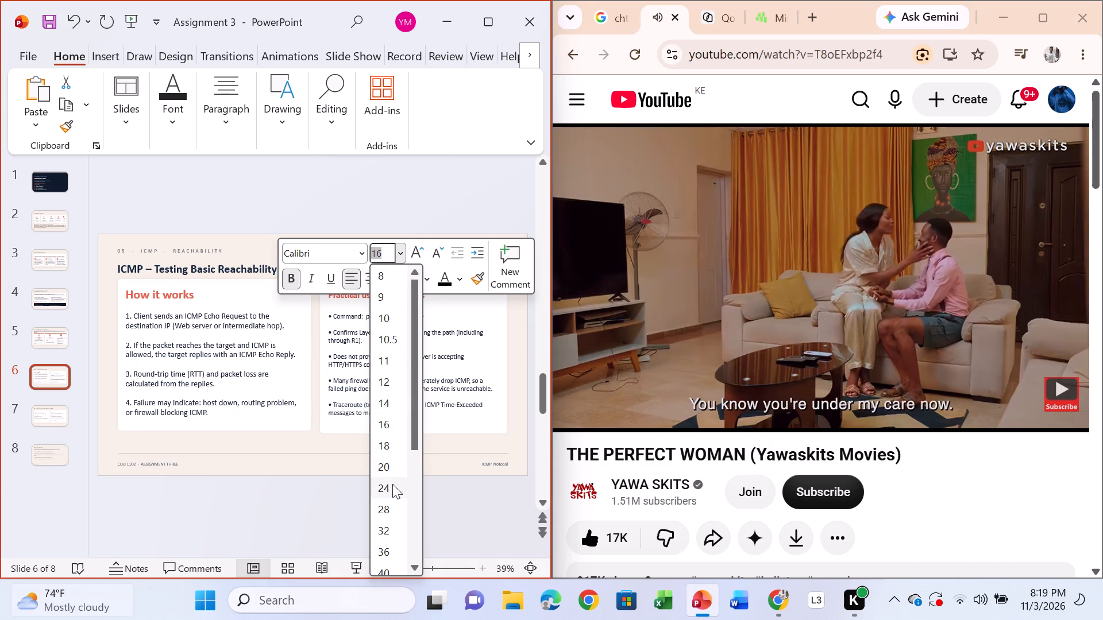
left_click(393, 502)
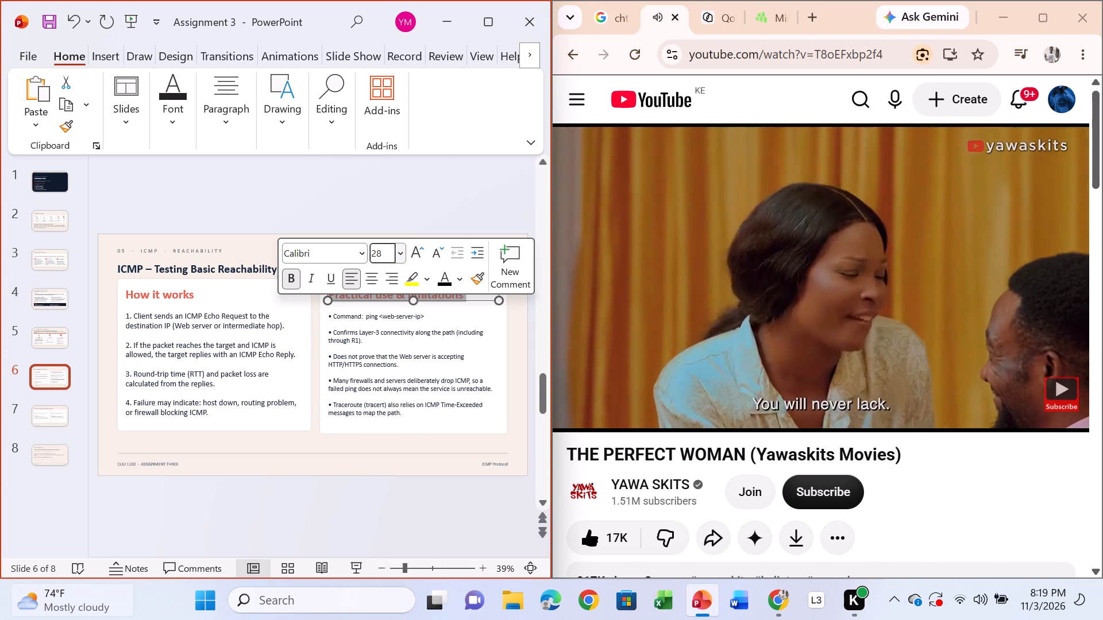
left_click(354, 460)
Set the bullet points under slide 6's "Practical use & limitations" heading to font size 16.
left_click(398, 369)
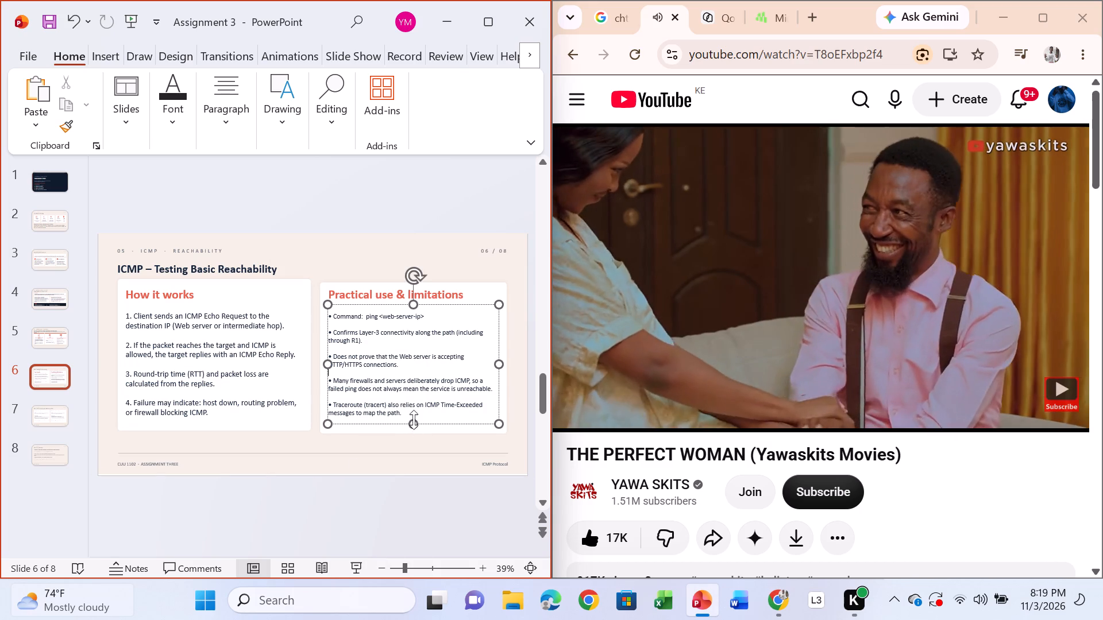
left_click(403, 412)
left_click_drag(403, 412, 293, 295)
left_click(411, 241)
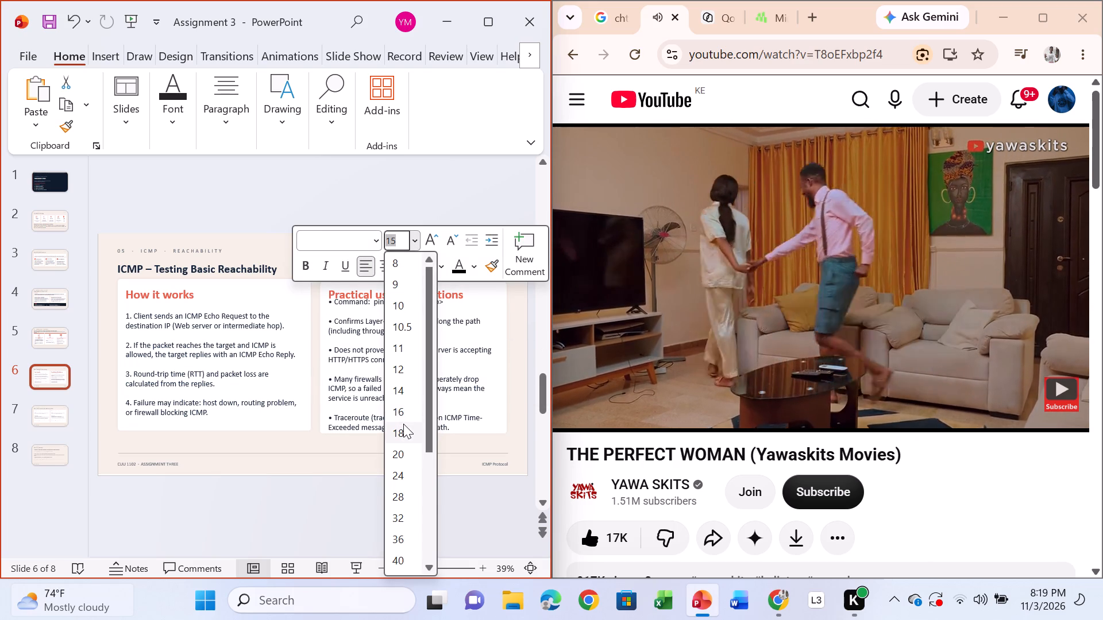
left_click(403, 415)
left_click_drag(344, 456, 344, 456)
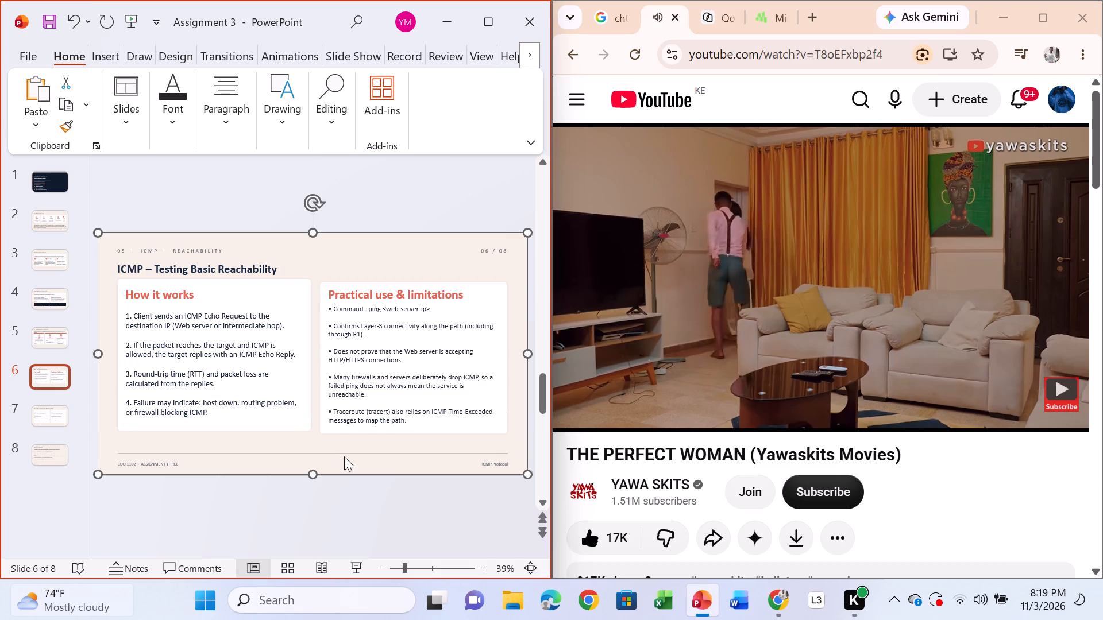
left_click_drag(344, 456, 341, 450)
Delete the "CUU 1102 - ASSIGNMENT THREE" footer text at the bottom of slide 6.
left_click(145, 461)
left_click(163, 456)
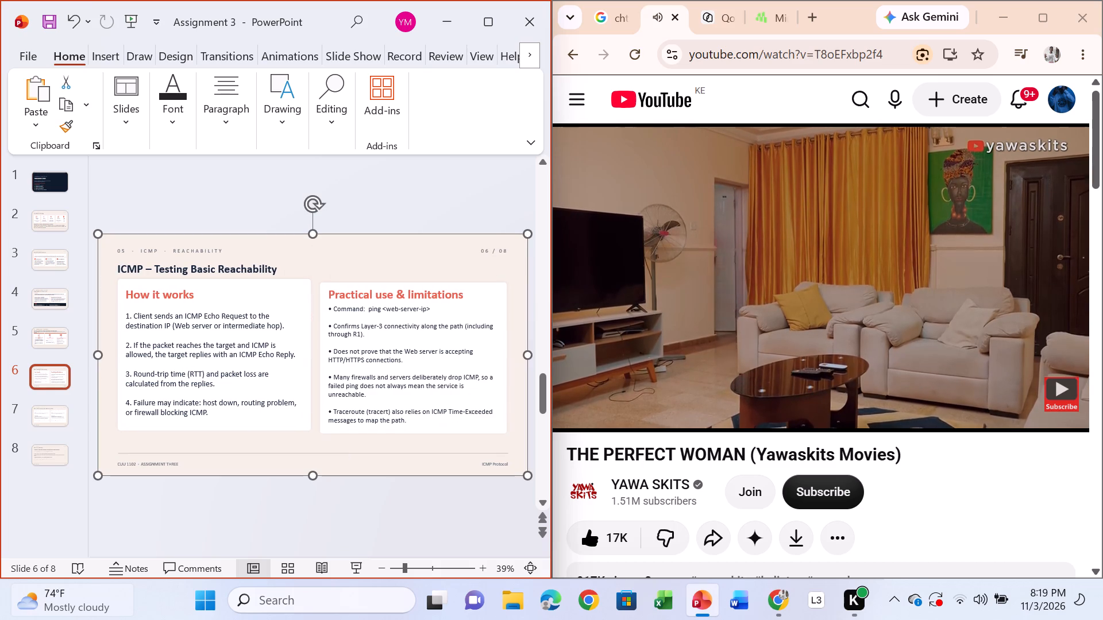
left_click_drag(155, 468, 157, 462)
left_click(159, 459)
left_click(159, 459)
left_click(159, 462)
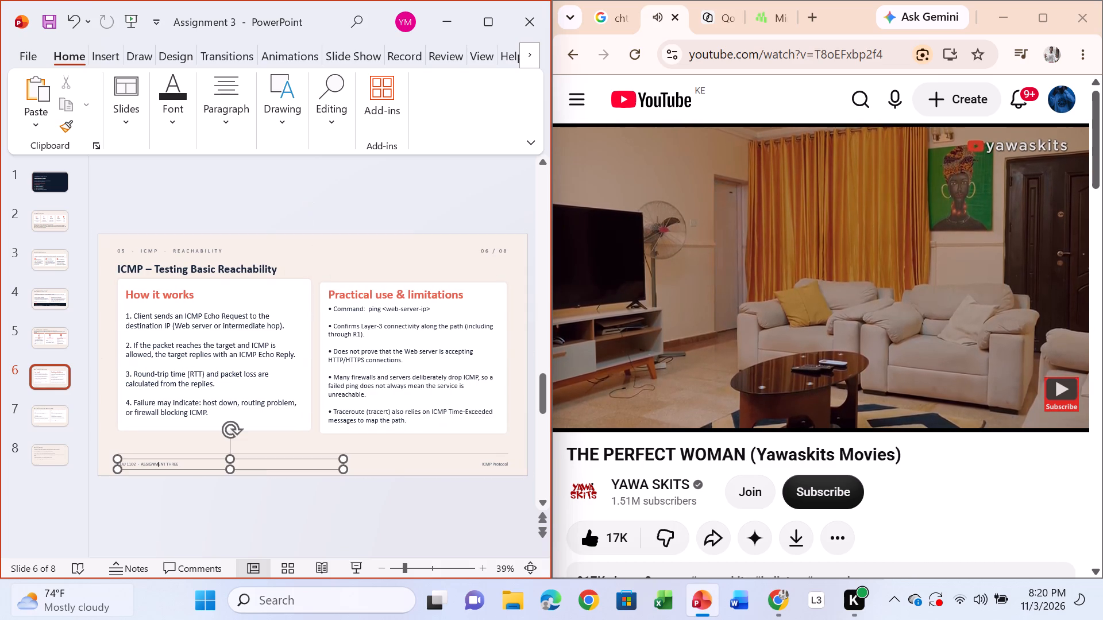
left_click(178, 463)
key("BackSpace")
key("BackSpace")
key("BackSpace")
key("BackSpace")
key("BackSpace")
key("BackSpace")
key("BackSpace")
key("BackSpace")
key("BackSpace")
key("BackSpace")
key("BackSpace")
key("BackSpace")
key("BackSpace")
key("BackSpace")
key("BackSpace")
key("BackSpace")
key("BackSpace")
key("BackSpace")
key("BackSpace")
key("BackSpace")
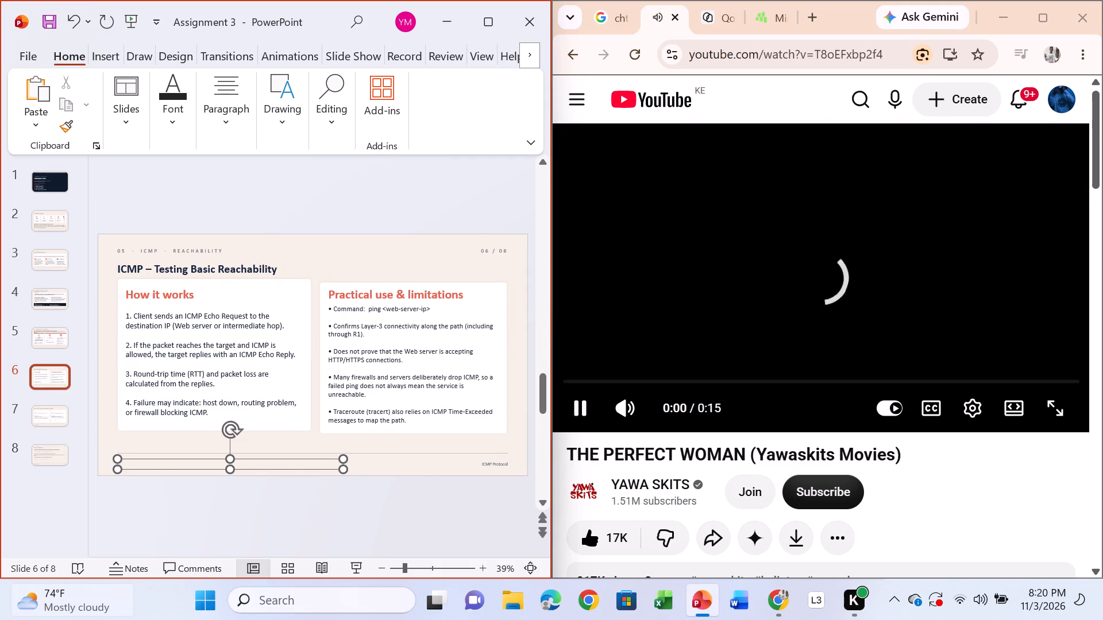
Delete the "ICMP Protocol" footer text at the bottom of slide 6.
left_click(488, 462)
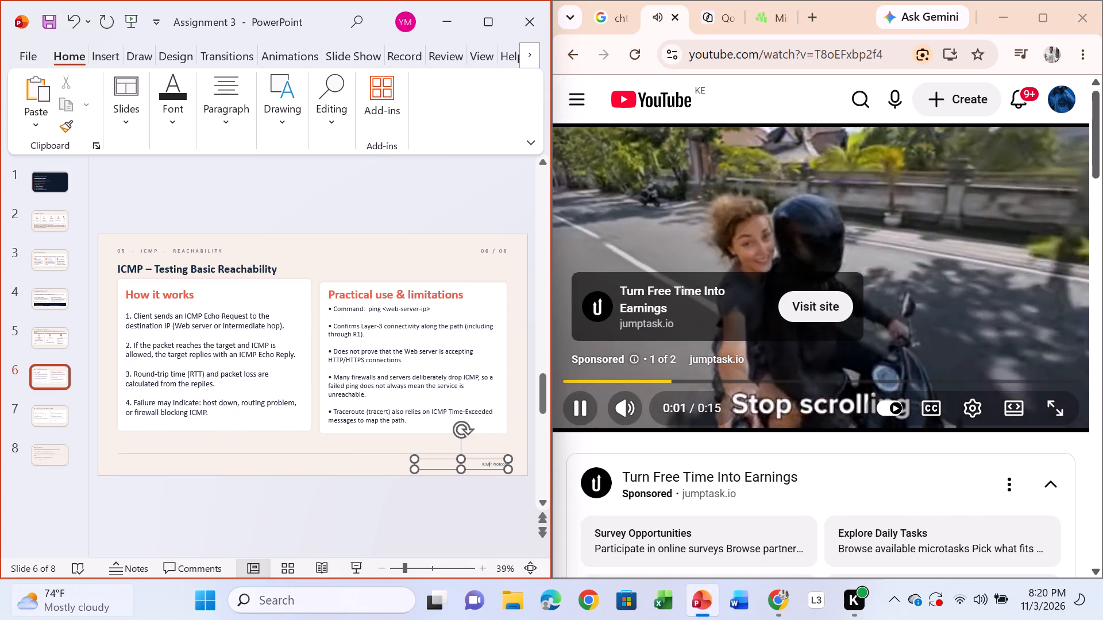
key("Right")
key("Right")
key("Right")
key("Right")
key("Right")
key("Right")
key("Right")
key("Right")
key("Right")
key("Right")
key("Right")
key("Right")
key("Right")
key("Right")
key("Right")
key("Right")
key("Right")
key("Right")
key("Right")
key("Right")
key("BackSpace")
key("BackSpace")
key("BackSpace")
key("BackSpace")
key("BackSpace")
key("BackSpace")
key("BackSpace")
key("BackSpace")
key("BackSpace")
key("BackSpace")
key("BackSpace")
key("BackSpace")
key("BackSpace")
key("BackSpace")
key("BackSpace")
key("BackSpace")
key("BackSpace")
key("BackSpace")
key("BackSpace")
key("BackSpace")
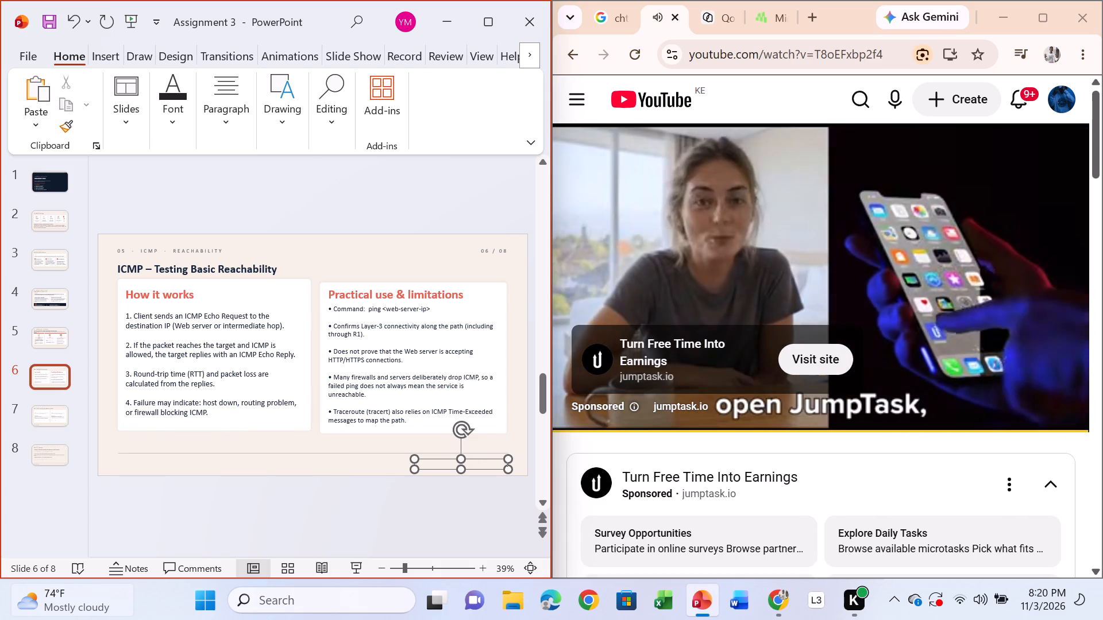
Go to slide 7 and save the presentation.
left_click(51, 415)
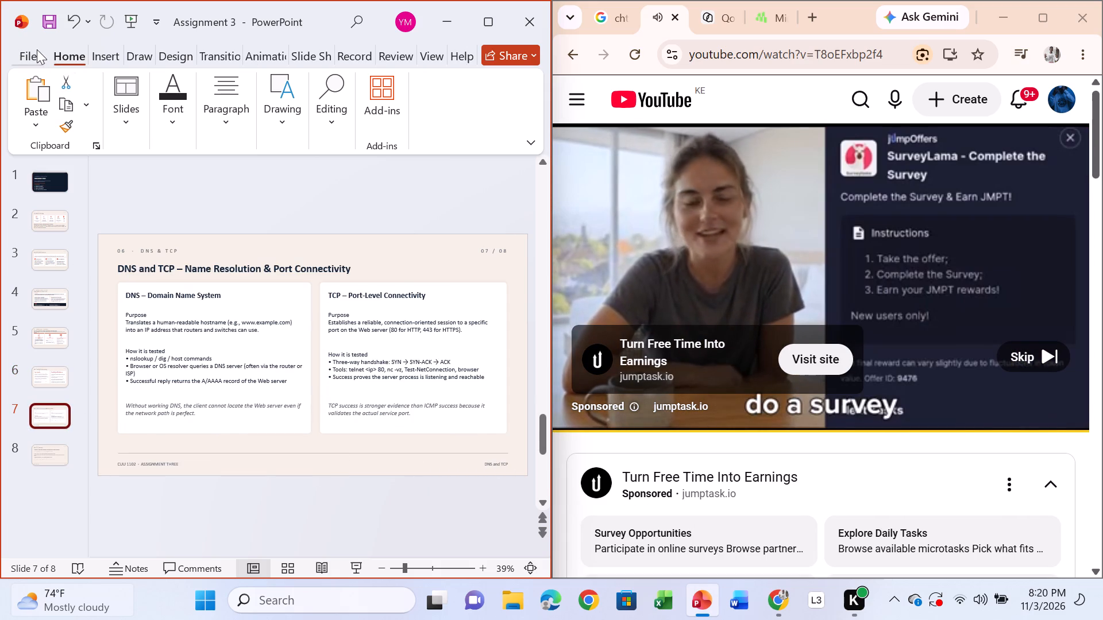
left_click(34, 52)
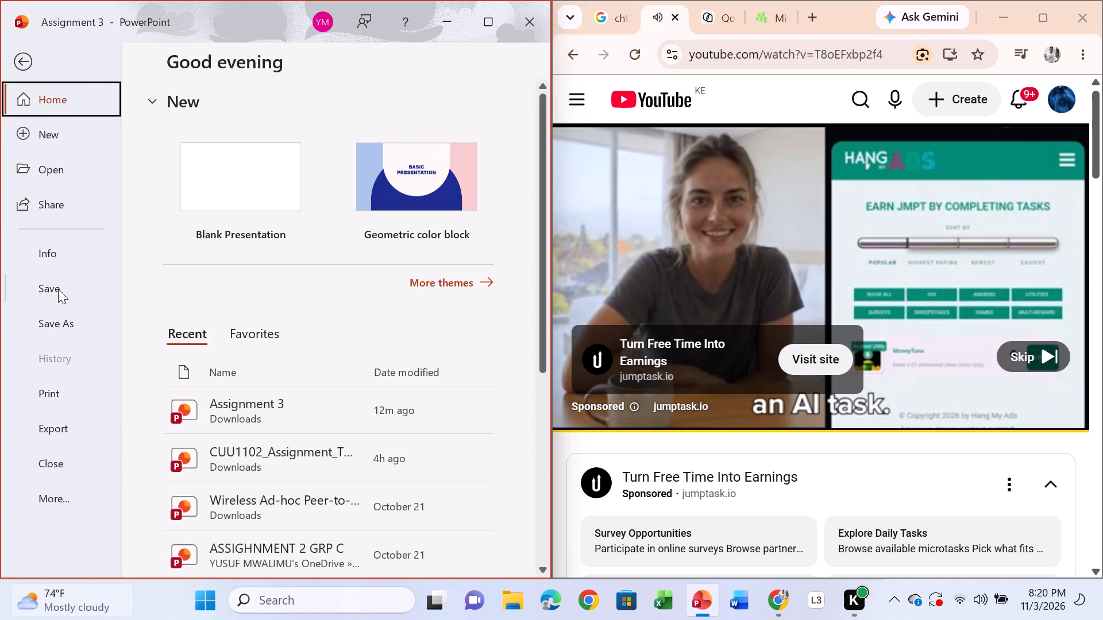
left_click(58, 289)
Format slide 7's "DNS – Domain Name System" card heading in the darker orange theme color at font size 24.
left_click(184, 266)
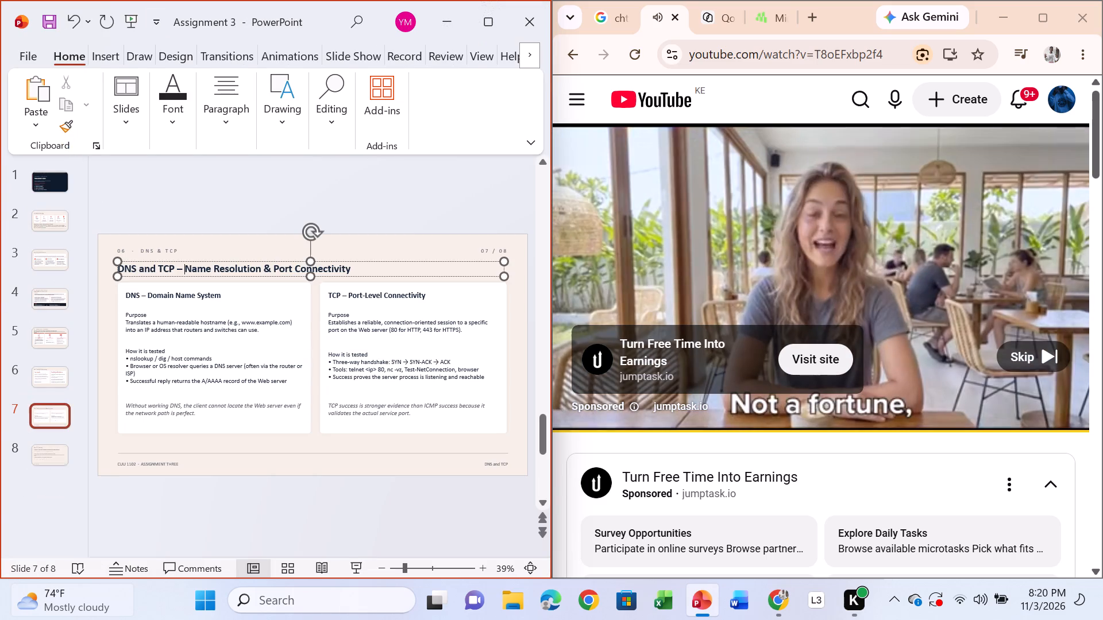
left_click(183, 306)
left_click(184, 291)
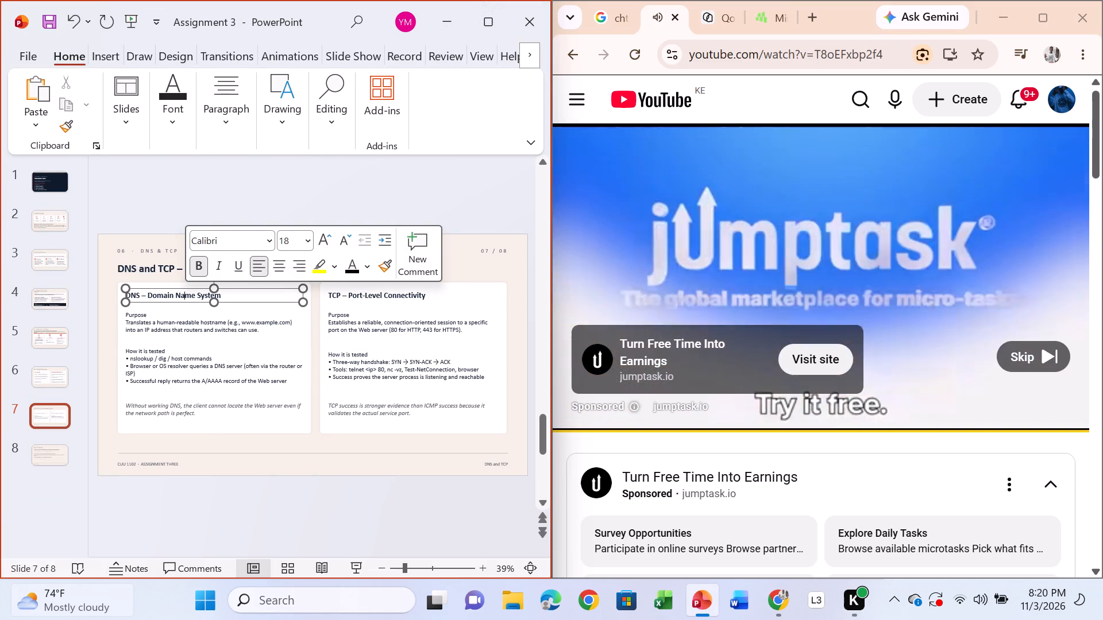
left_click(229, 296)
left_click(200, 293)
left_click(220, 297)
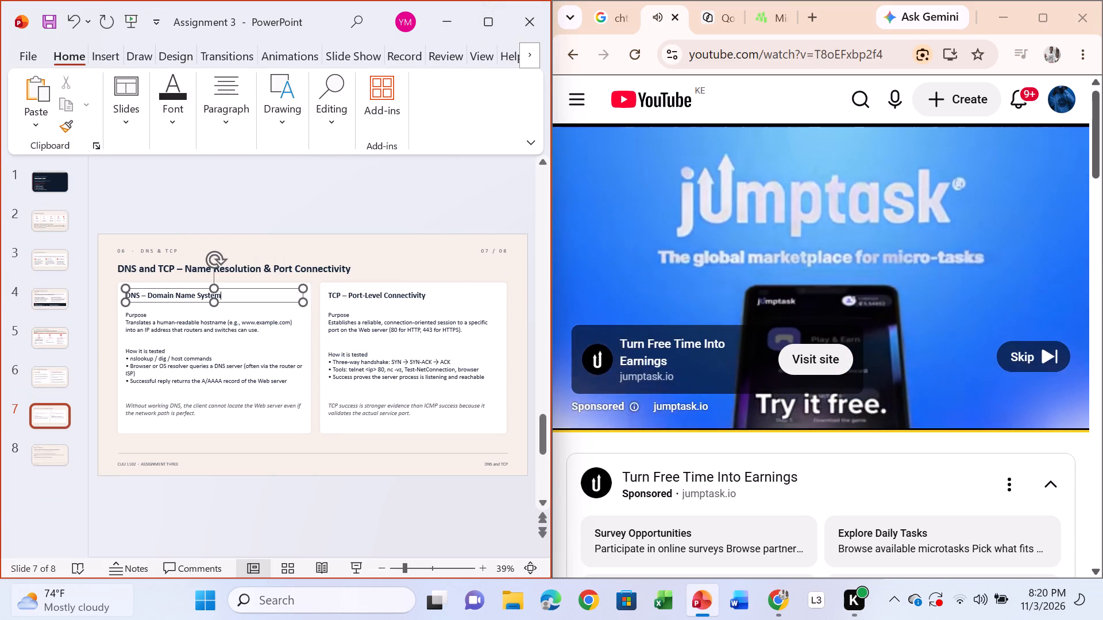
left_click_drag(220, 297, 85, 294)
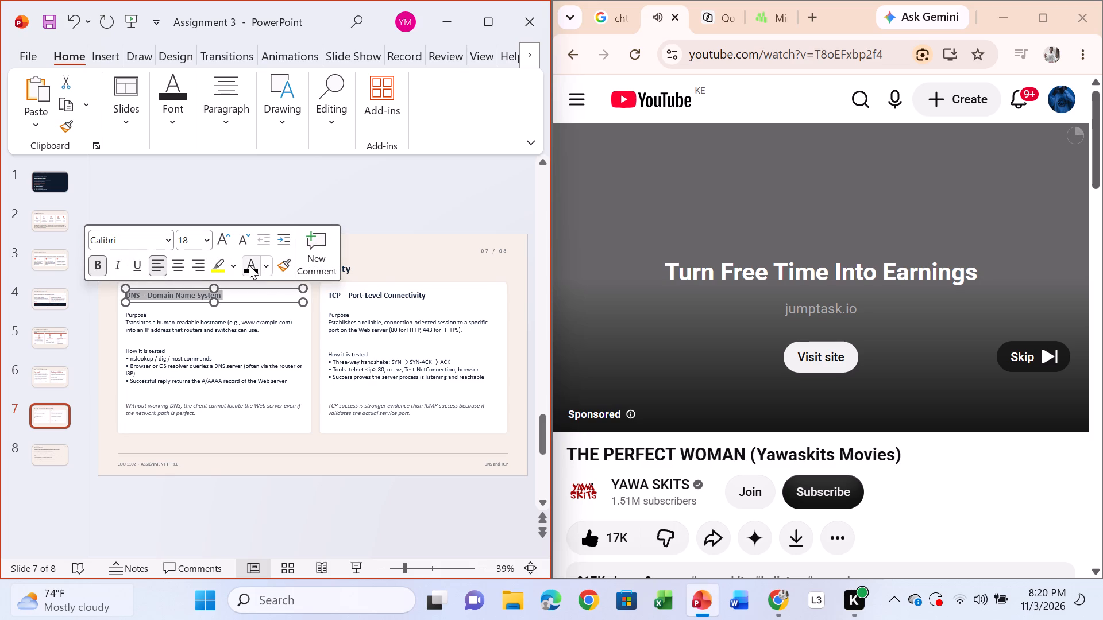
left_click(265, 263)
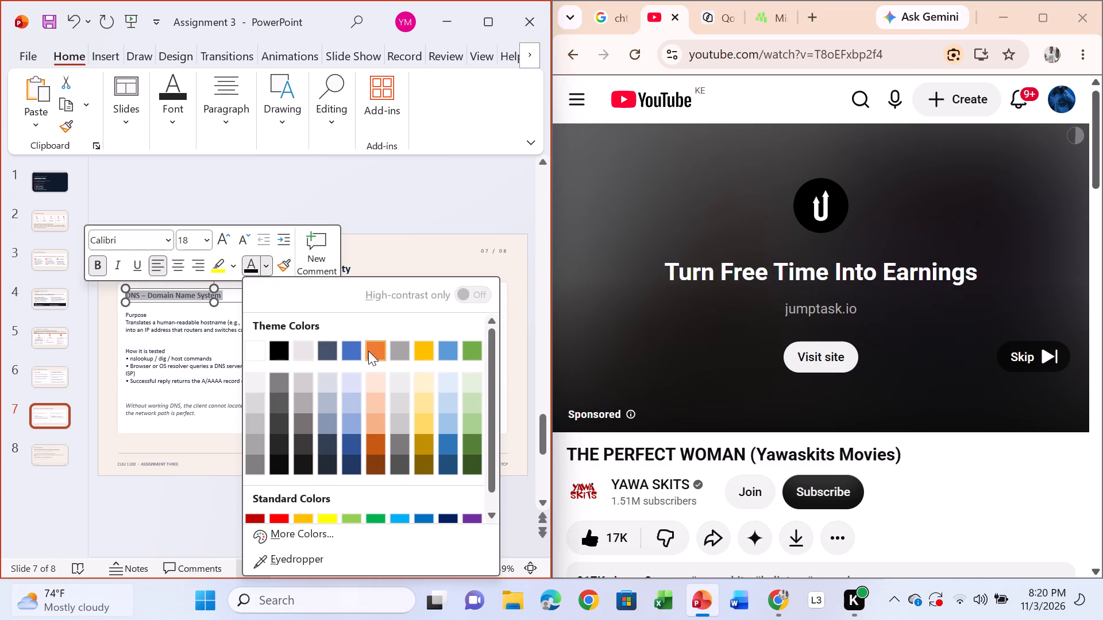
left_click(373, 448)
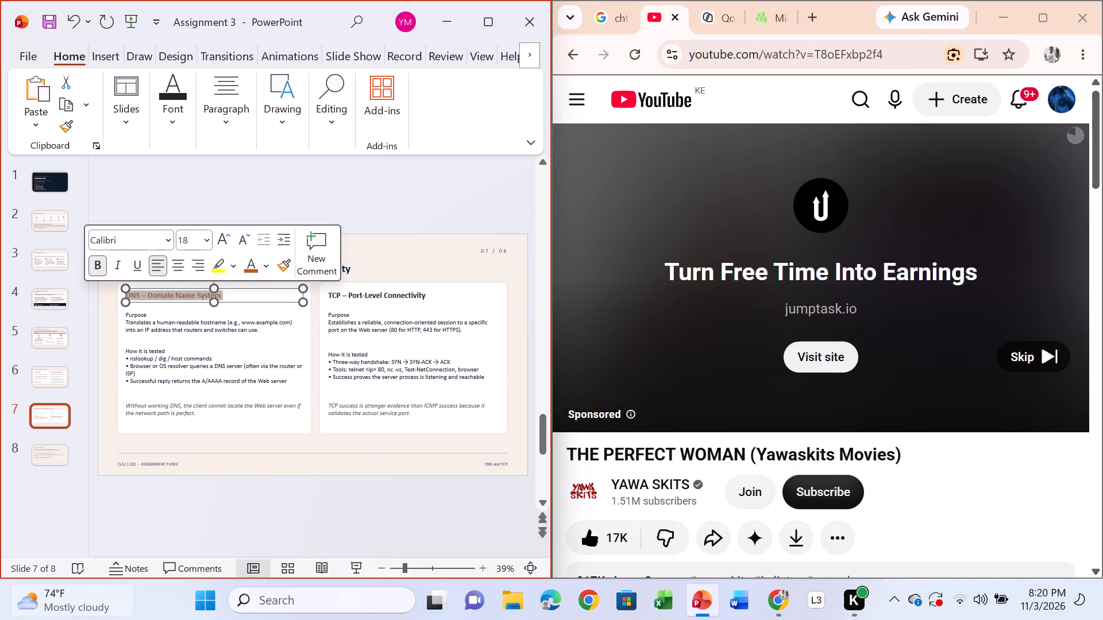
left_click(210, 240)
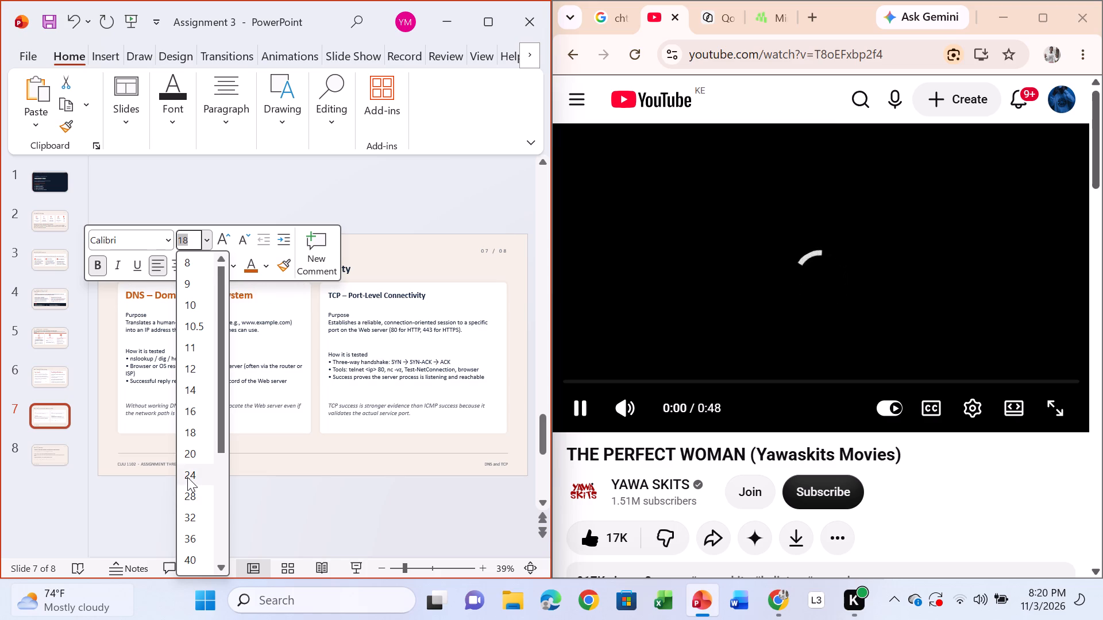
left_click_drag(187, 477, 187, 472)
left_click(271, 325)
Format slide 7's "TCP – Port-Level Connectivity" card heading at font size 24 in the same dark orange as the DNS heading.
left_click(371, 299)
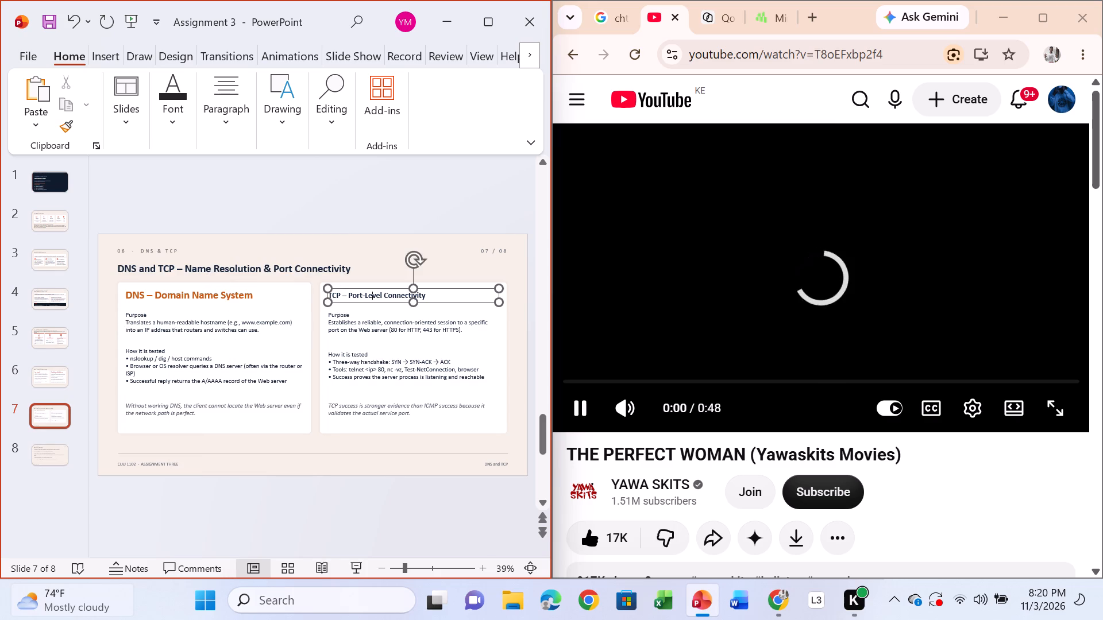
left_click(438, 299)
left_click(432, 293)
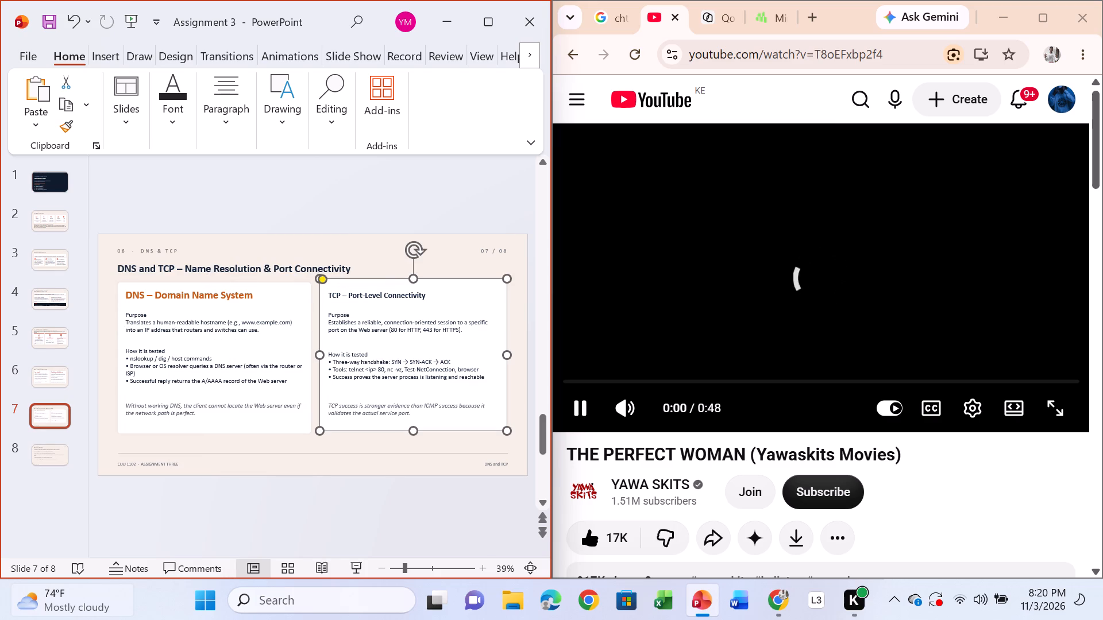
left_click(427, 296)
left_click_drag(425, 295, 281, 290)
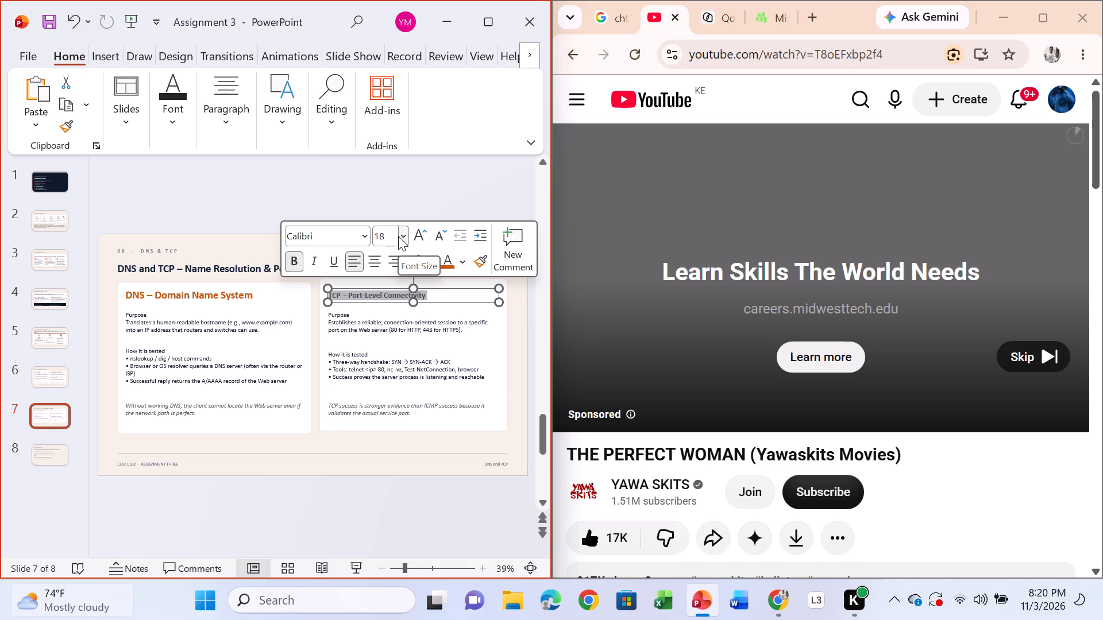
left_click(399, 235)
left_click_drag(391, 469, 388, 462)
left_click(444, 267)
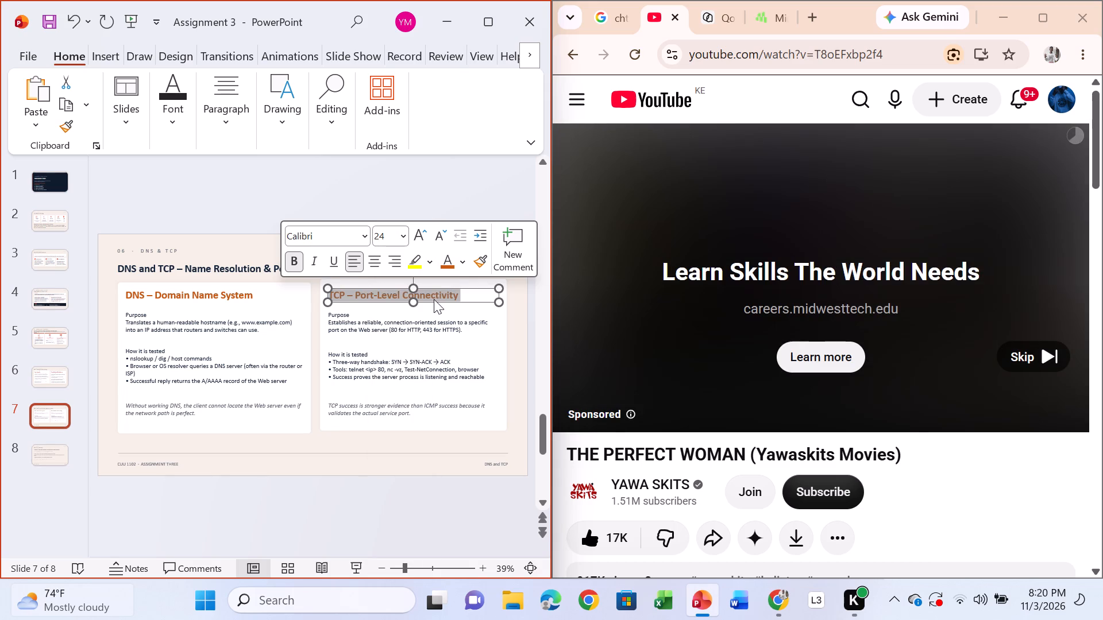
Set the "Purpose" text block in slide 7's DNS card to font size 16.
left_click(263, 383)
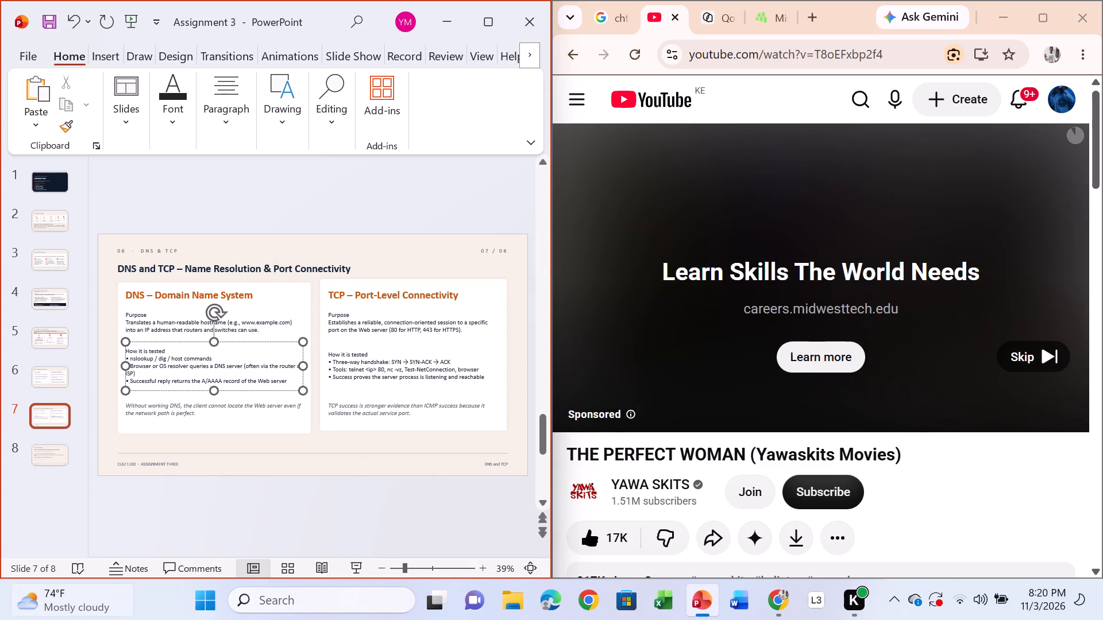
left_click(178, 319)
left_click(220, 407)
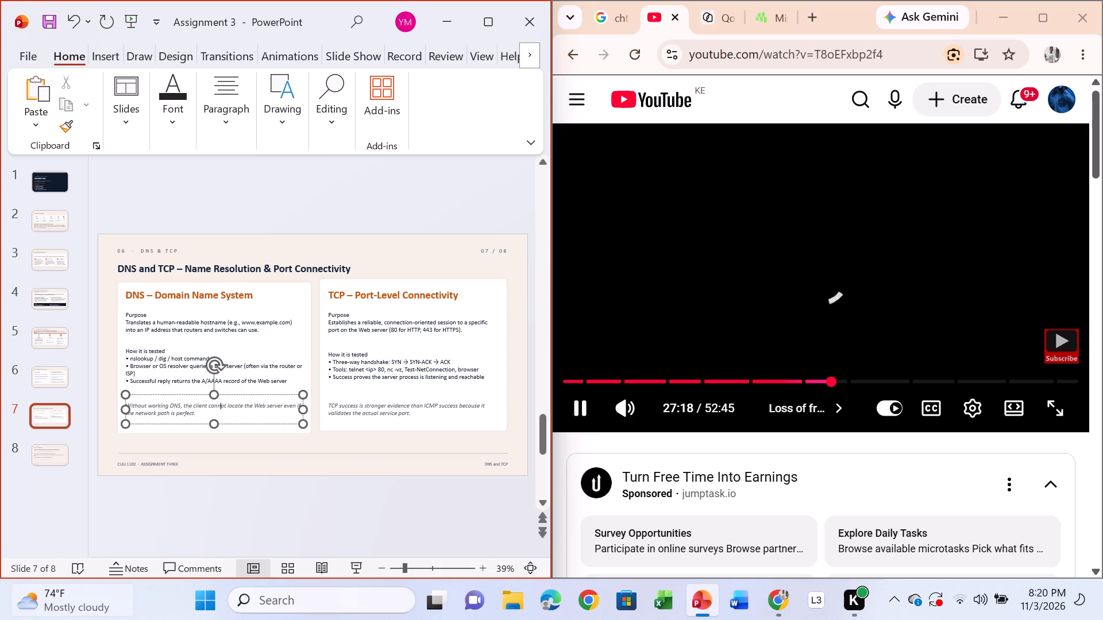
left_click(172, 327)
double_click(260, 336)
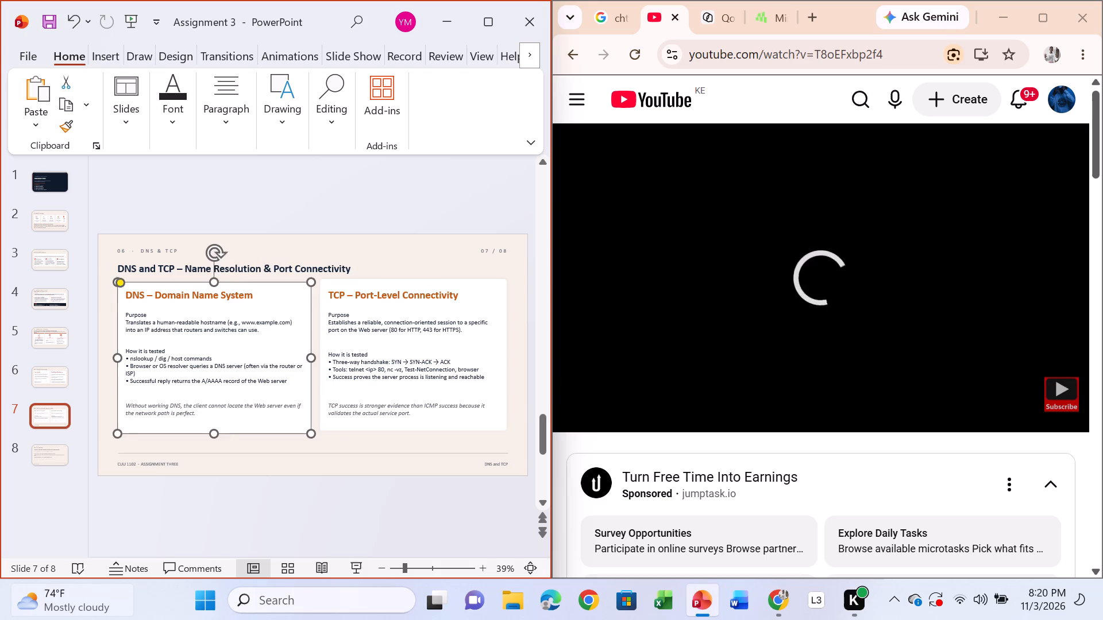
left_click_drag(260, 333, 84, 306)
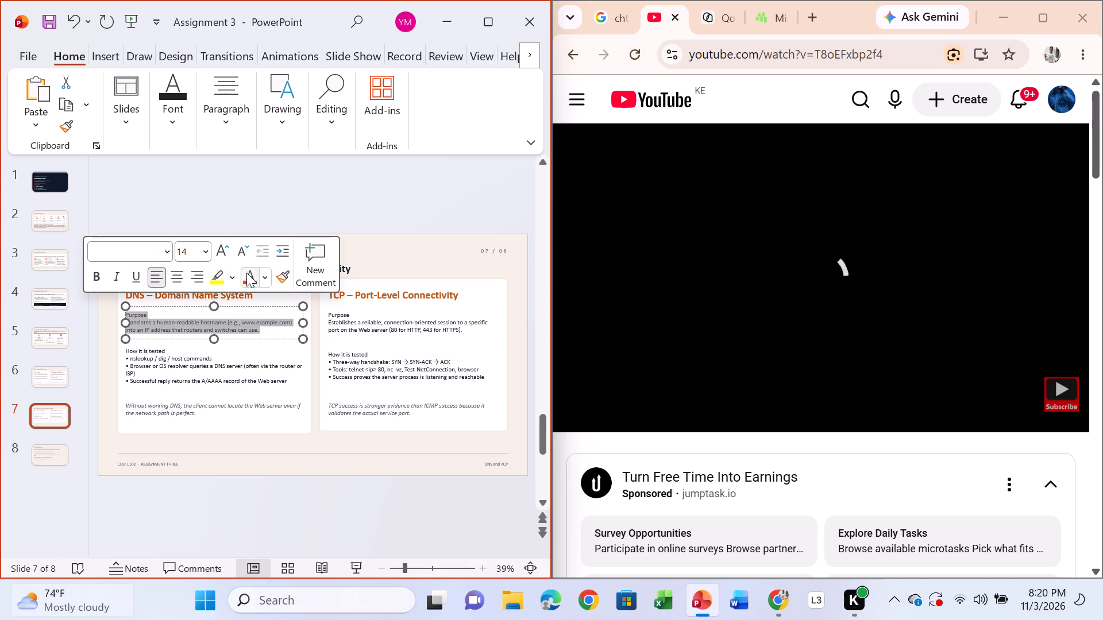
left_click(203, 255)
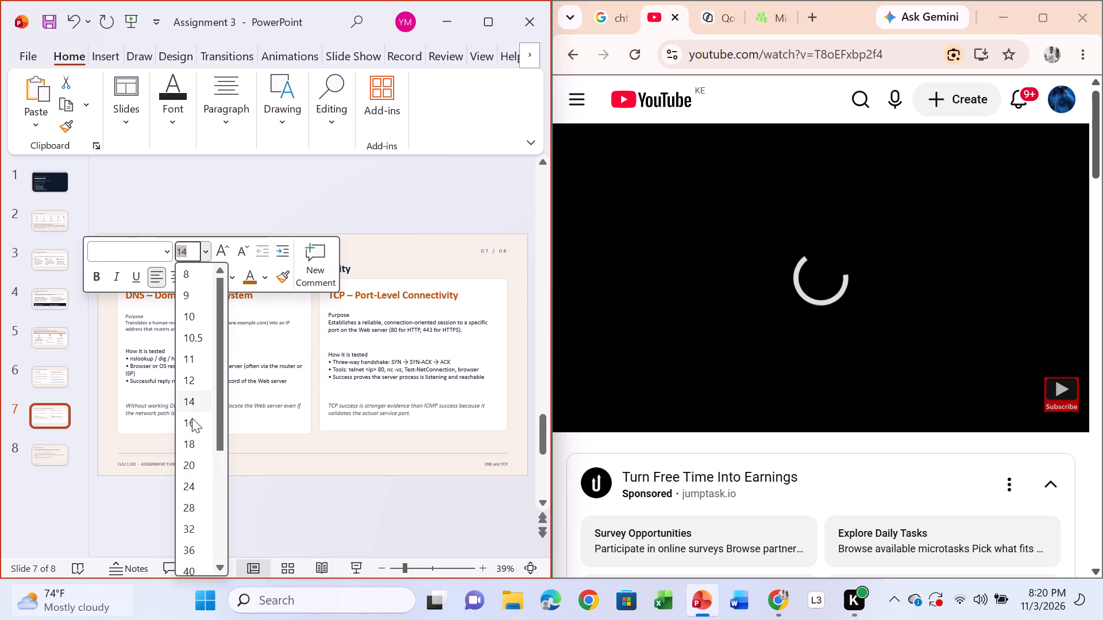
left_click(192, 423)
left_click(171, 351)
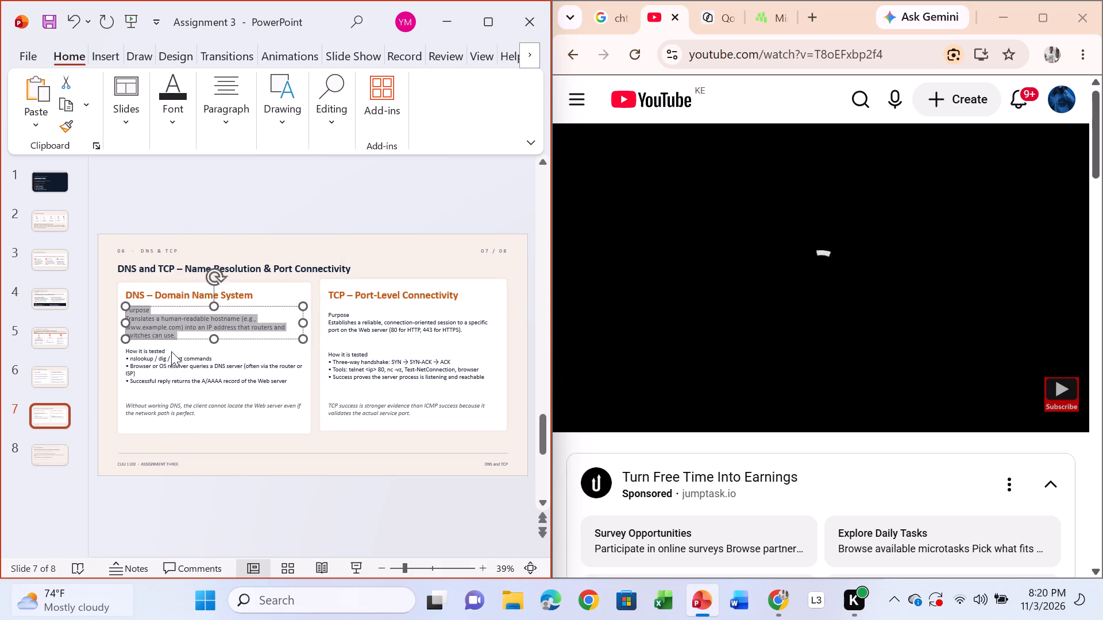
Set the "How it is tested" text block in slide 7's DNS card to font size 16.
left_click(290, 380)
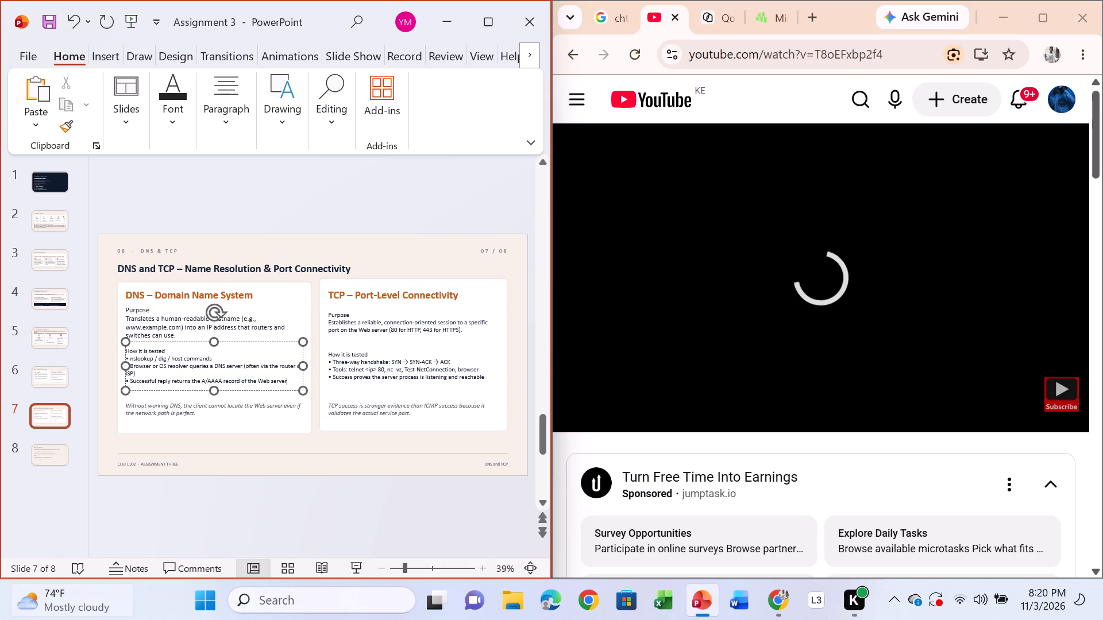
left_click_drag(290, 380, 99, 314)
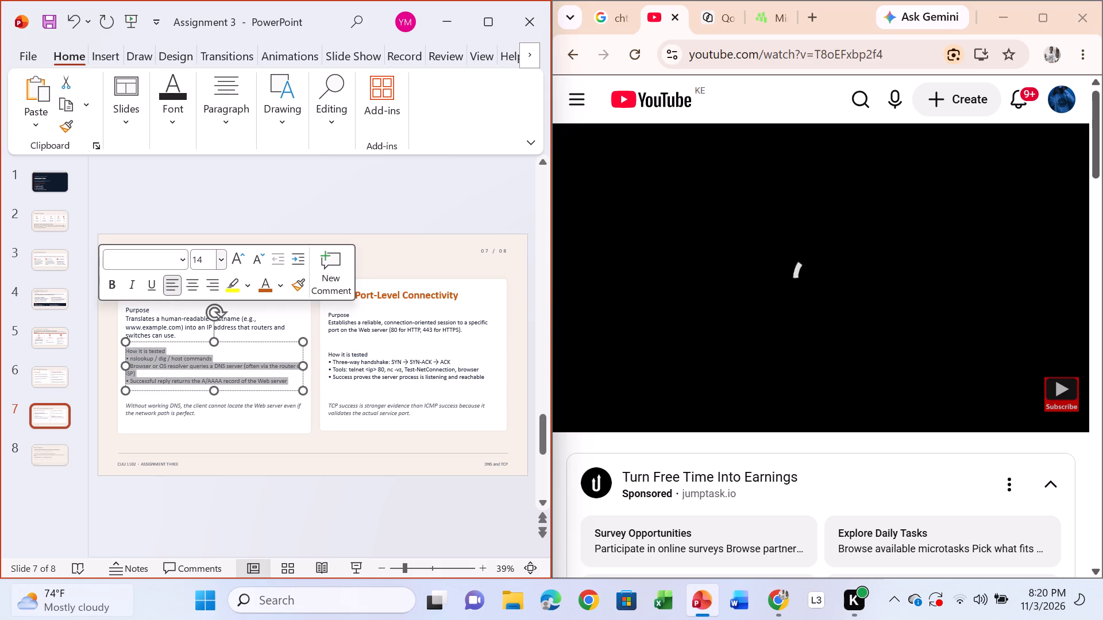
left_click_drag(219, 260, 219, 267)
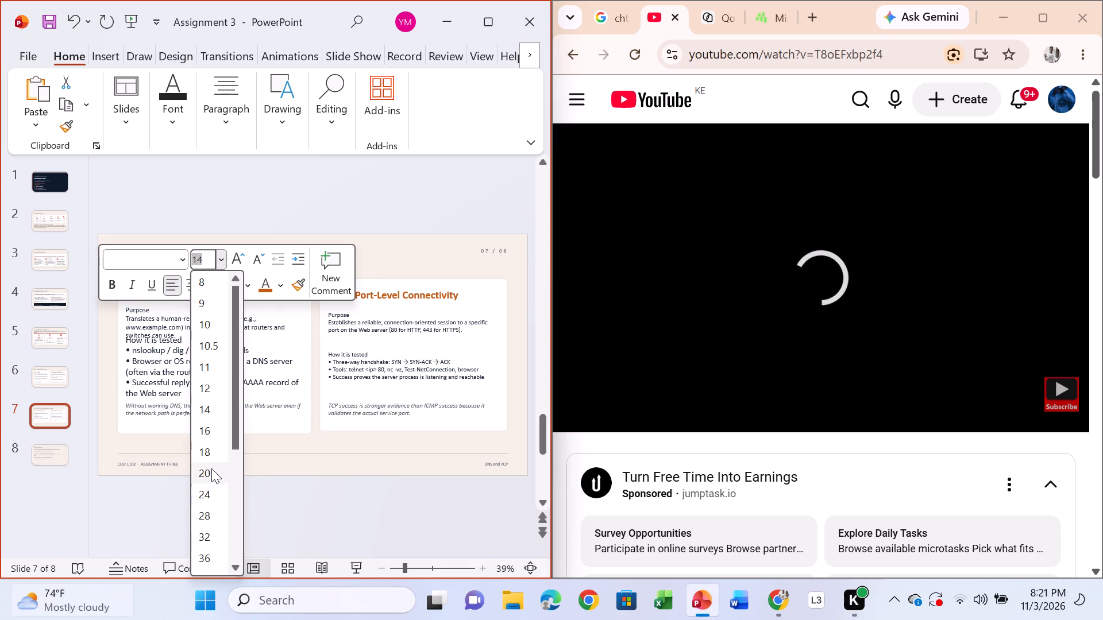
left_click(204, 433)
Set the italic "Without working DNS" note in slide 7's DNS card to font size 18.
left_click(179, 405)
left_click(196, 415)
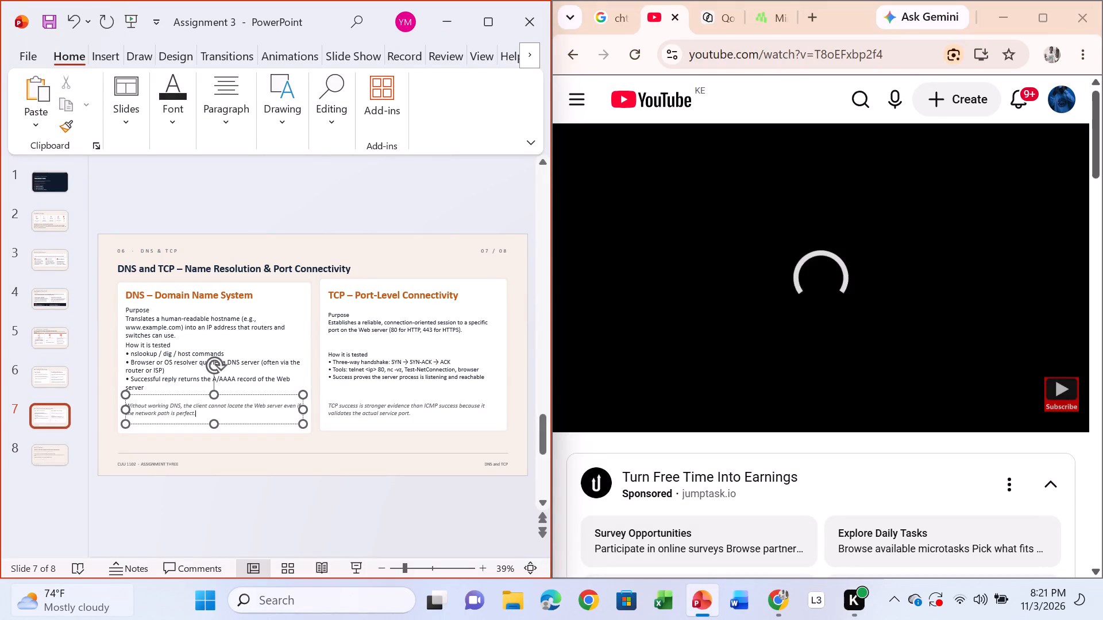
left_click_drag(191, 412, 63, 366)
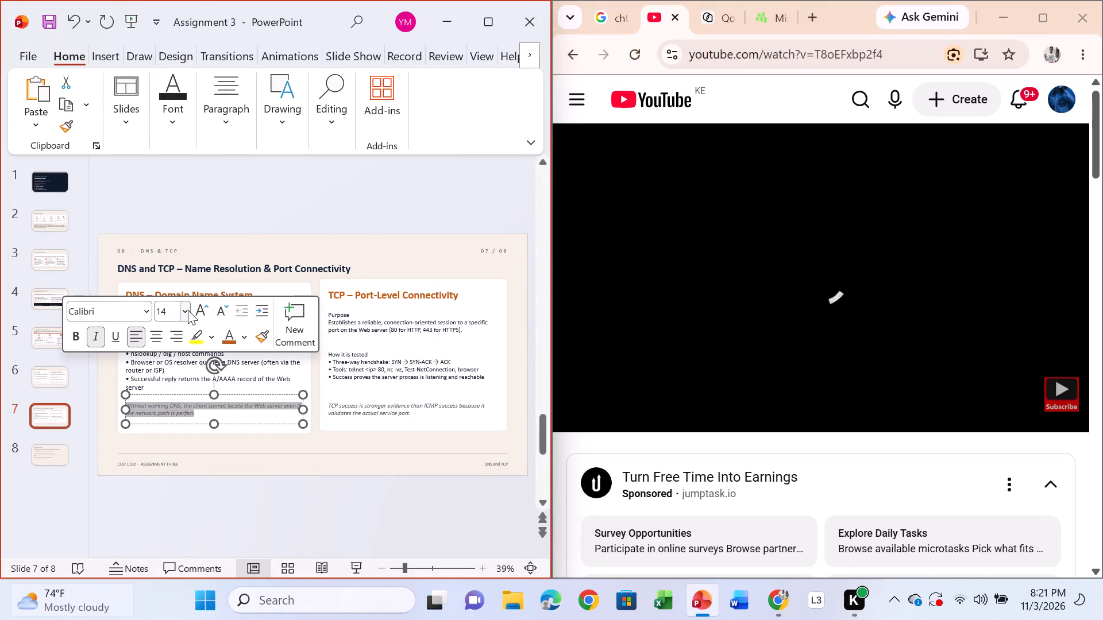
left_click(187, 310)
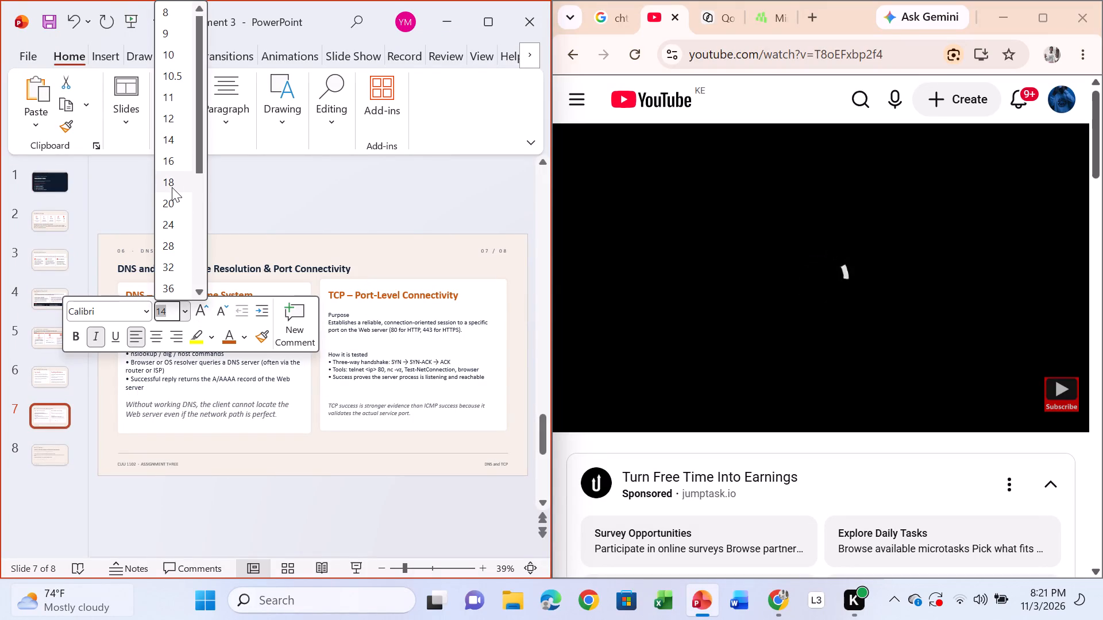
left_click(172, 187)
left_click(346, 185)
Set the "Purpose" text block in slide 7's TCP card to font size 16.
left_click(368, 321)
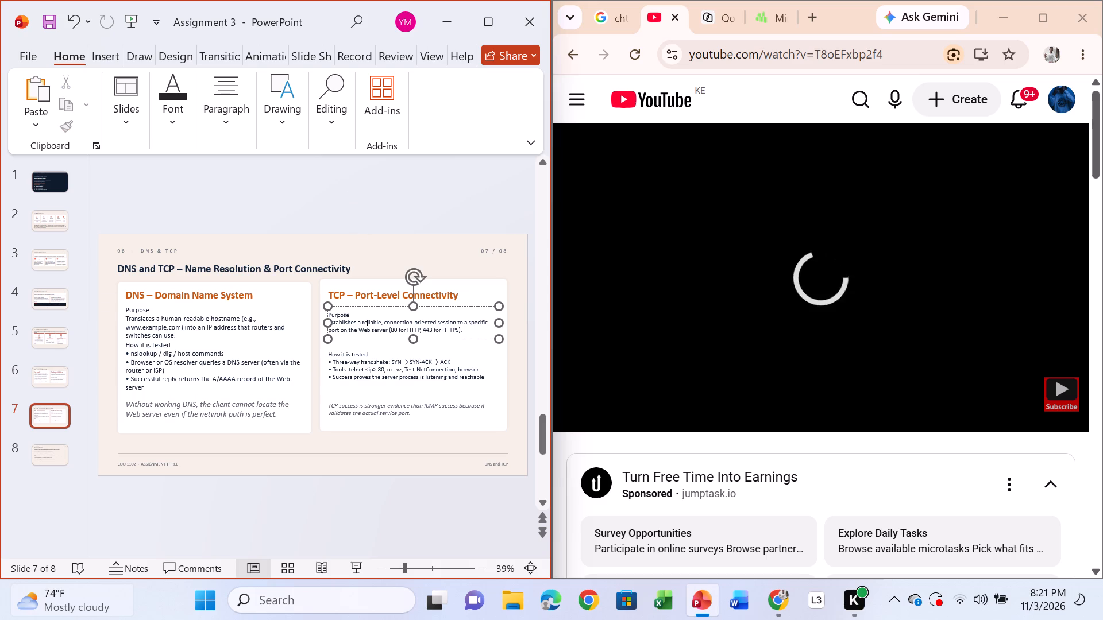
left_click(462, 330)
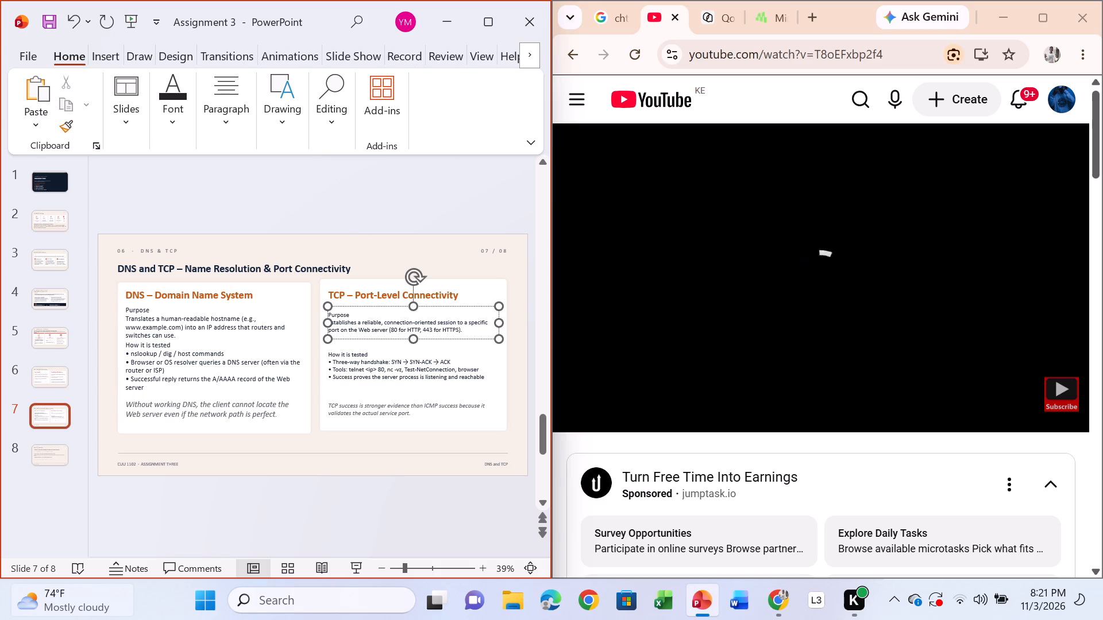
left_click_drag(462, 330, 289, 297)
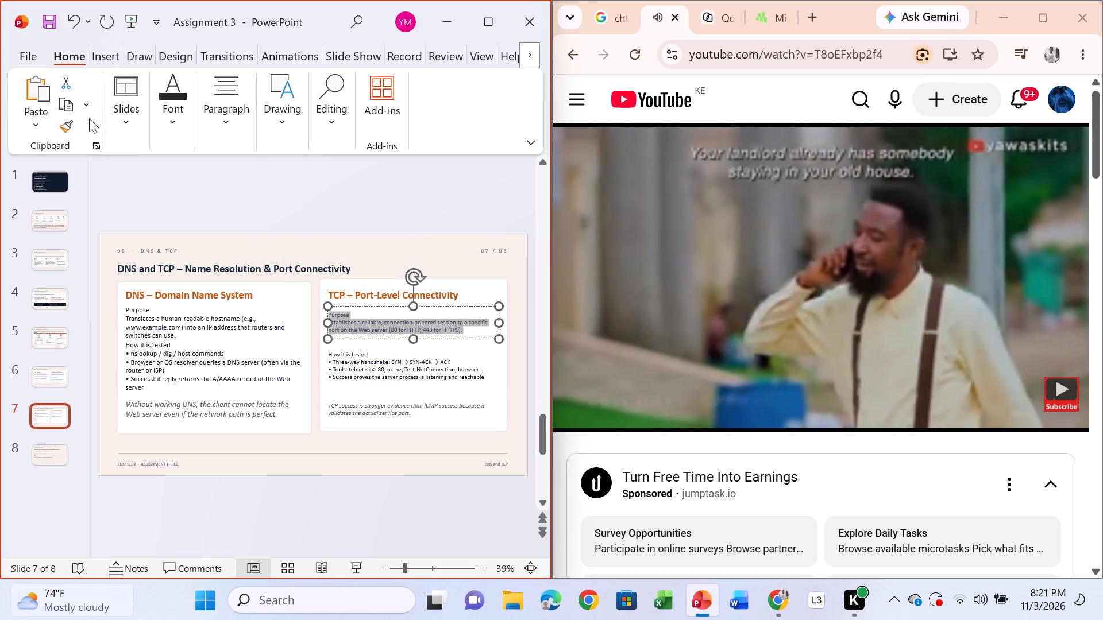
left_click(170, 126)
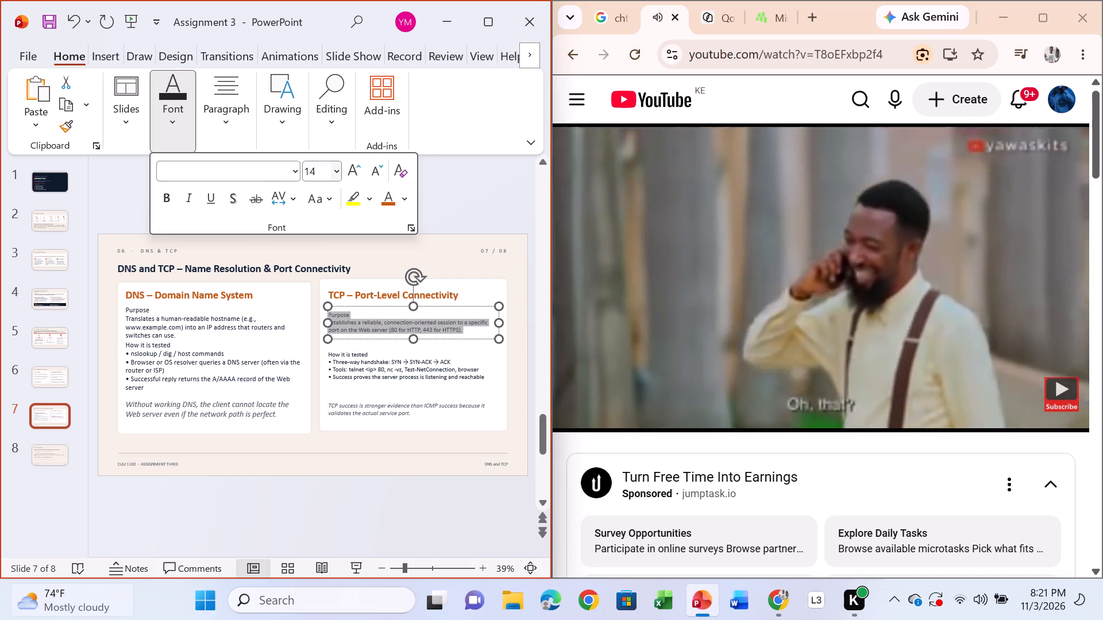
left_click(334, 173)
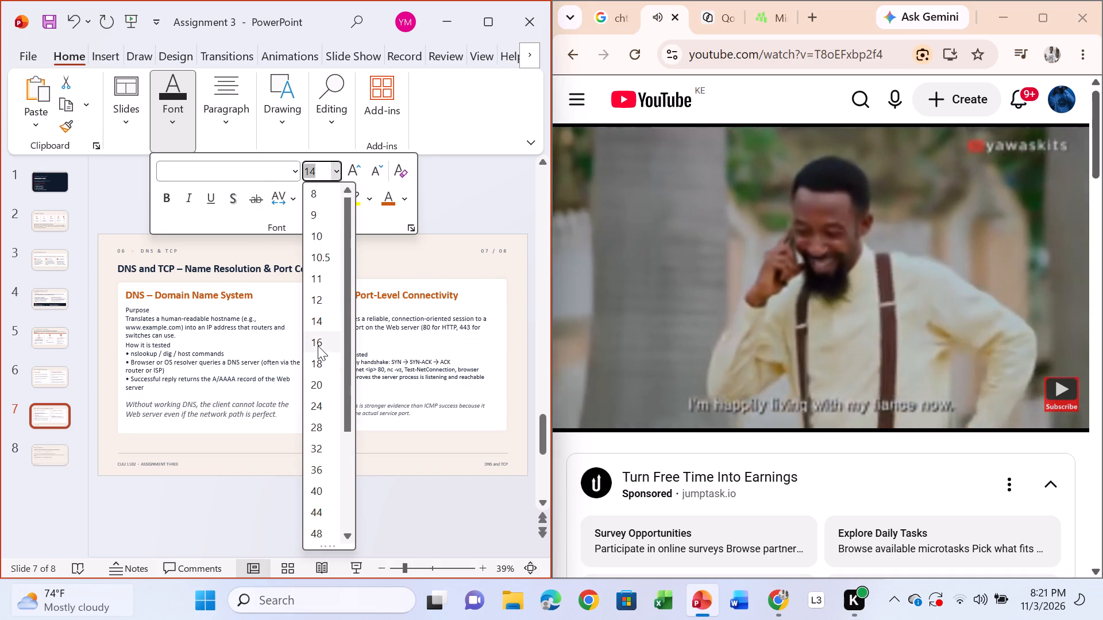
left_click(318, 346)
Set the "How it is tested" text block in slide 7's TCP card to font size 18.
left_click(342, 355)
left_click(371, 371)
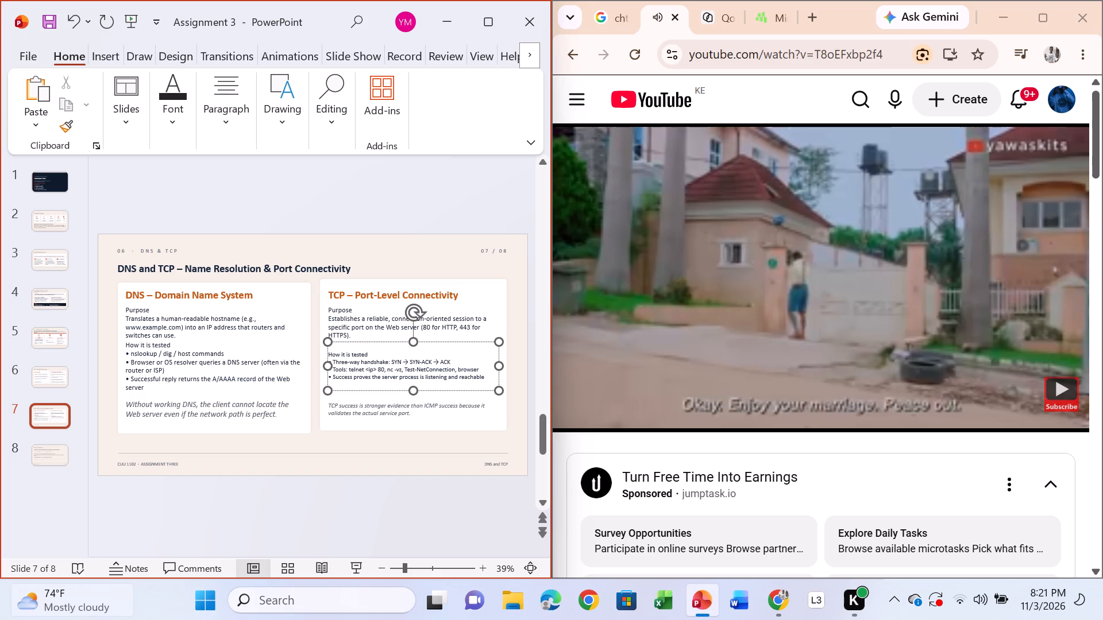
left_click(485, 374)
left_click_drag(442, 361, 448, 366)
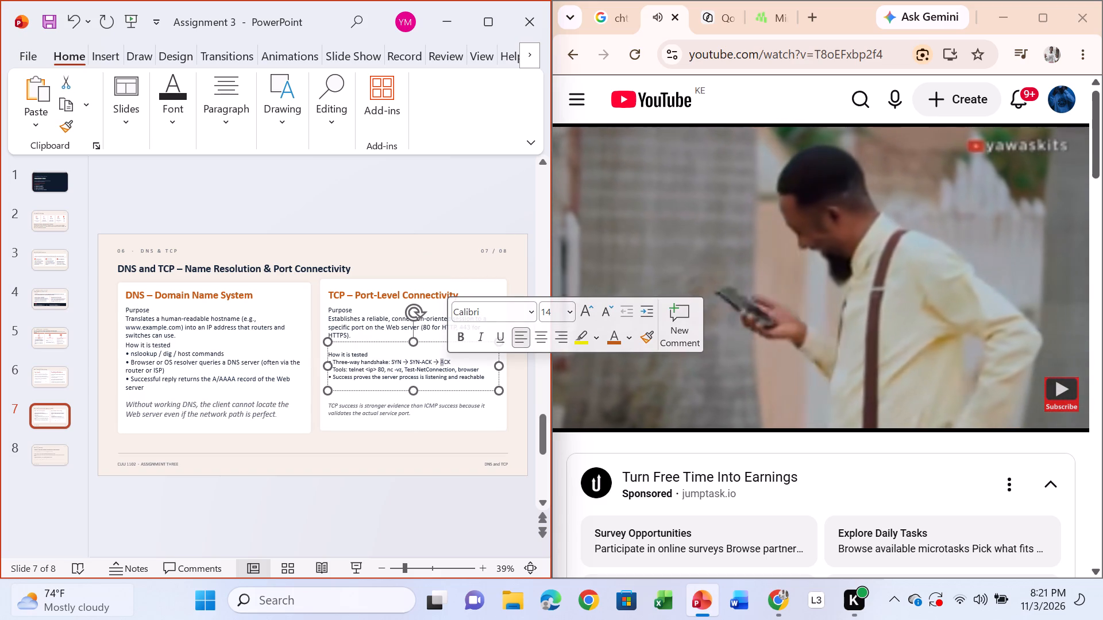
left_click(485, 377)
left_click(482, 375)
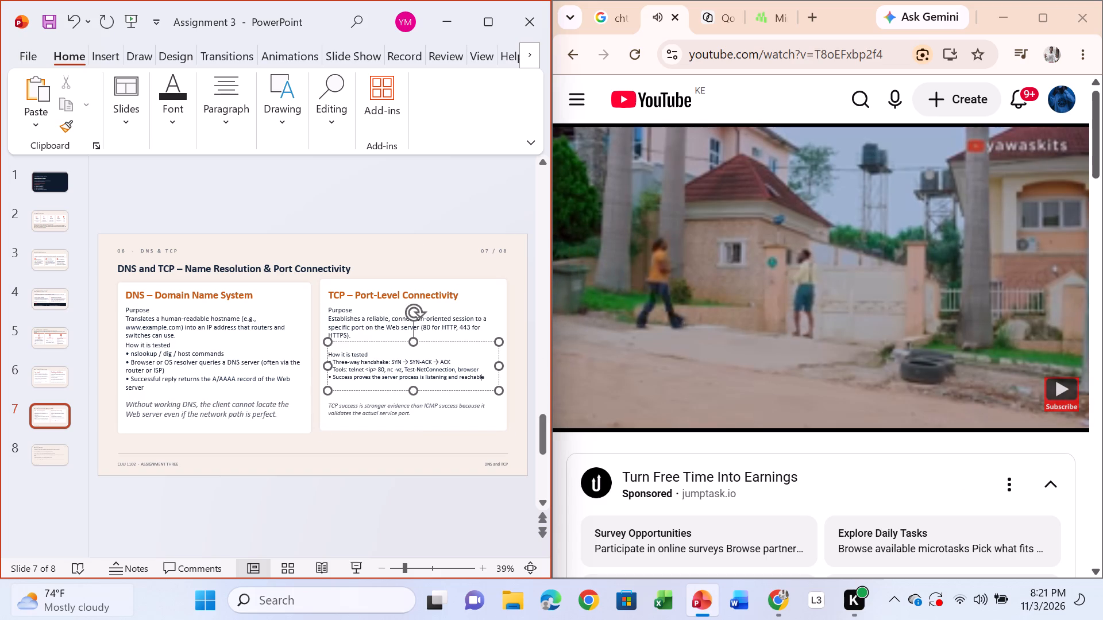
key("Right")
left_click_drag(484, 375, 399, 355)
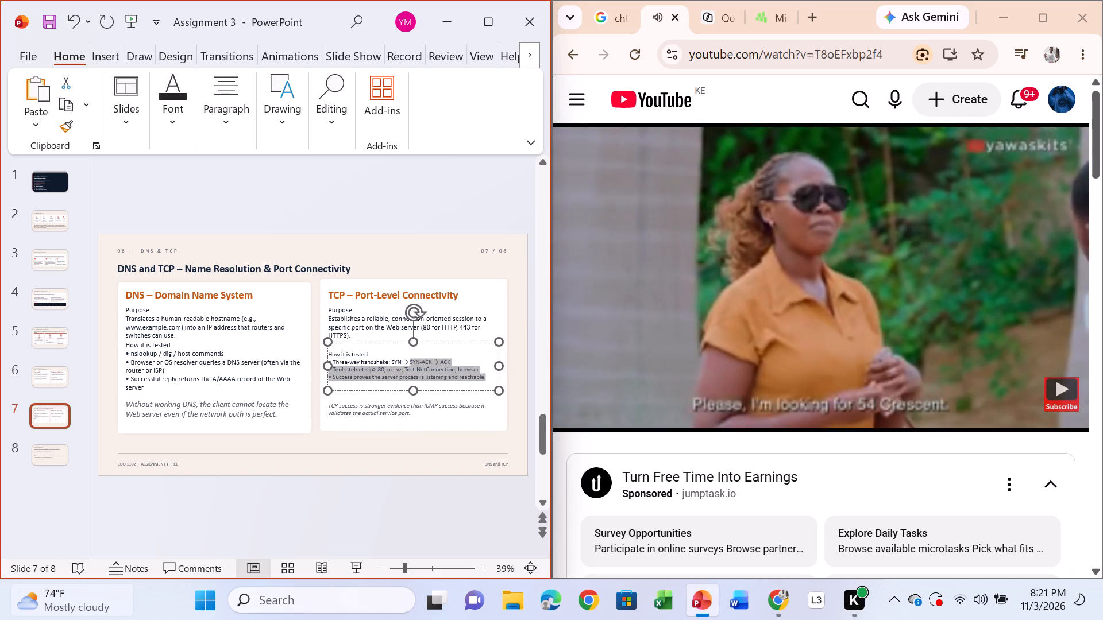
left_click_drag(399, 355, 304, 342)
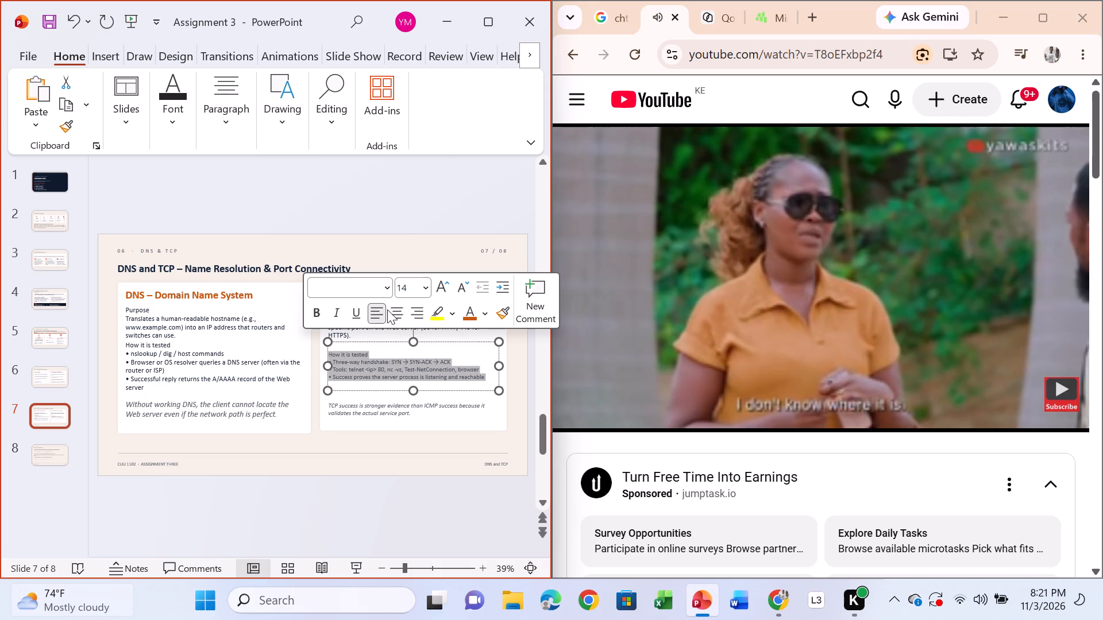
left_click(425, 289)
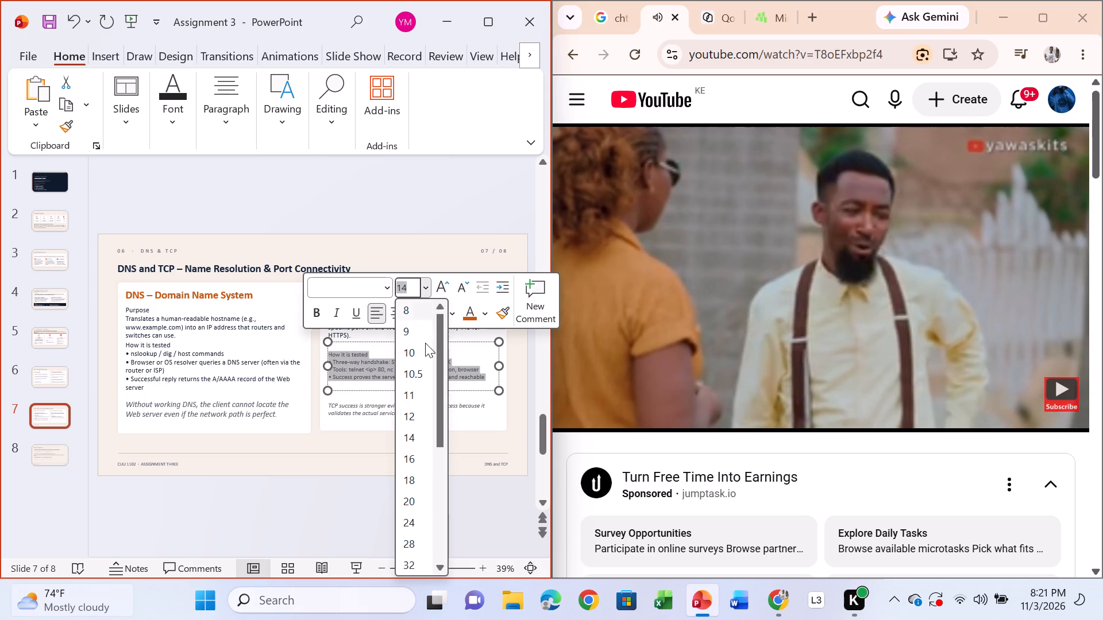
left_click(408, 478)
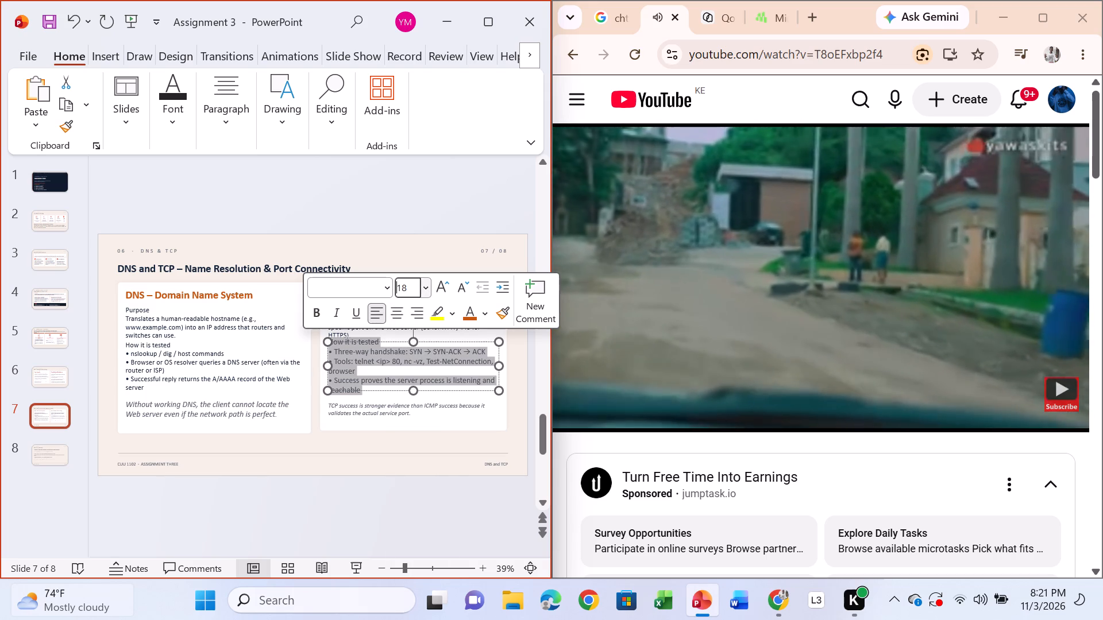
Set the italic "TCP success is stronger evidence" note in slide 7's TCP card to font size 18.
left_click(387, 411)
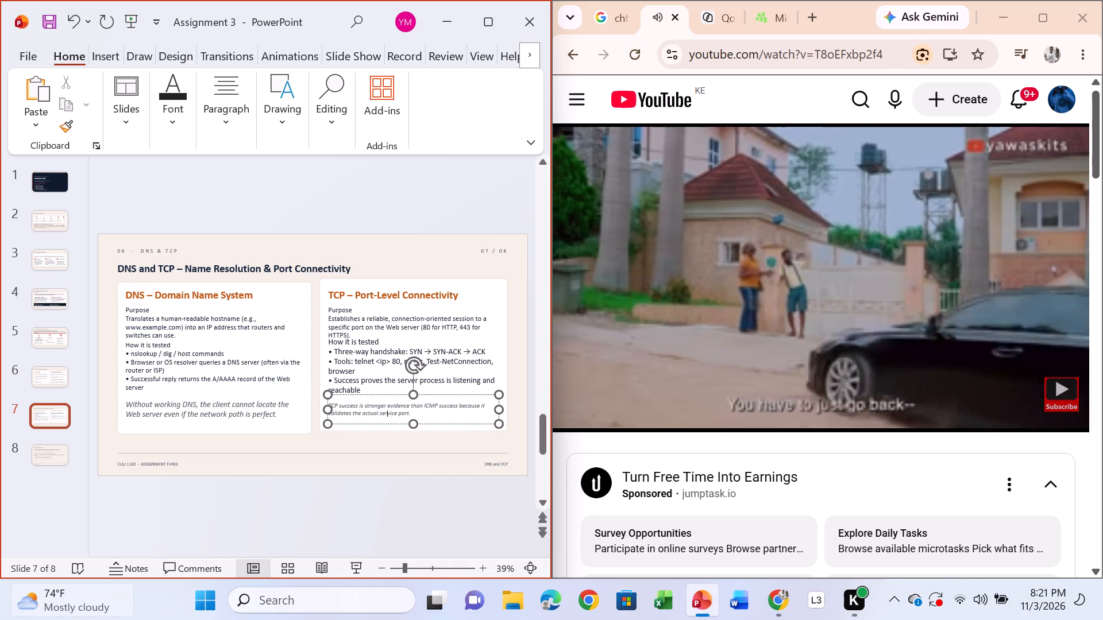
left_click(408, 412)
left_click_drag(408, 412, 313, 383)
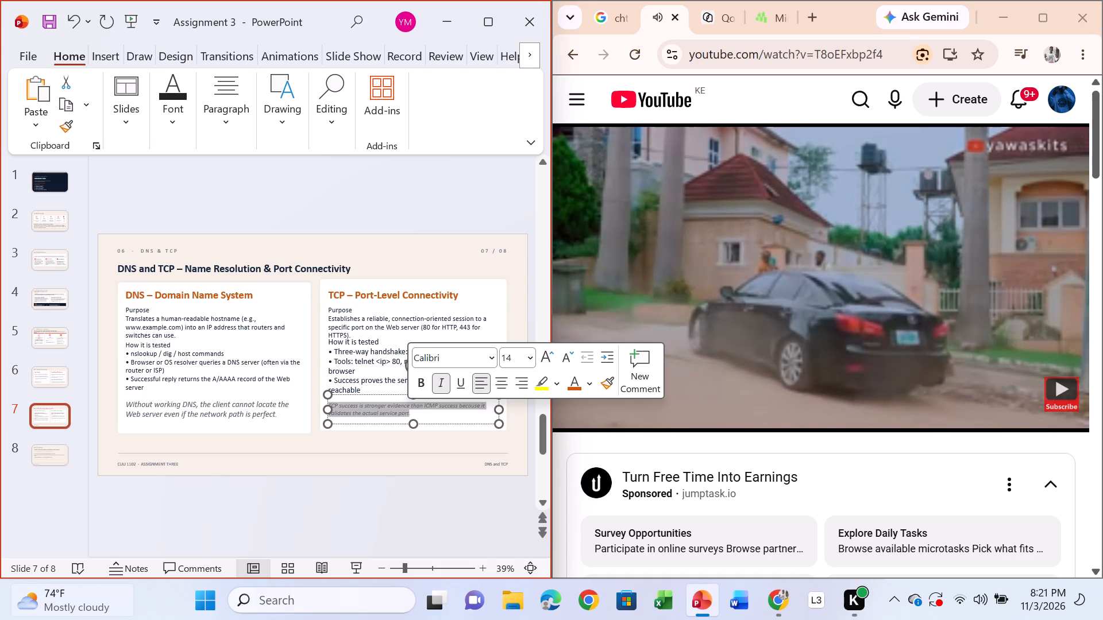
left_click_drag(313, 383, 313, 381)
left_click(434, 327)
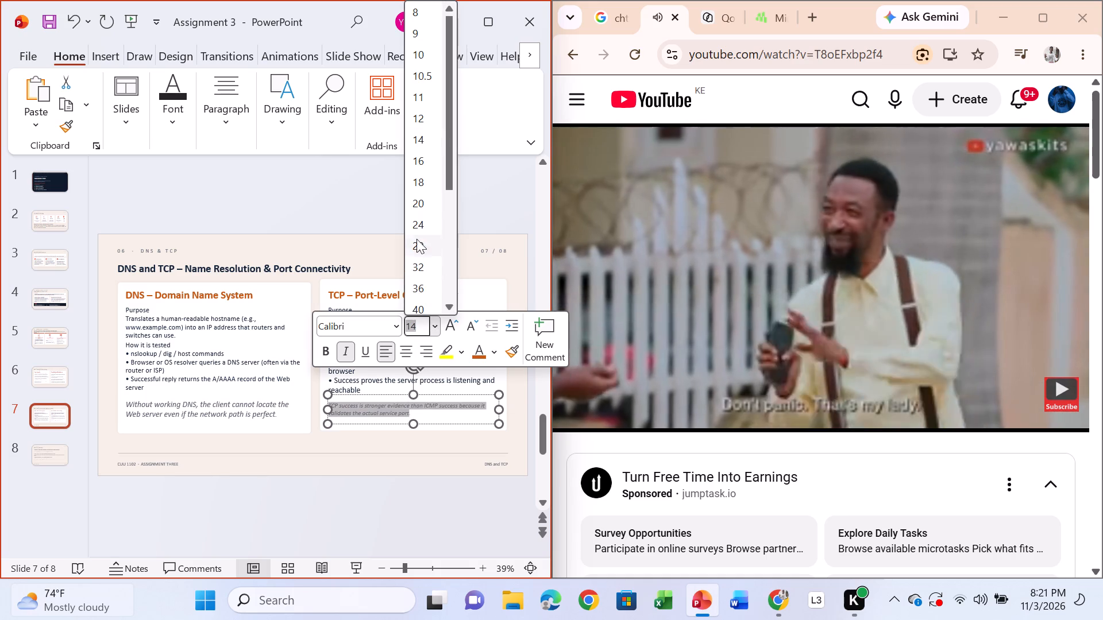
left_click(422, 178)
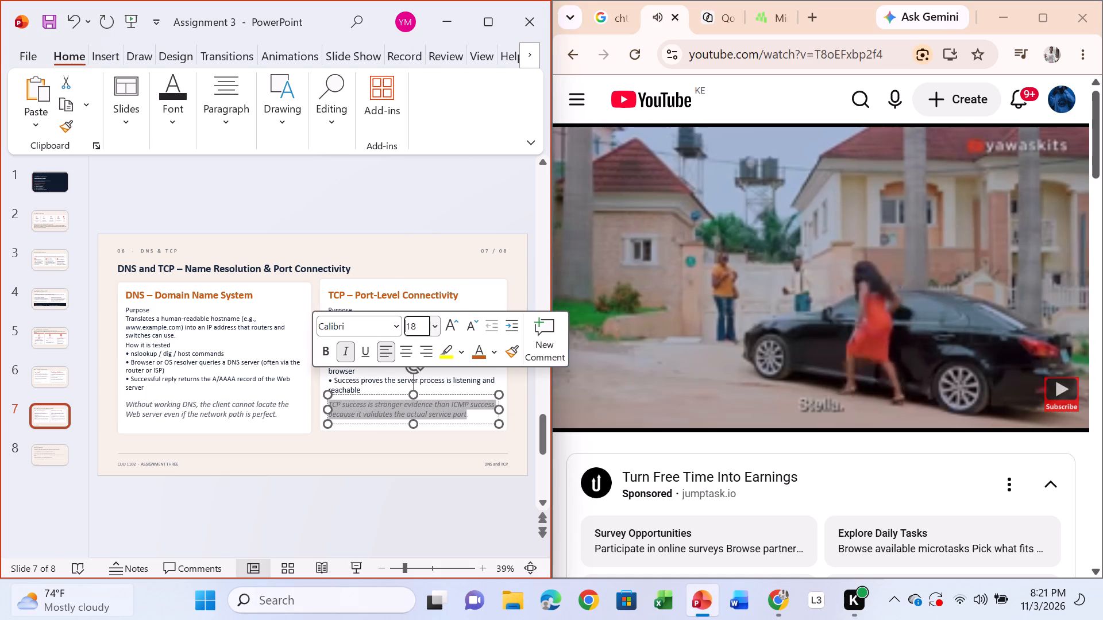
left_click(461, 249)
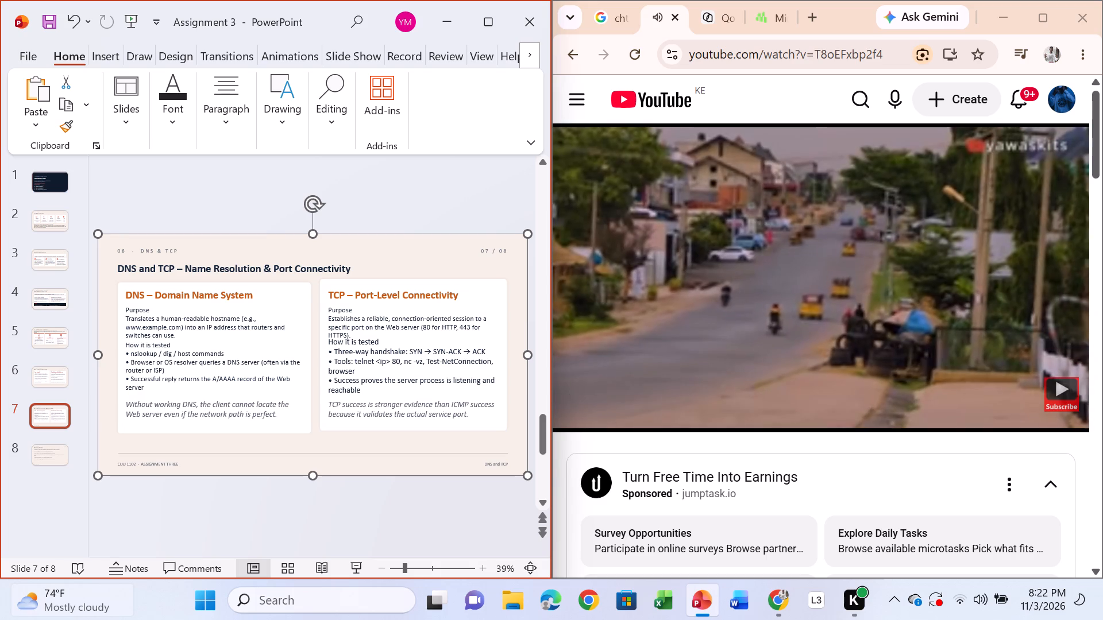
Delete the "ASSIGNMENT THREE" course footer text from slide 7.
left_click(148, 466)
left_click(178, 464)
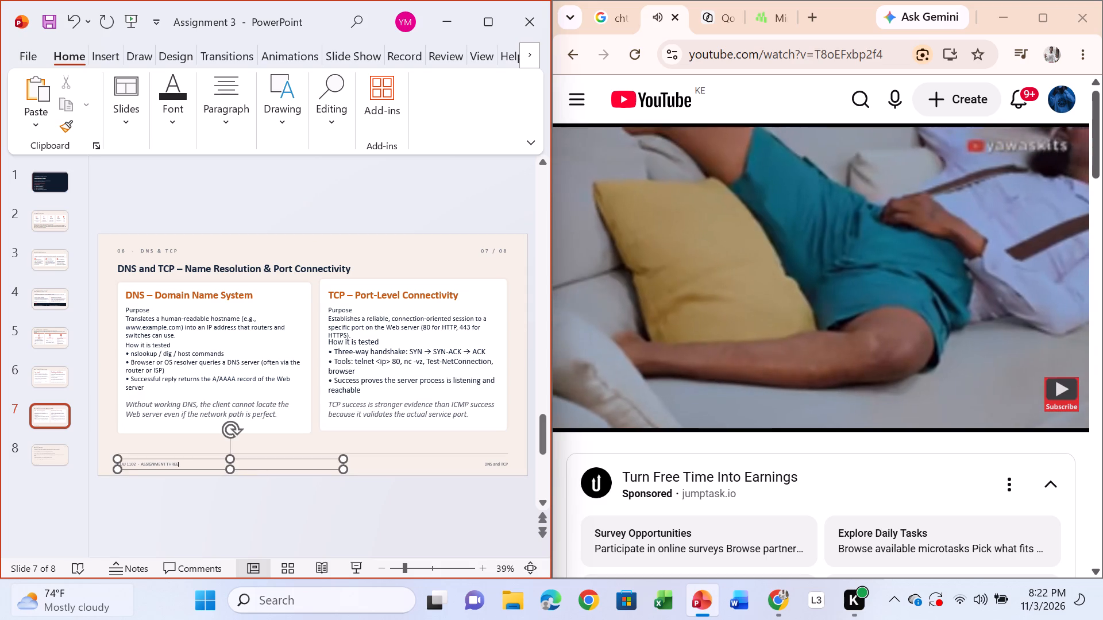
key("BackSpace")
key("BackSpace")
key("BackSpace")
key("BackSpace")
key("BackSpace")
key("BackSpace")
key("BackSpace")
key("BackSpace")
key("BackSpace")
key("BackSpace")
key("BackSpace")
key("BackSpace")
key("BackSpace")
key("BackSpace")
key("BackSpace")
key("BackSpace")
key("BackSpace")
key("BackSpace")
key("BackSpace")
key("BackSpace")
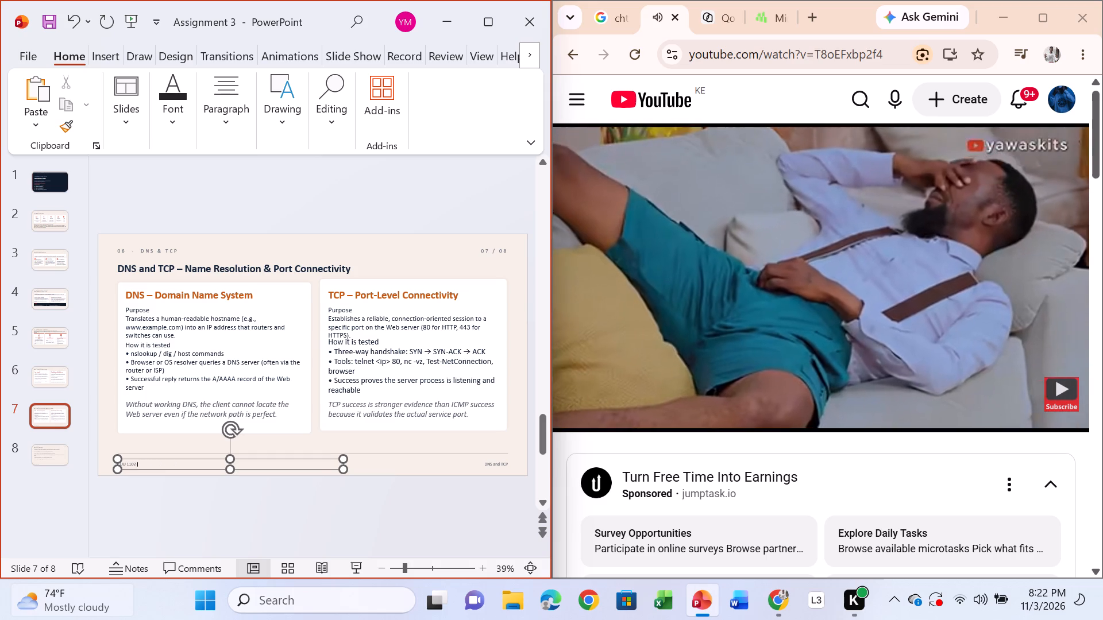
Delete the "DNS and TCP" footer text from slide 7.
left_click_drag(501, 467, 492, 467)
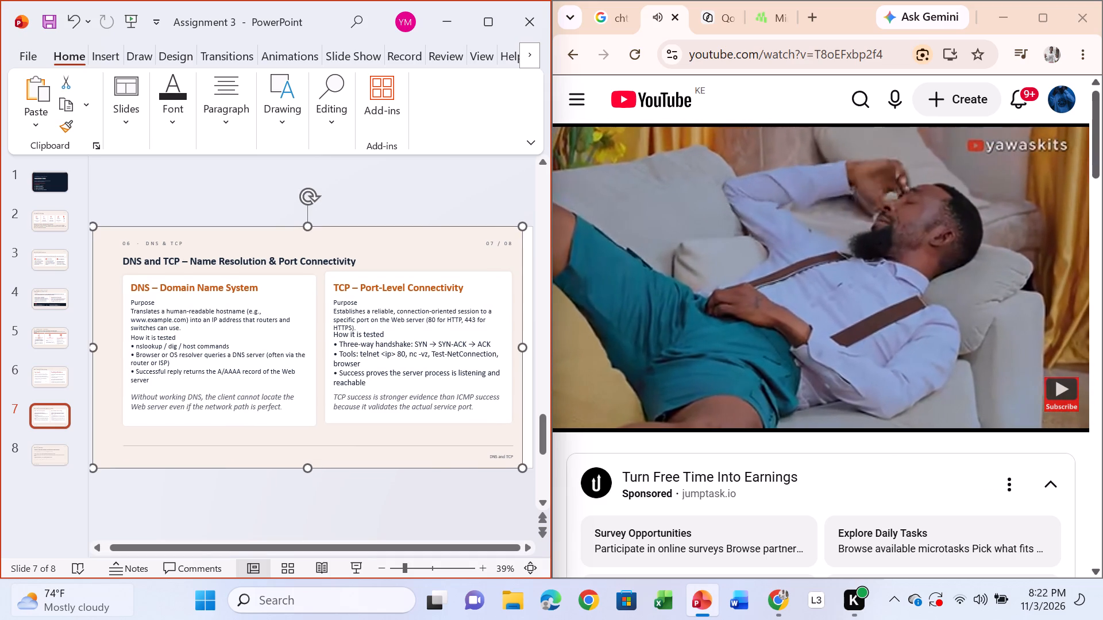
left_click(491, 456)
left_click(489, 459)
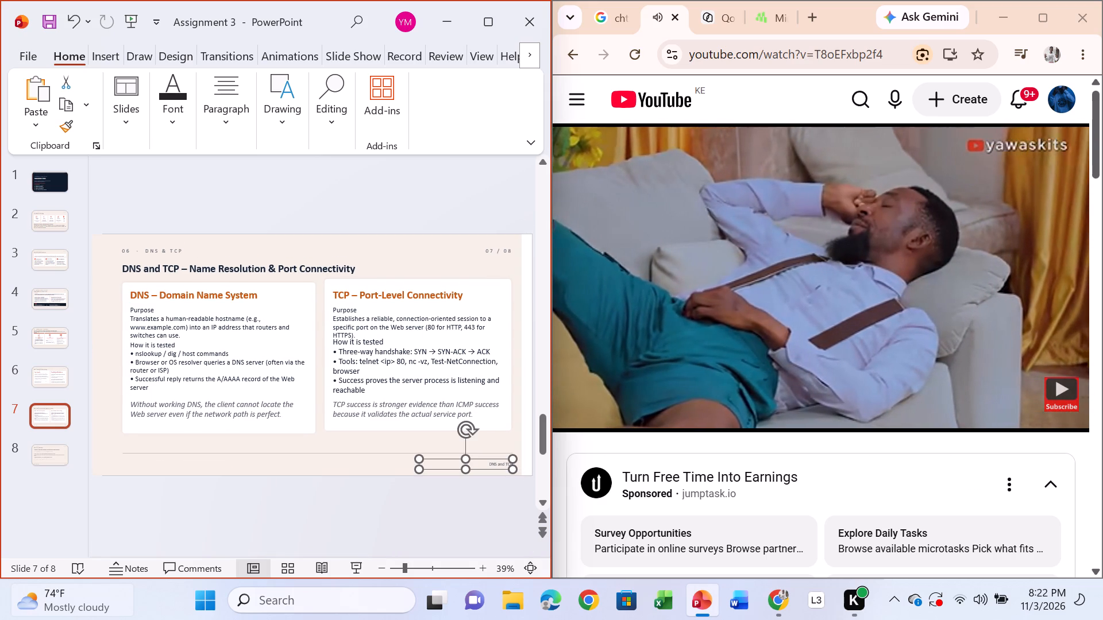
left_click(490, 465)
key("Right")
key("Right")
key("Right")
key("Right")
key("Right")
key("Right")
key("Right")
key("Right")
key("Right")
key("Right")
key("Right")
key("Right")
key("Right")
key("Right")
key("Right")
key("Right")
key("Right")
key("Right")
key("Right")
key("Right")
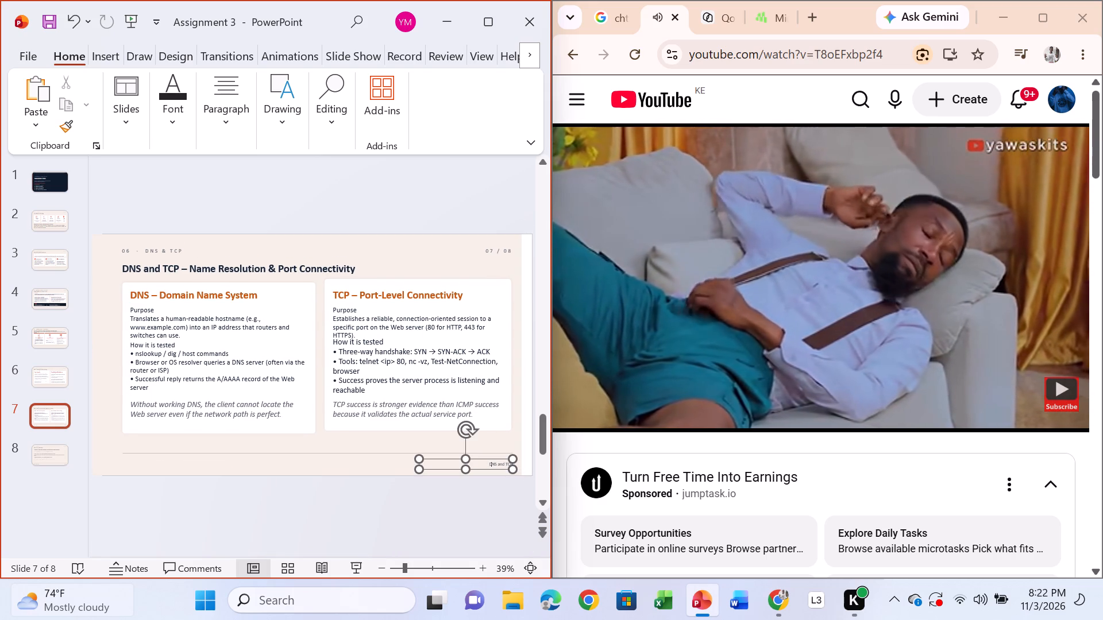
key("BackSpace")
key("BackSpace")
key("BackSpace")
key("BackSpace")
key("BackSpace")
key("BackSpace")
key("BackSpace")
key("BackSpace")
key("BackSpace")
key("BackSpace")
key("BackSpace")
key("BackSpace")
key("BackSpace")
key("BackSpace")
key("BackSpace")
key("BackSpace")
key("BackSpace")
key("BackSpace")
key("BackSpace")
key("BackSpace")
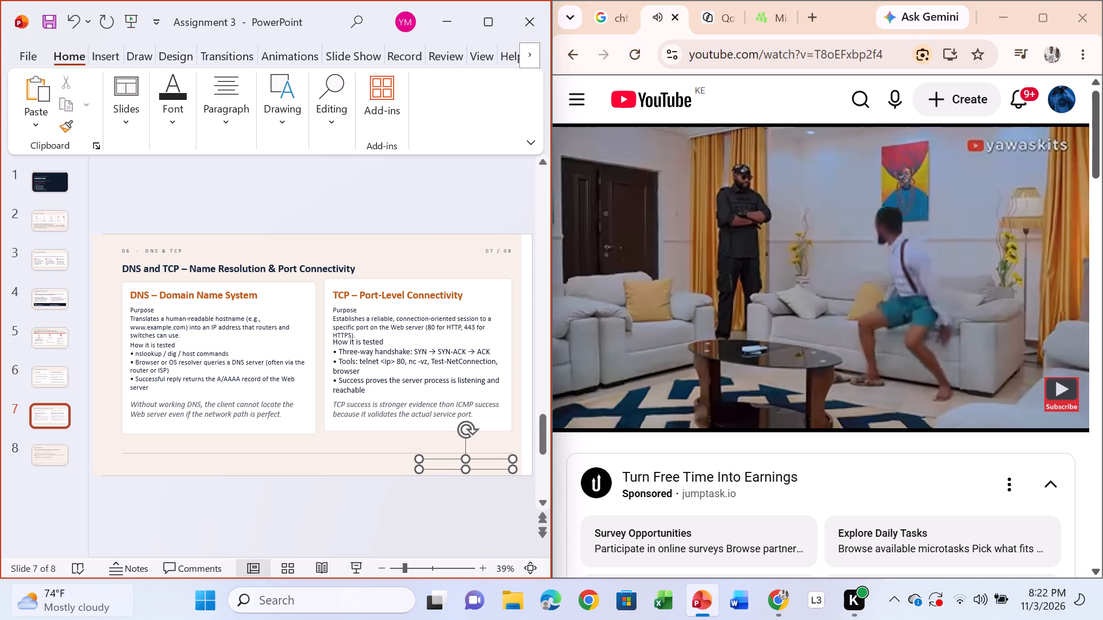
left_click(481, 208)
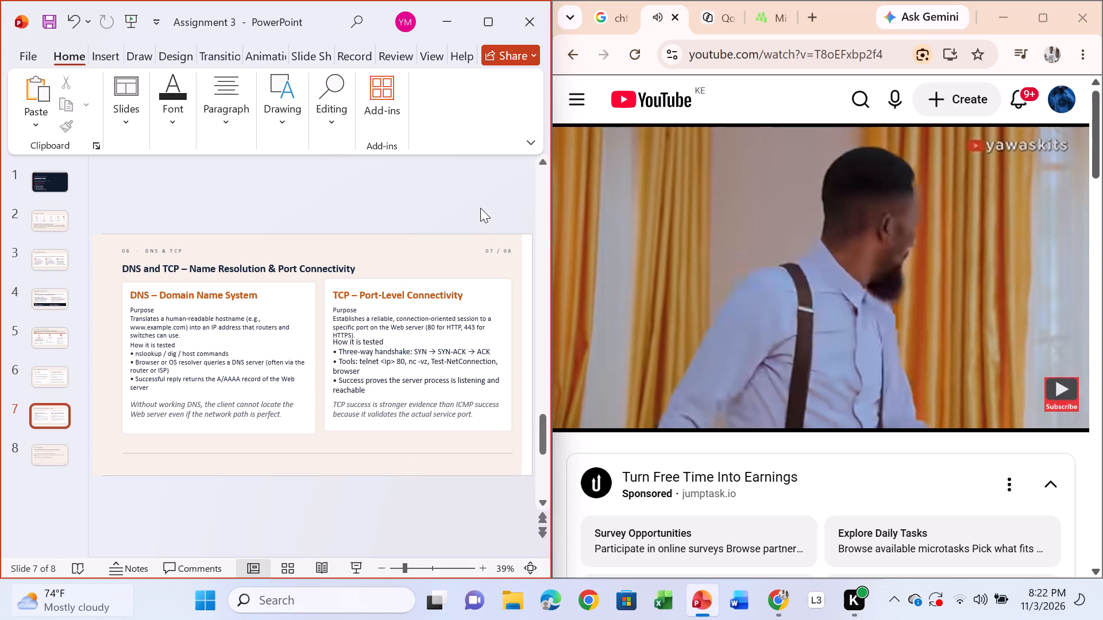
Set slide 7's title "DNS and TCP – Name Resolution & Port Connectivity" to font size 28.
left_click(320, 264)
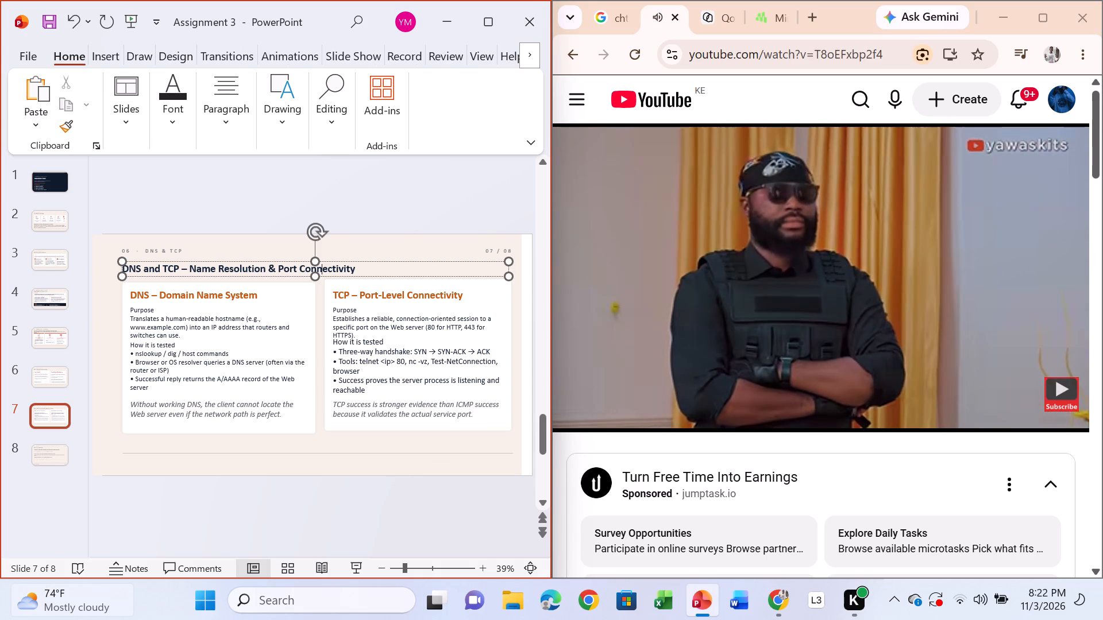
key("Right")
key("Right")
key("Right")
key("Right")
key("Right")
key("Right")
key("Right")
key("Right")
key("Right")
key("Right")
key("Right")
key("Right")
key("Right")
key("Right")
key("Right")
key("Right")
key("Right")
key("Right")
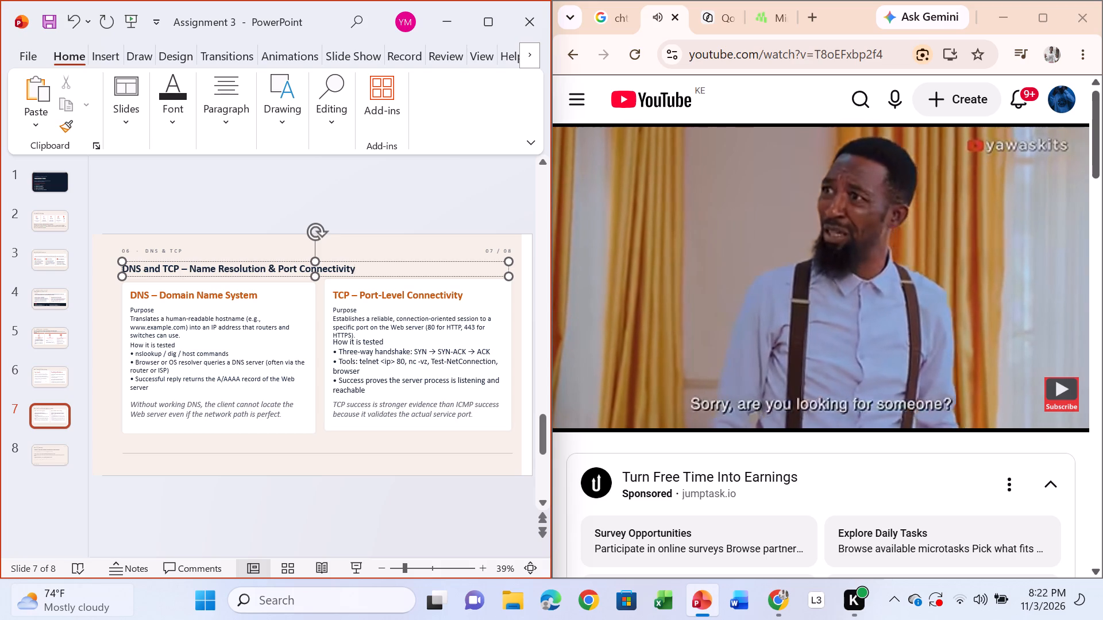
left_click_drag(352, 269, 102, 296)
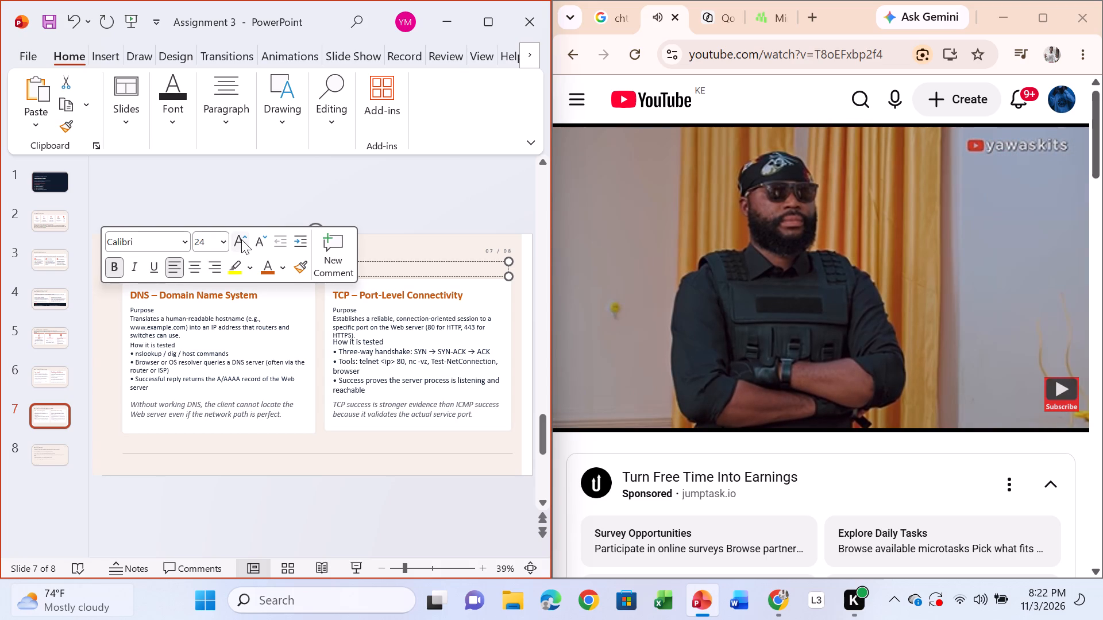
left_click(220, 241)
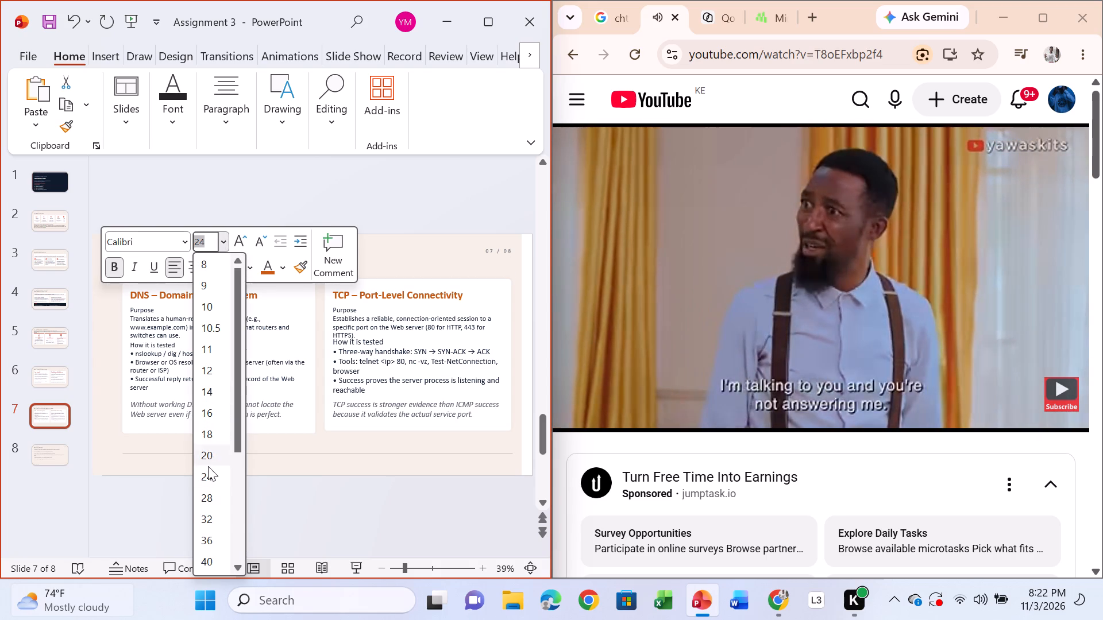
left_click(203, 497)
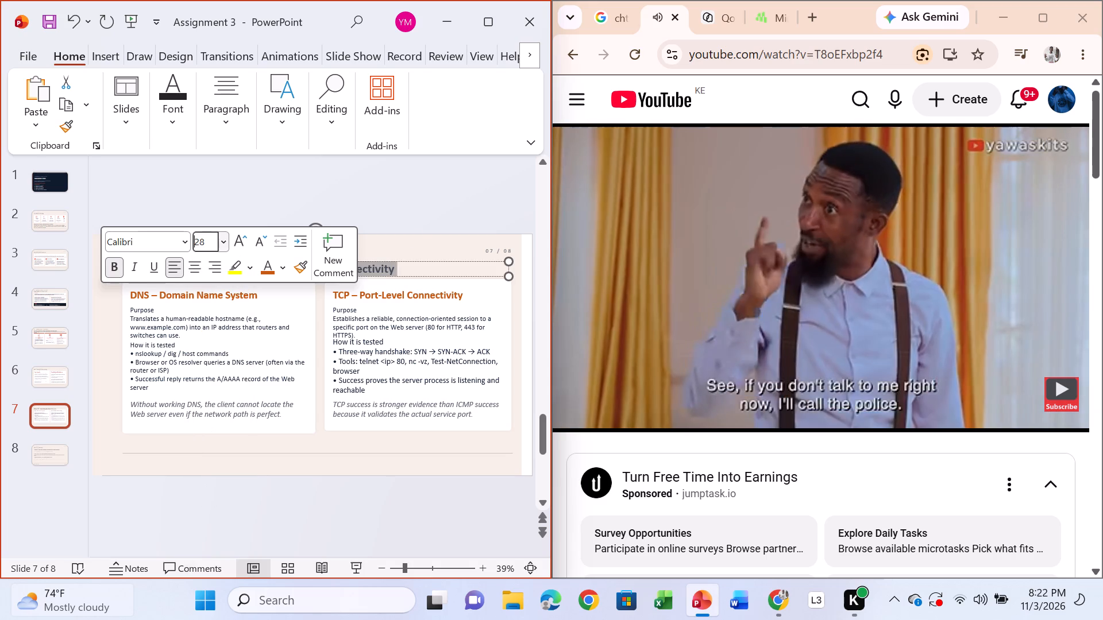
left_click(398, 206)
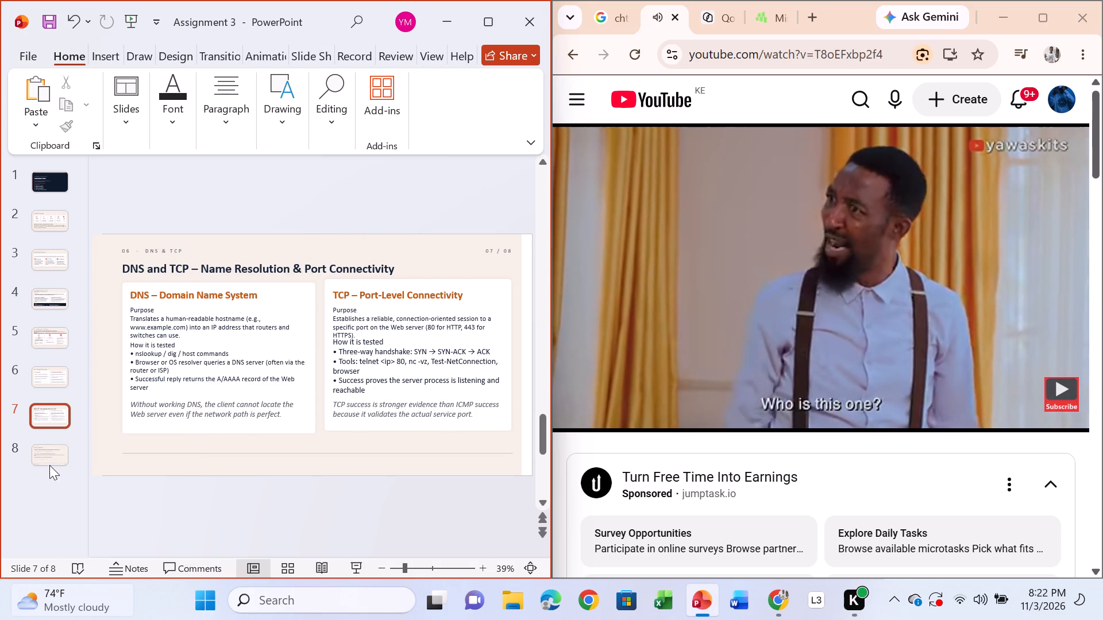
Set slide 8's title "References (APA Style)" to font size 36.
left_click(49, 465)
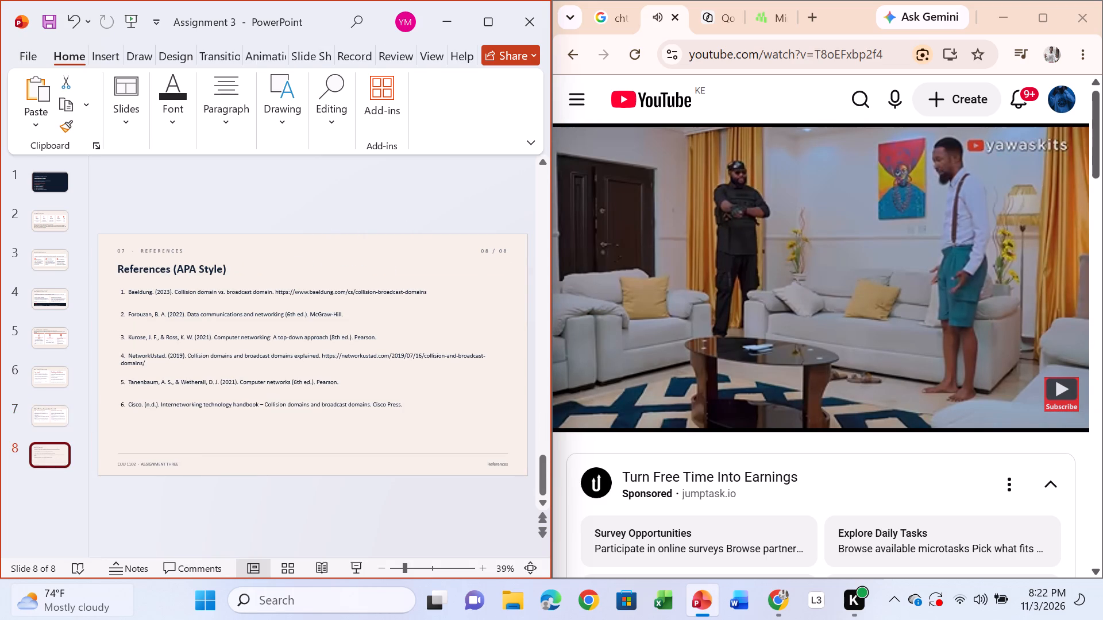
left_click(210, 270)
left_click(234, 270)
double_click(228, 270)
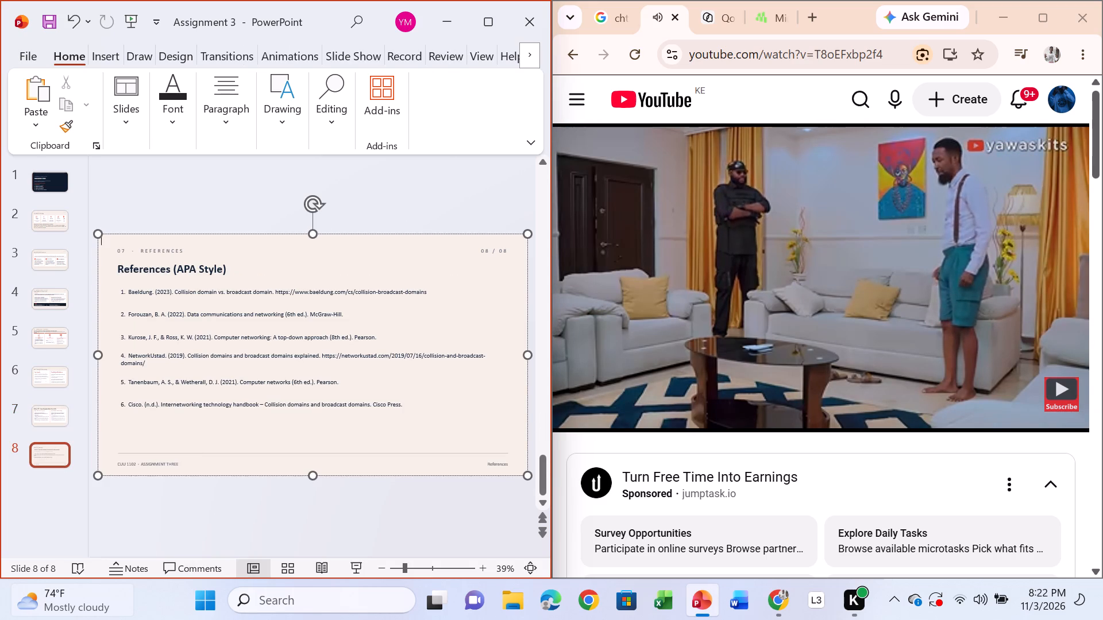
left_click(221, 270)
key("Right")
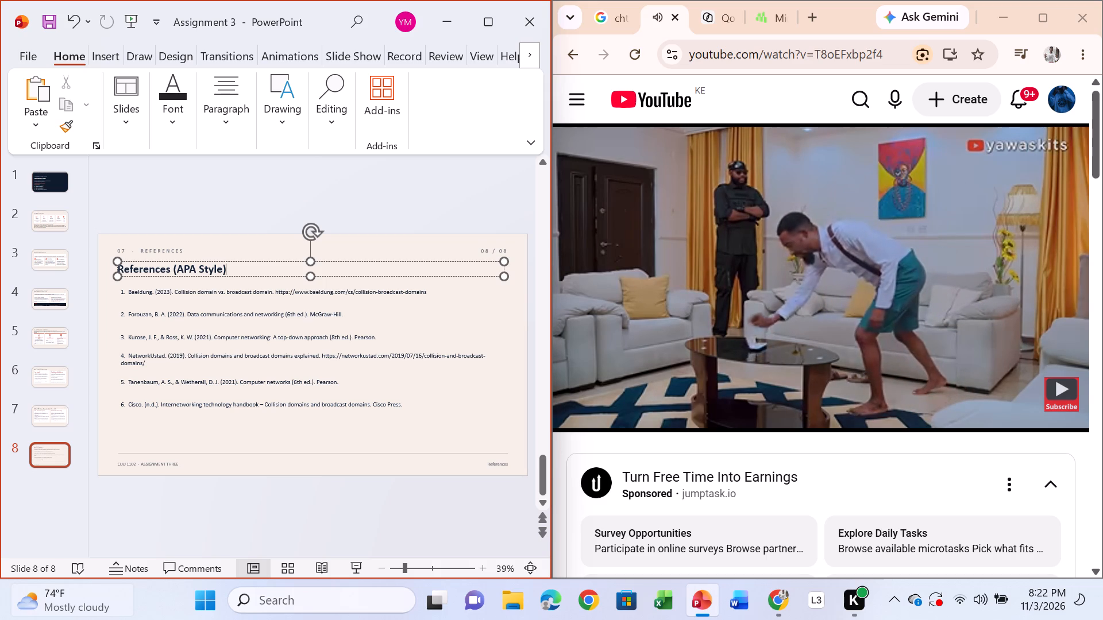
left_click_drag(225, 270, 0, 273)
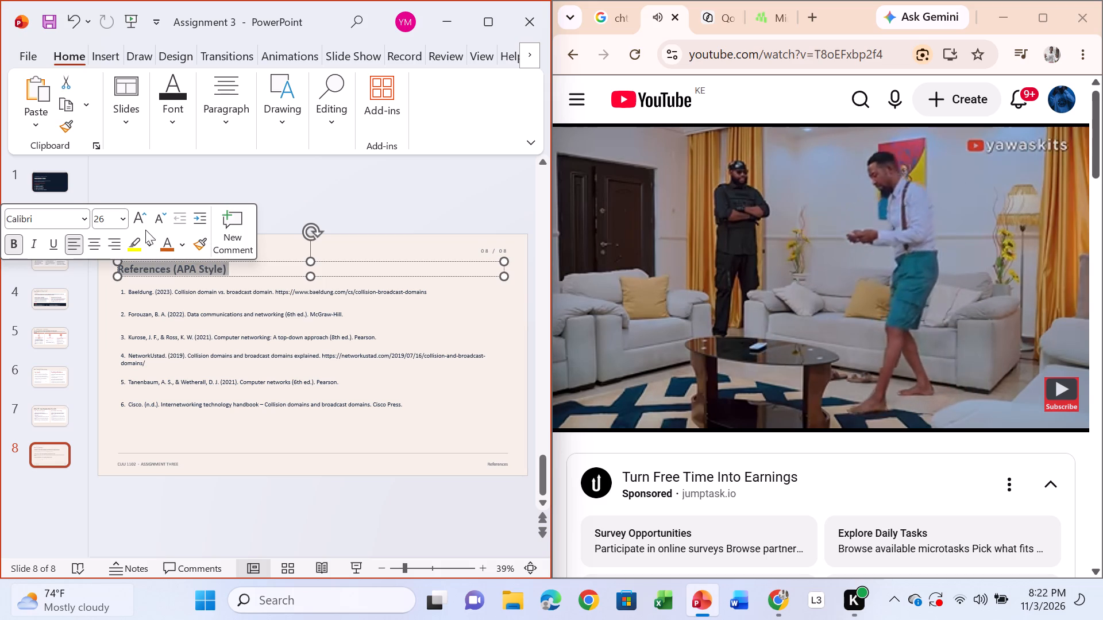
left_click(122, 221)
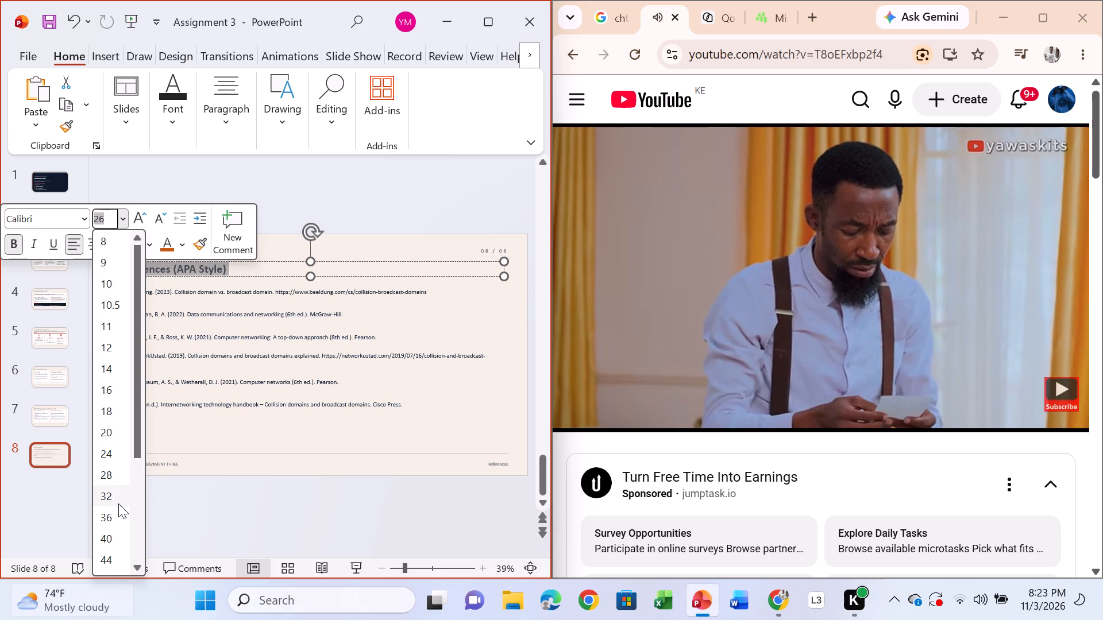
left_click(109, 507)
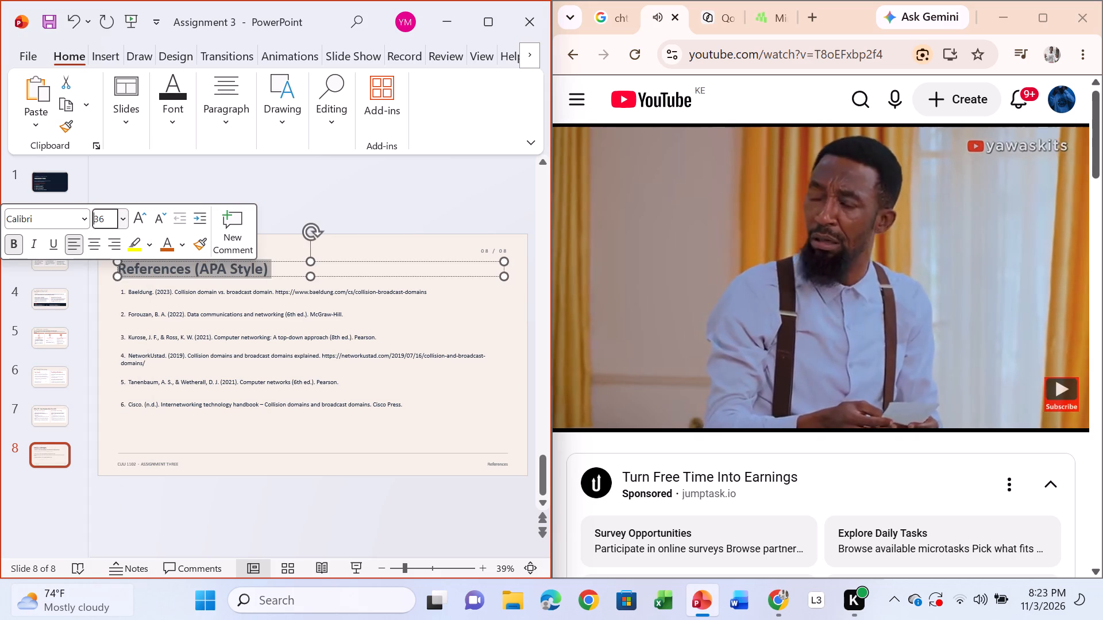
Delete the "ASSIGNMENT THREE" course footer text from slide 8.
left_click(194, 447)
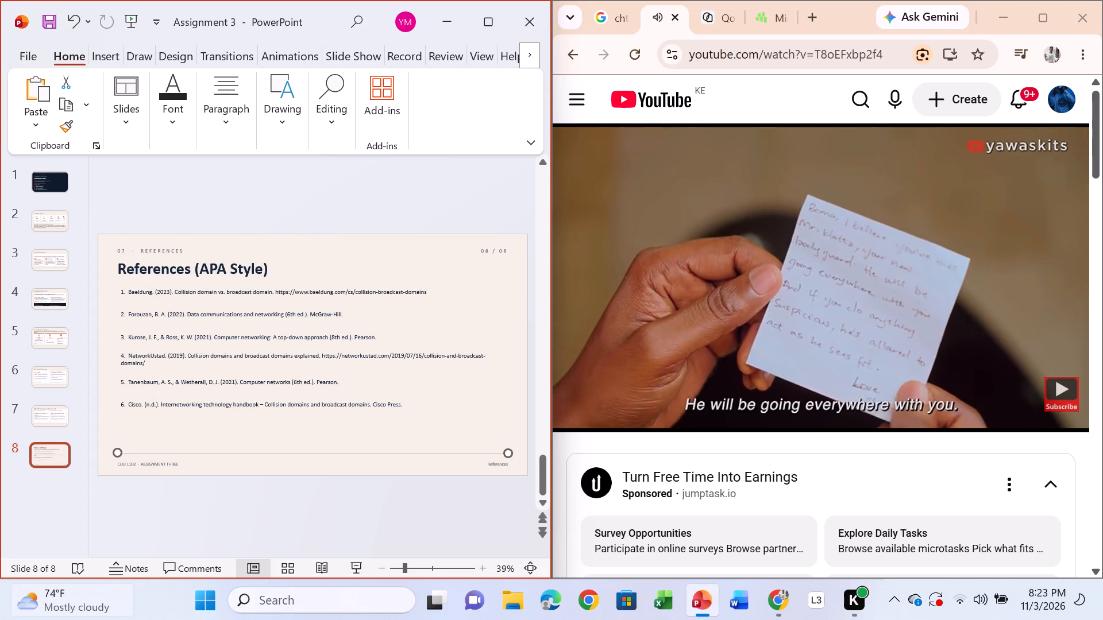
left_click(165, 462)
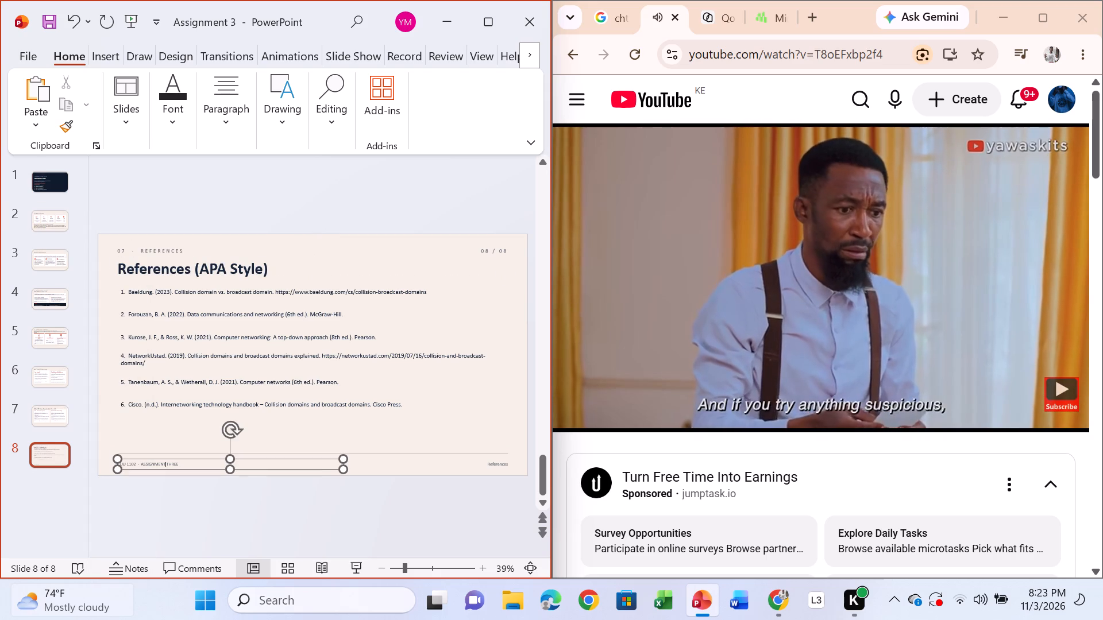
left_click(179, 462)
left_click(165, 462)
key("Right")
key("Right")
key("Right")
key("Right")
key("Right")
key("Right")
key("Right")
key("Right")
key("Right")
key("Right")
key("Right")
key("Right")
key("Right")
key("Right")
key("Right")
key("Right")
key("Right")
key("Right")
key("Right")
key("Right")
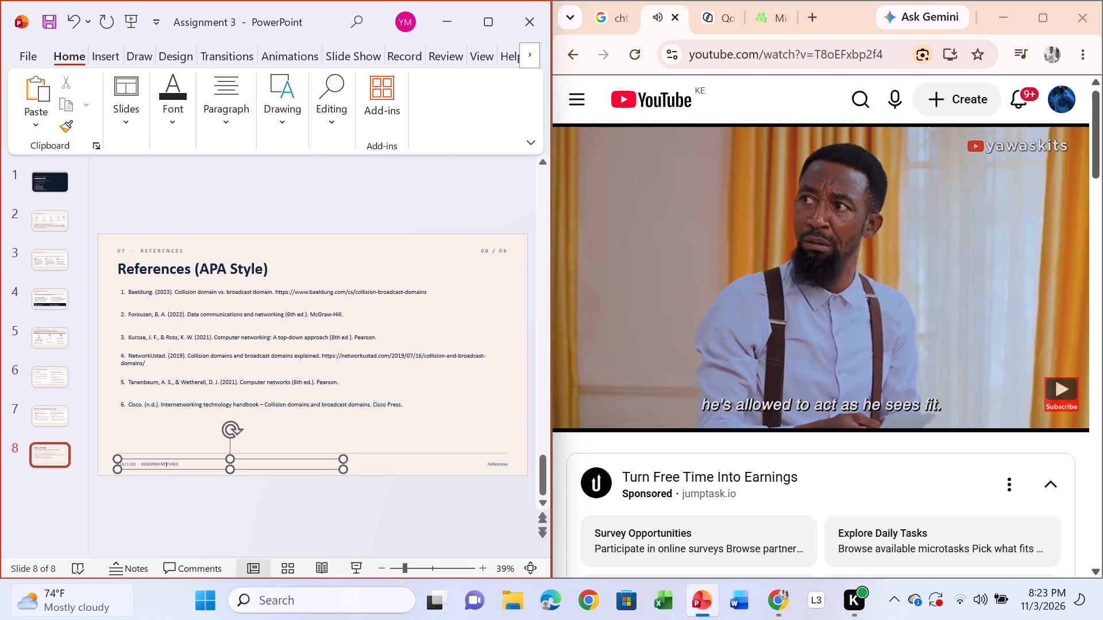
key("BackSpace")
key("BackSpace")
key("BackSpace")
key("BackSpace")
key("BackSpace")
key("BackSpace")
key("BackSpace")
key("BackSpace")
key("BackSpace")
key("BackSpace")
key("BackSpace")
key("BackSpace")
key("BackSpace")
key("BackSpace")
key("BackSpace")
key("BackSpace")
key("BackSpace")
key("BackSpace")
key("BackSpace")
key("BackSpace")
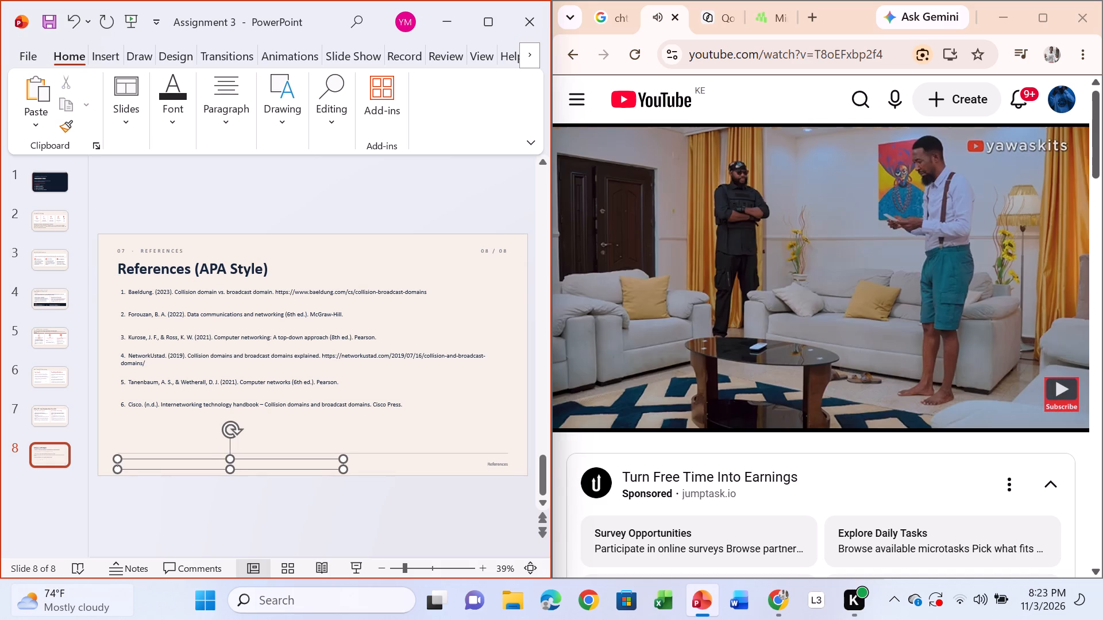
Delete the "References" footer text from slide 8.
left_click(500, 463)
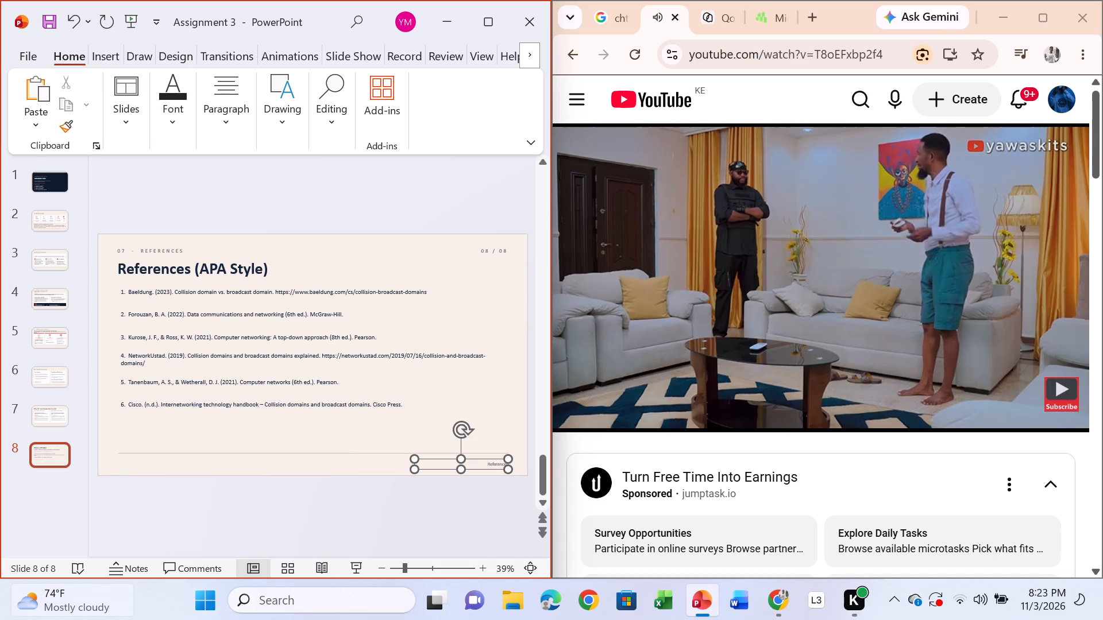
key("Right")
key("Right")
key("Right")
key("Right")
key("Right")
key("Right")
key("Right")
key("Right")
key("Right")
key("Right")
key("Right")
key("Right")
key("Right")
key("Right")
key("Right")
key("Right")
key("Right")
key("BackSpace")
key("BackSpace")
key("BackSpace")
key("BackSpace")
key("BackSpace")
key("BackSpace")
key("BackSpace")
key("BackSpace")
key("BackSpace")
key("BackSpace")
key("BackSpace")
key("BackSpace")
key("BackSpace")
key("BackSpace")
key("BackSpace")
key("BackSpace")
key("BackSpace")
key("BackSpace")
key("BackSpace")
key("BackSpace")
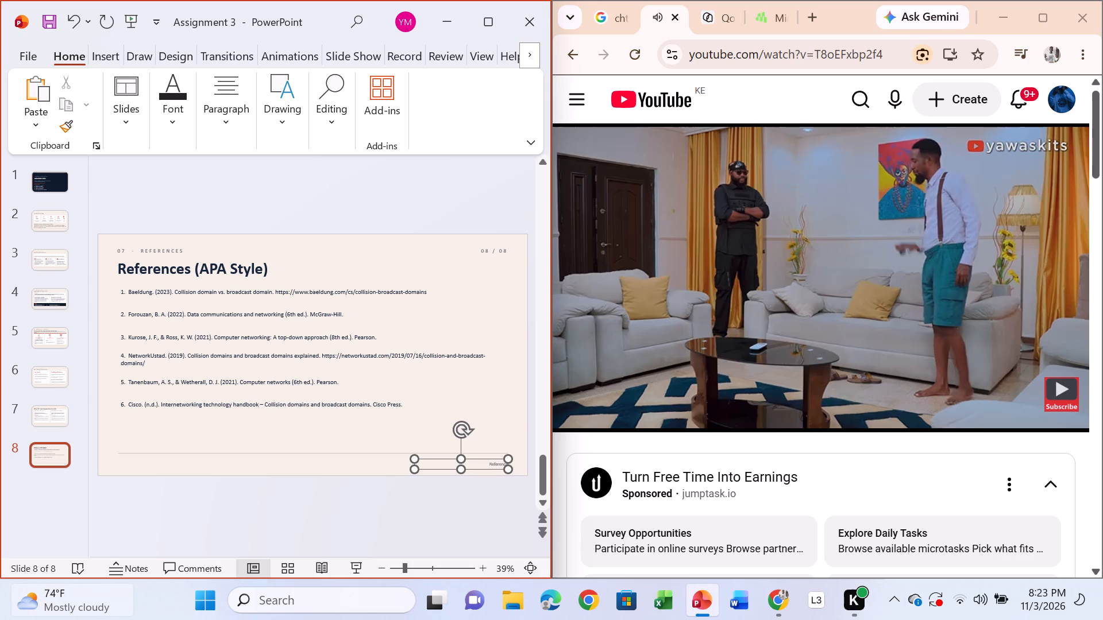
Set slide 8's first reference, the Baeldung "Collision domain vs. broadcast domain" entry, to font size 24.
left_click(276, 351)
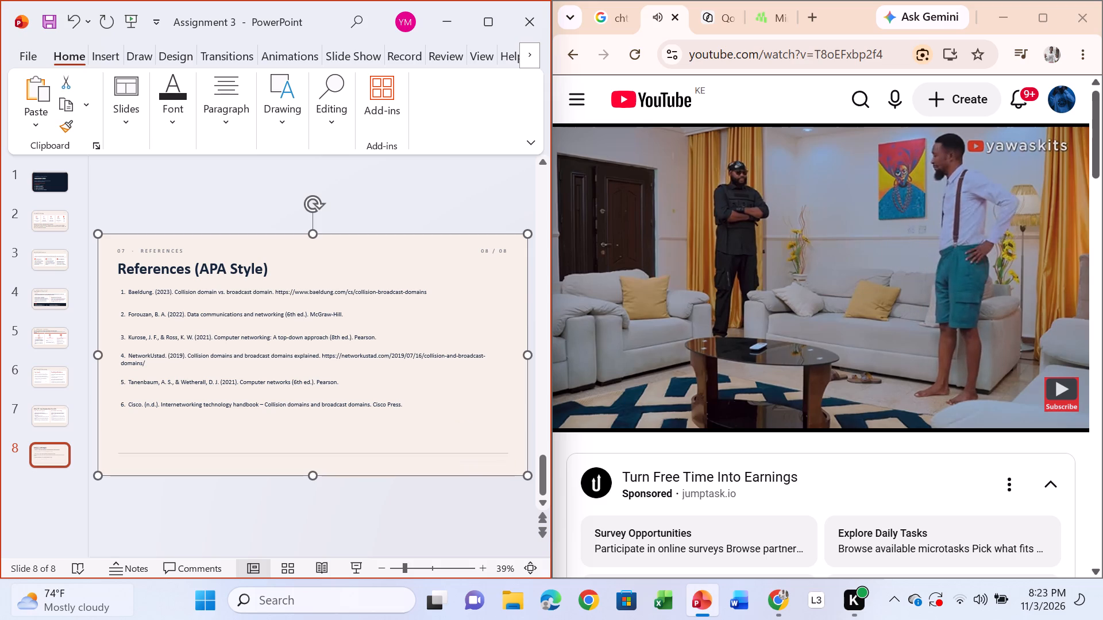
left_click(360, 414)
left_click(370, 399)
left_click(377, 401)
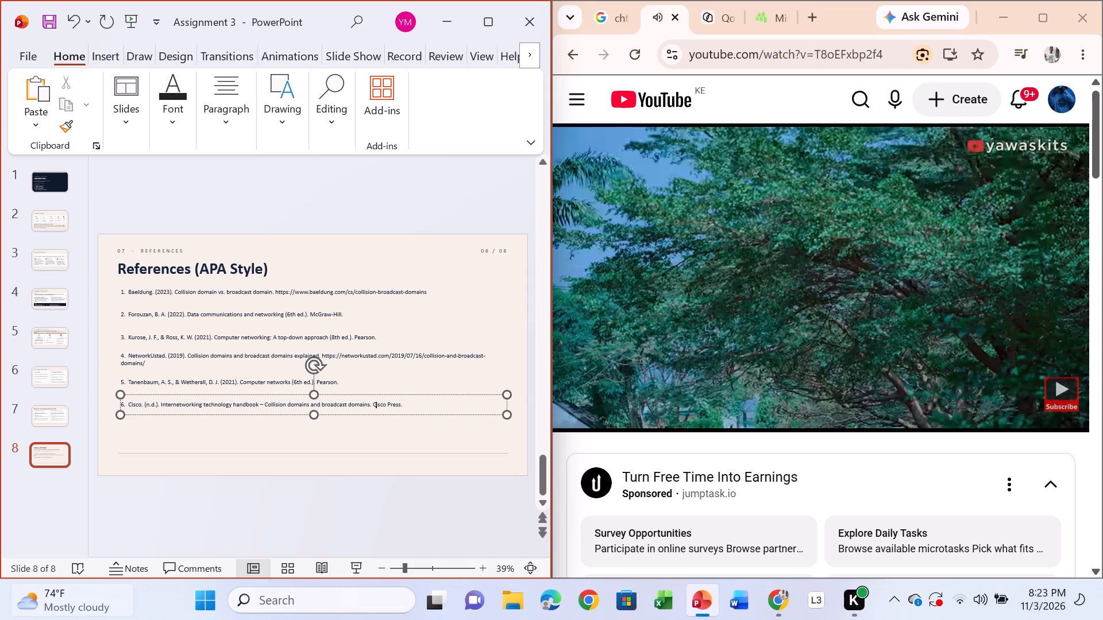
left_click(407, 404)
left_click(230, 294)
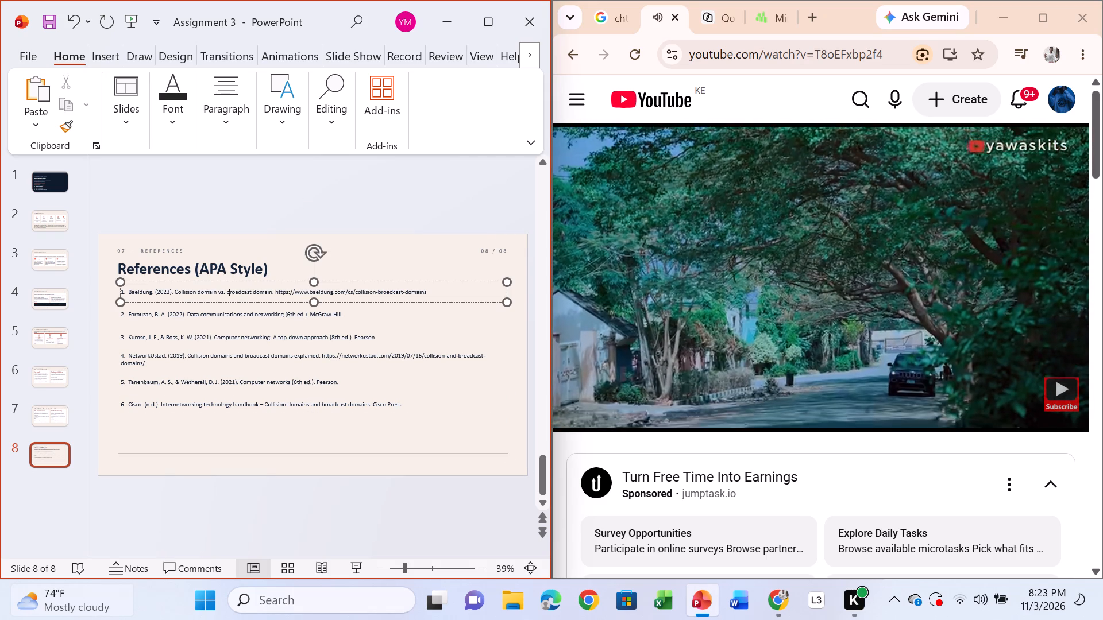
left_click(430, 291)
left_click(426, 292)
left_click_drag(426, 292, 93, 311)
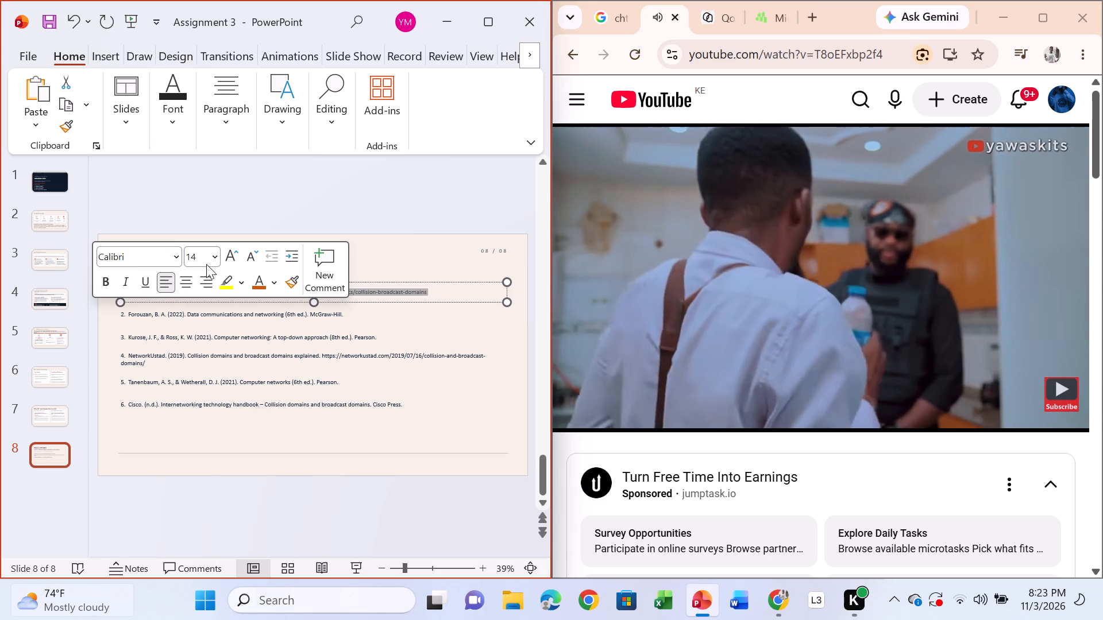
left_click(214, 257)
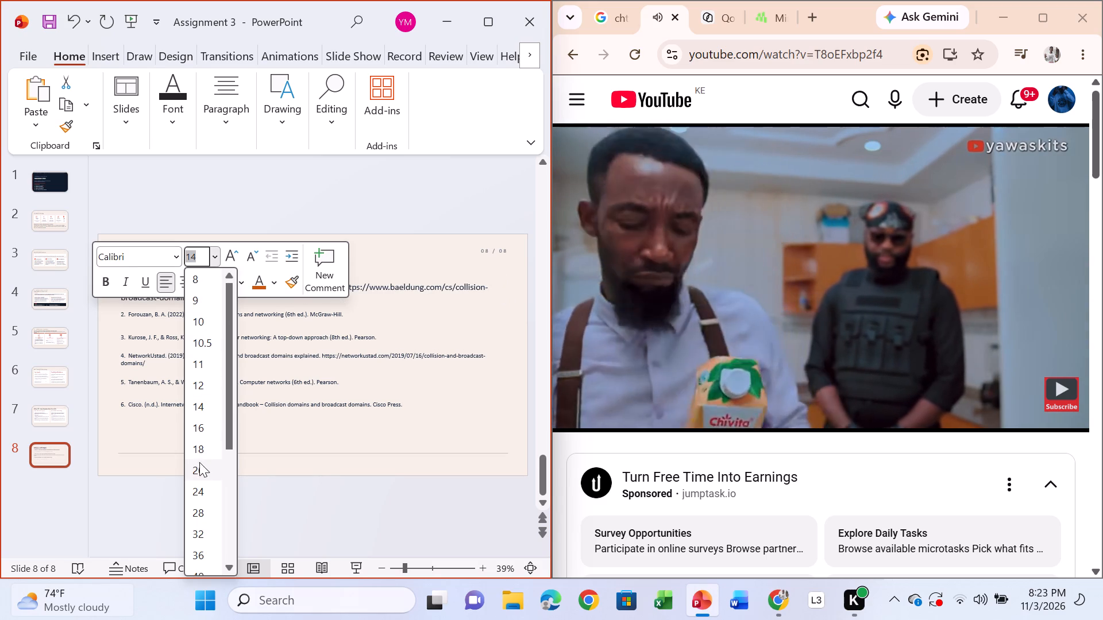
left_click(199, 493)
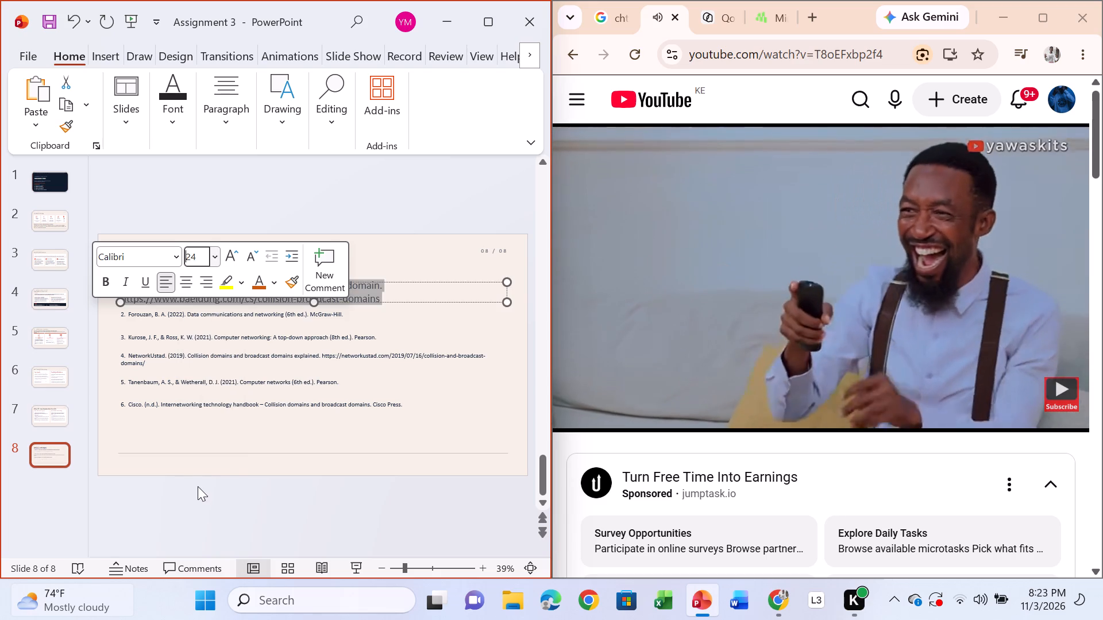
Set slide 8's second reference, "Data communications and networking", to font size 24.
left_click(209, 327)
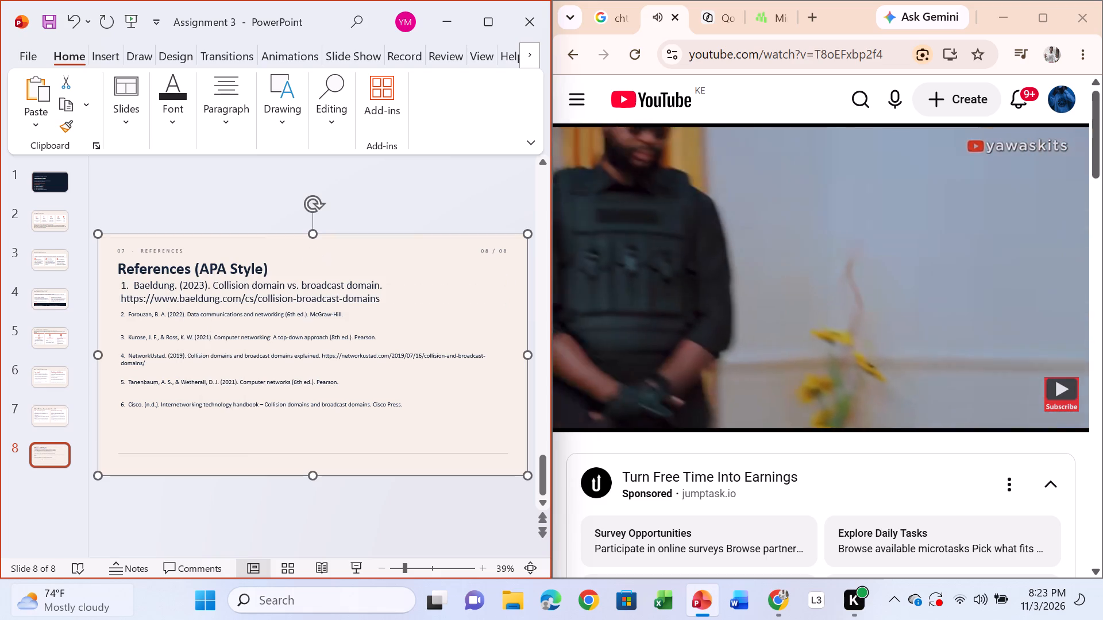
left_click(210, 317)
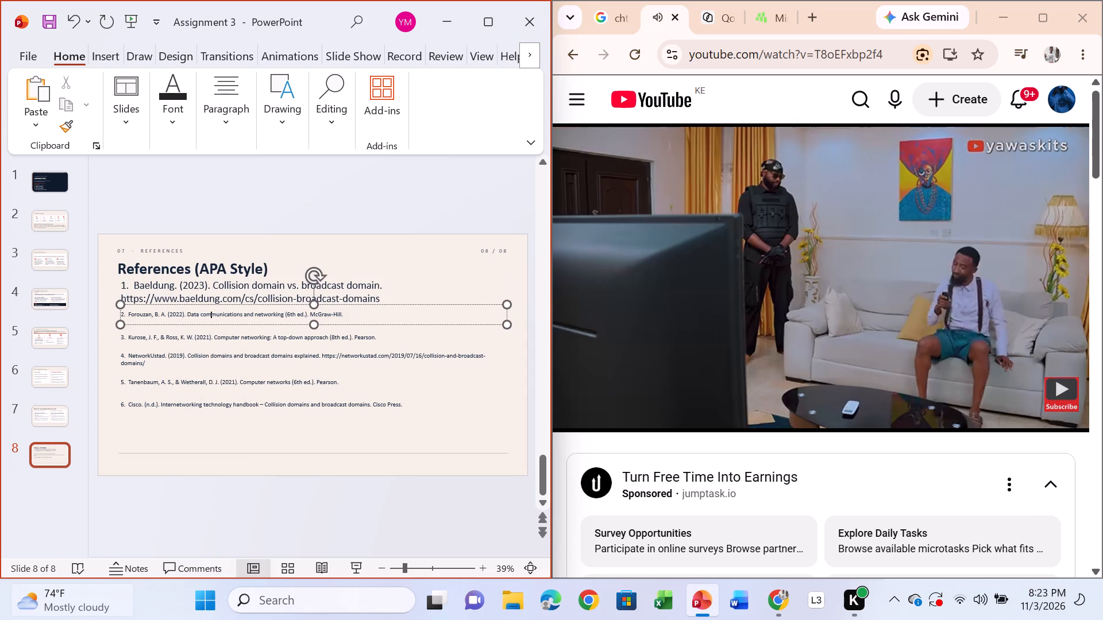
left_click(342, 313)
left_click_drag(342, 313, 0, 319)
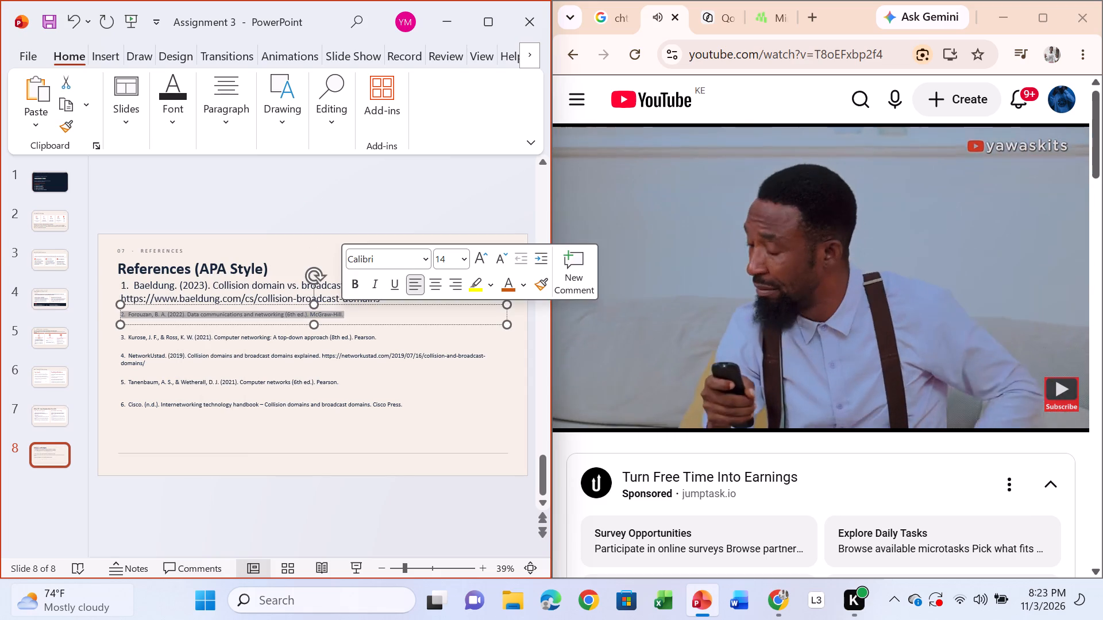
left_click_drag(0, 319, 0, 317)
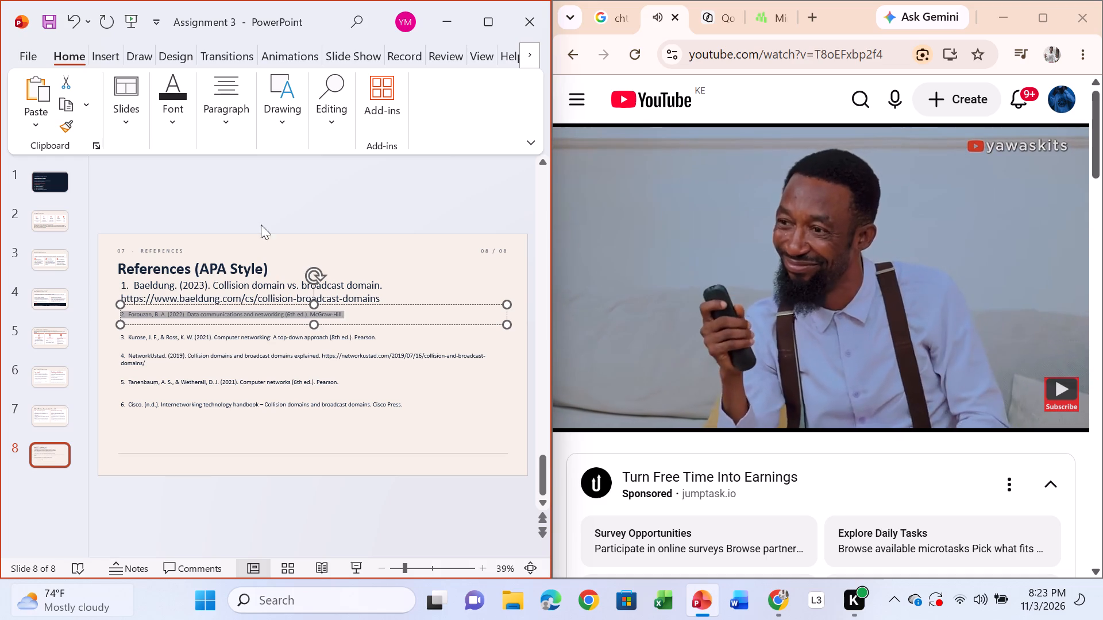
left_click(184, 118)
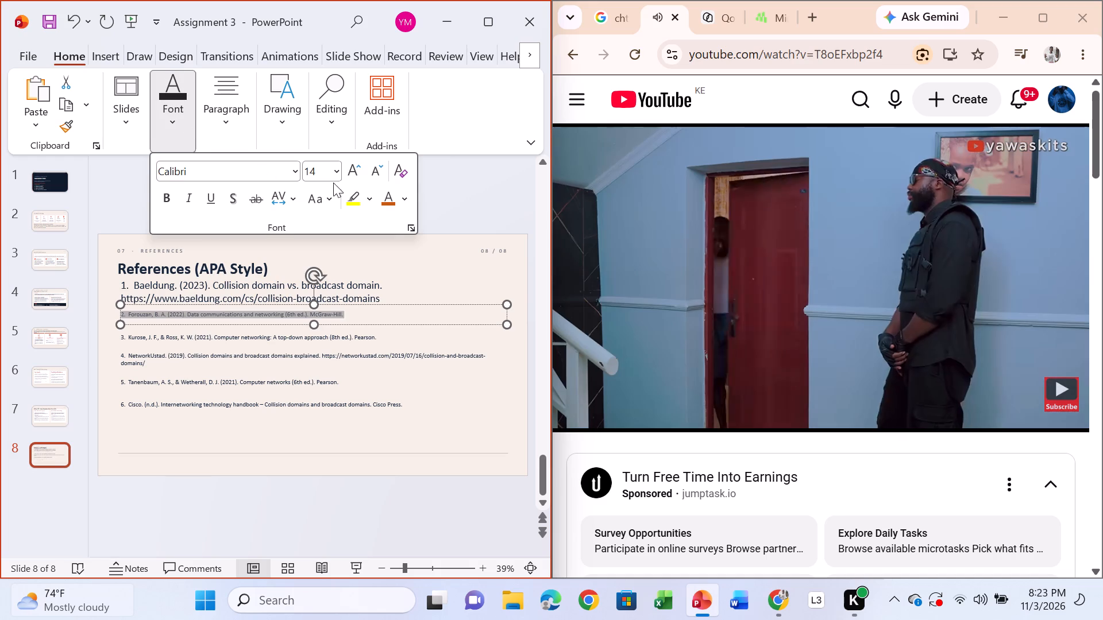
left_click(340, 171)
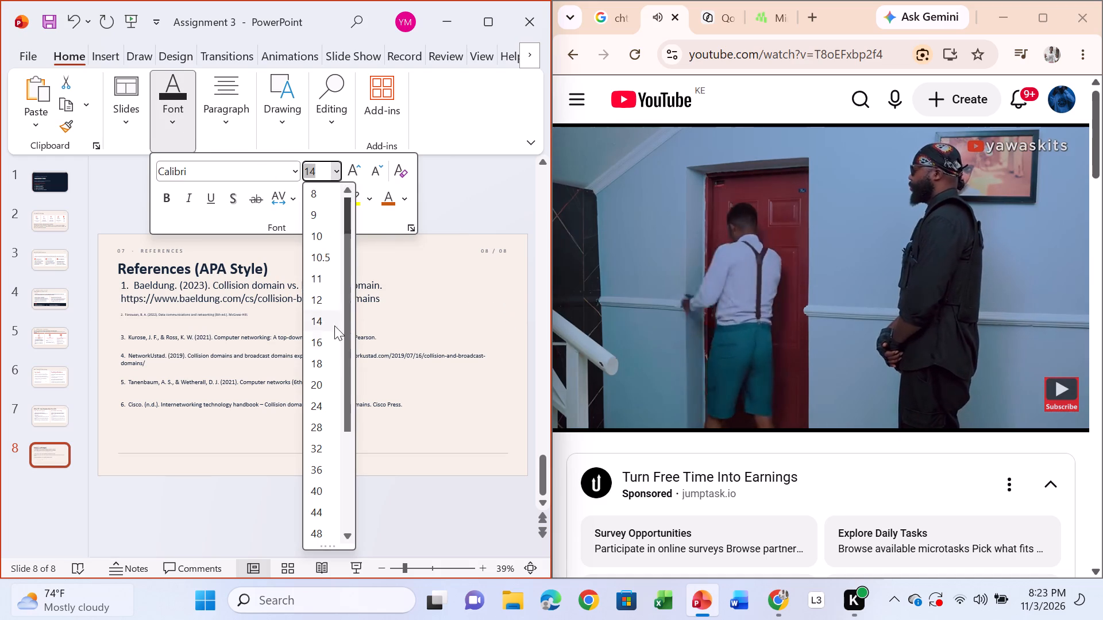
left_click(319, 400)
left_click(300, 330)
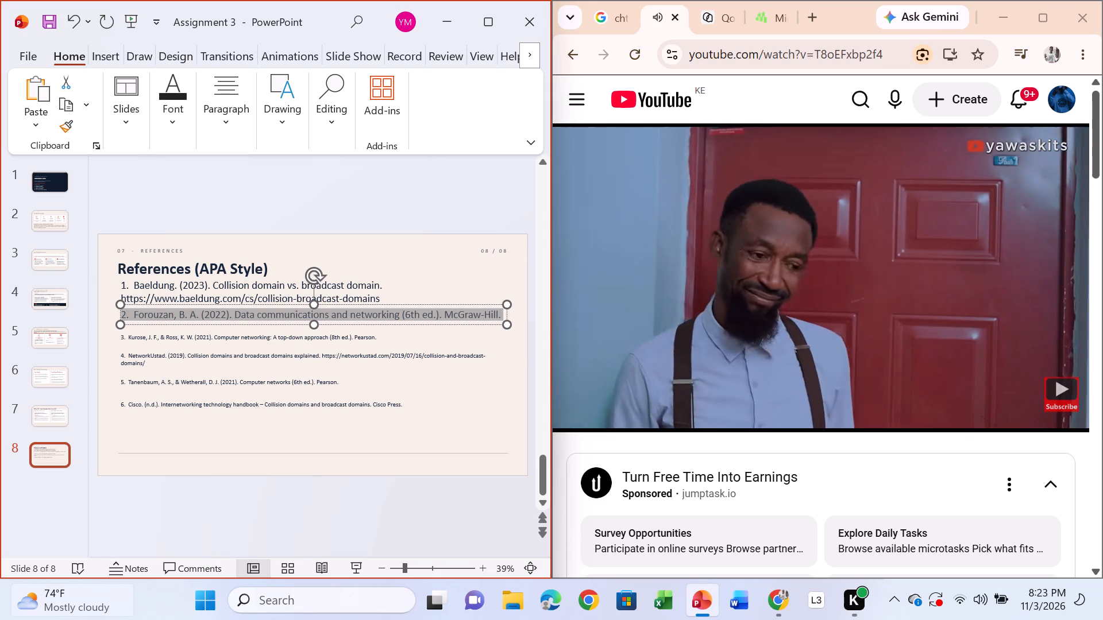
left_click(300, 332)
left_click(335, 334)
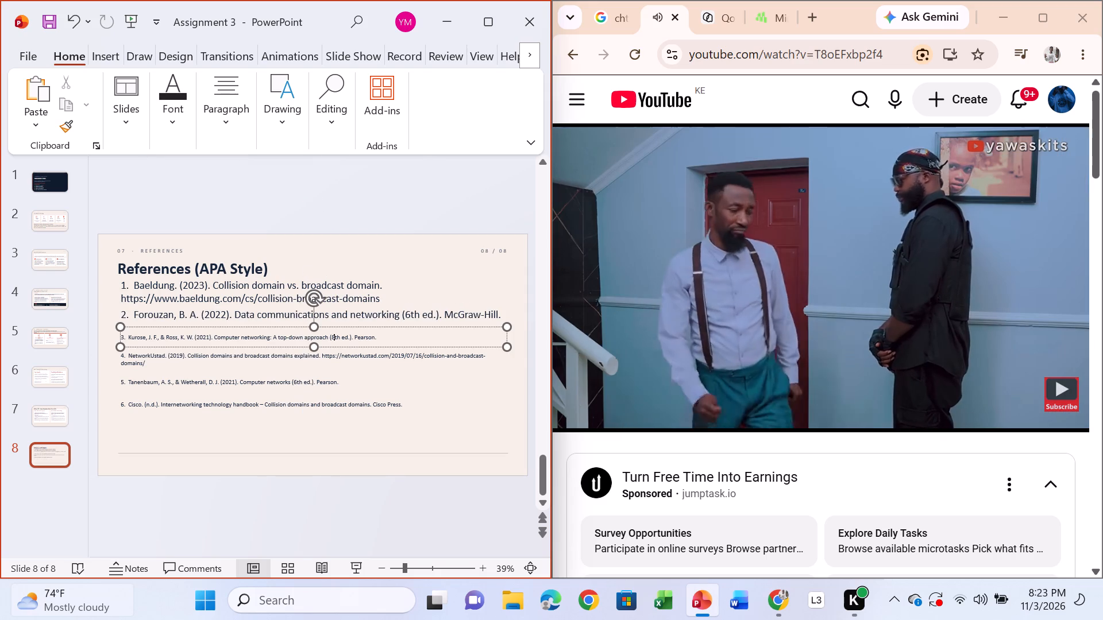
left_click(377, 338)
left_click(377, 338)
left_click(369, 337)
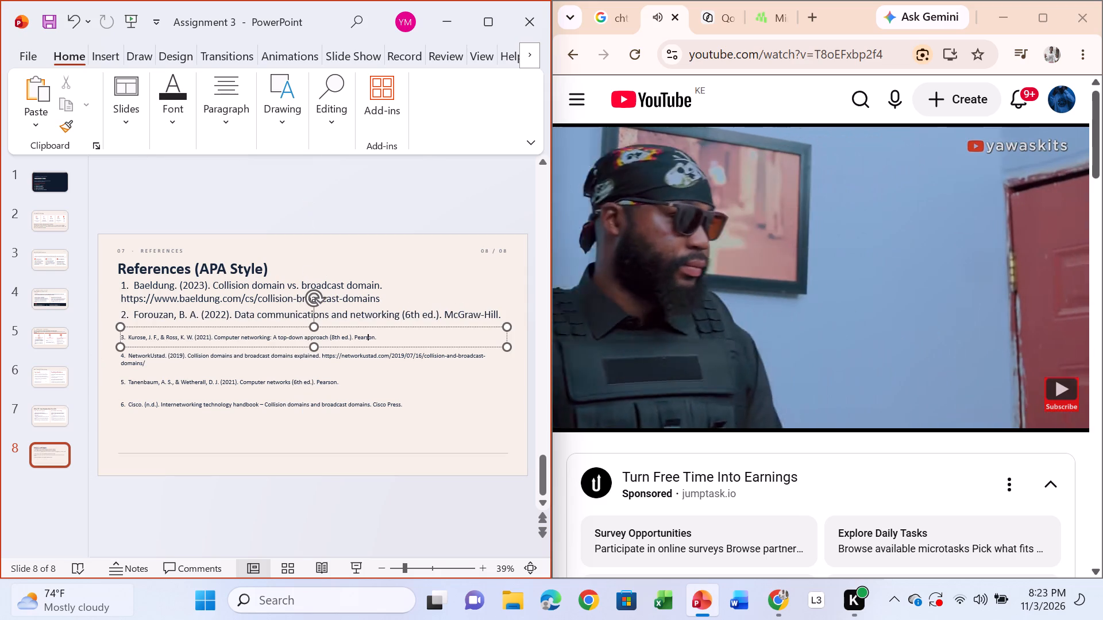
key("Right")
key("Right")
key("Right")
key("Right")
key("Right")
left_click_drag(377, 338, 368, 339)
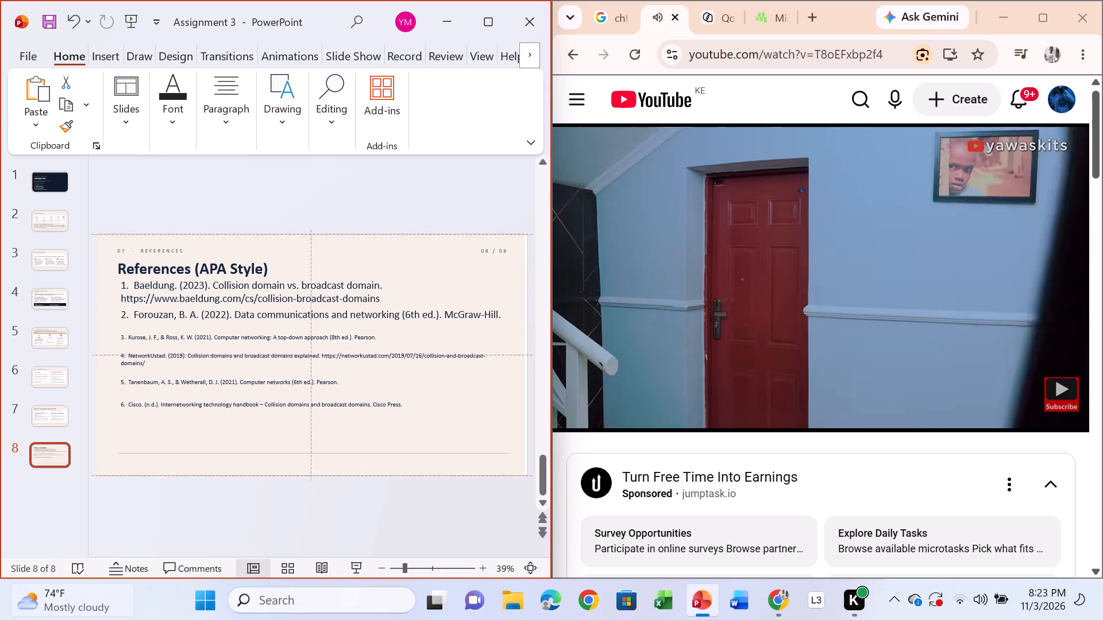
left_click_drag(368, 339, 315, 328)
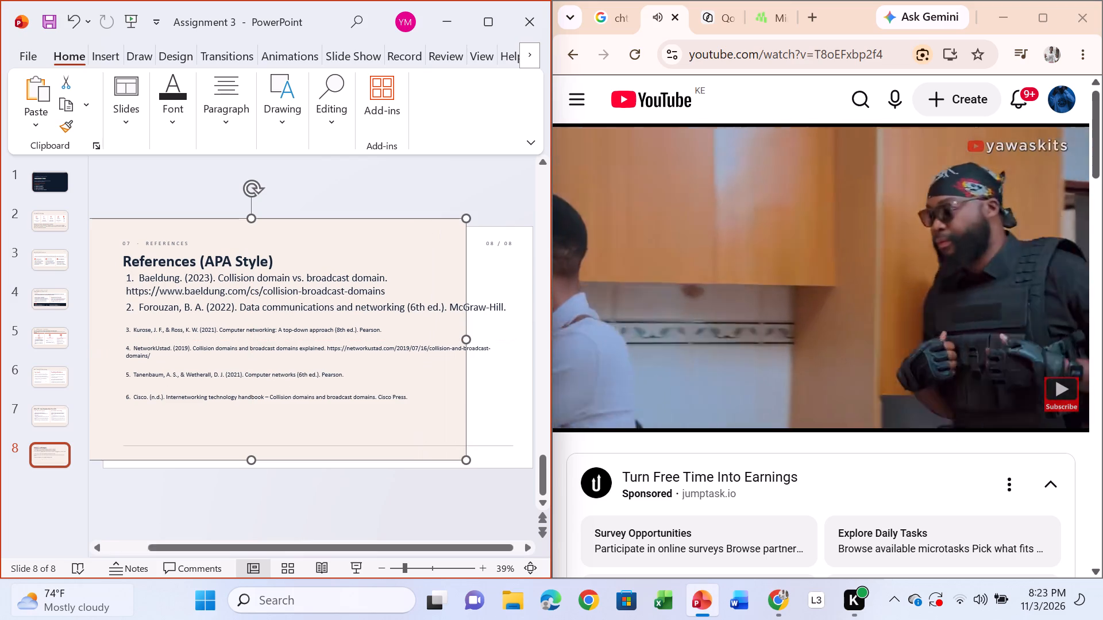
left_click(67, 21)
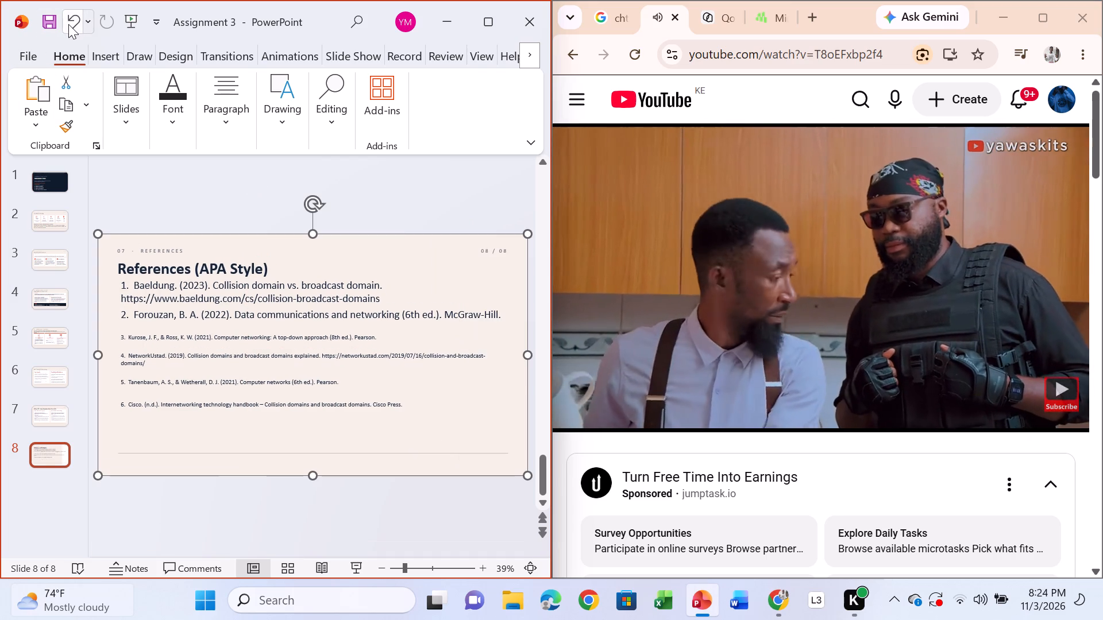
Set slide 8's third reference, "Computer networking: A top-down approach", to font size 24.
left_click(295, 344)
left_click(295, 335)
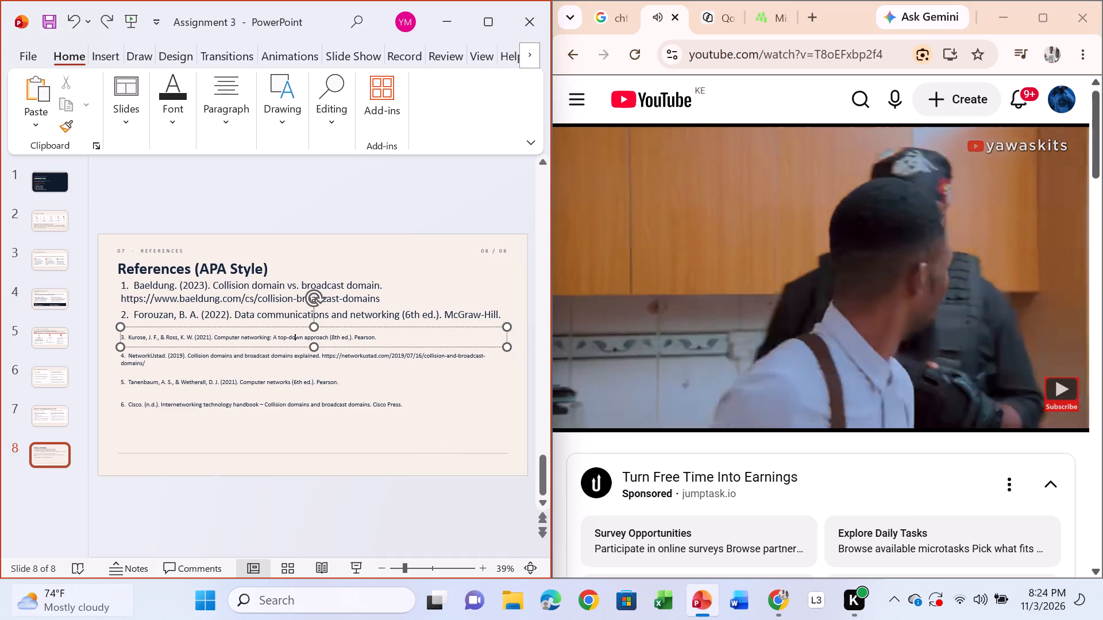
key("Right")
key("Right")
key("Right")
key("Right")
key("Right")
key("Right")
key("Right")
key("Right")
key("Right")
key("Right")
key("Right")
key("Right")
key("Right")
key("Right")
key("Right")
key("Right")
key("Right")
key("Right")
key("Right")
key("Right")
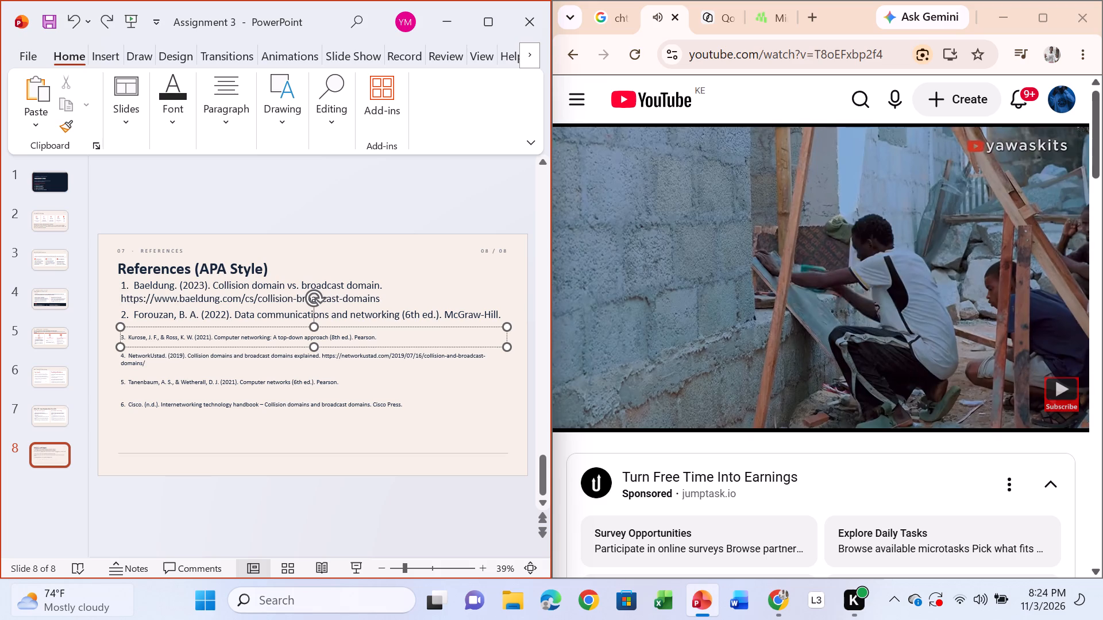
left_click_drag(376, 335, 161, 343)
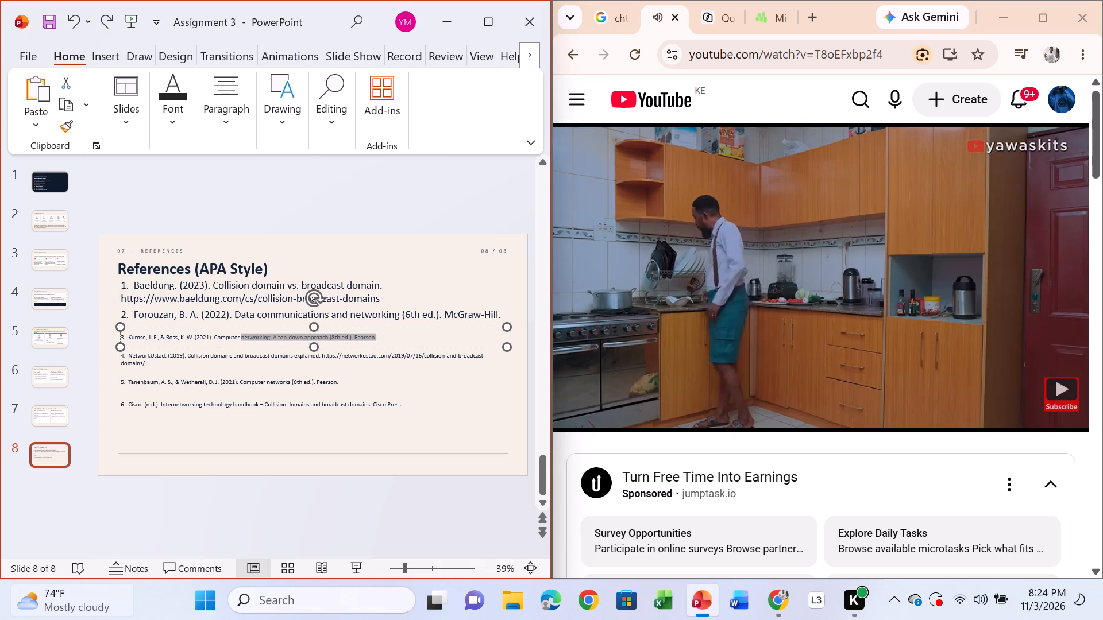
left_click_drag(161, 343, 91, 344)
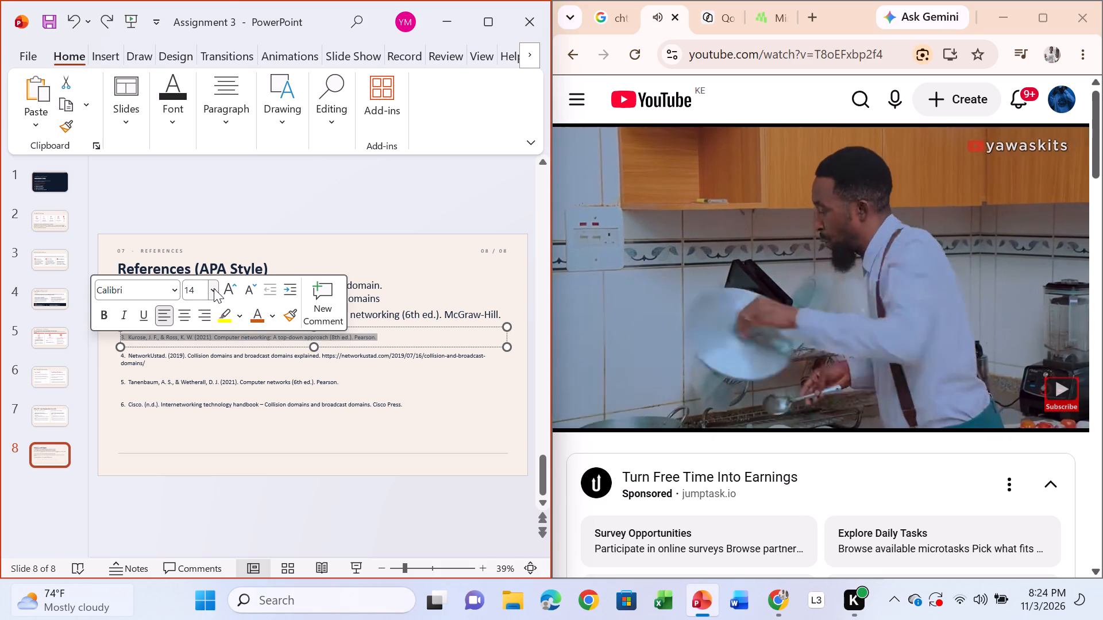
left_click(214, 288)
left_click(205, 223)
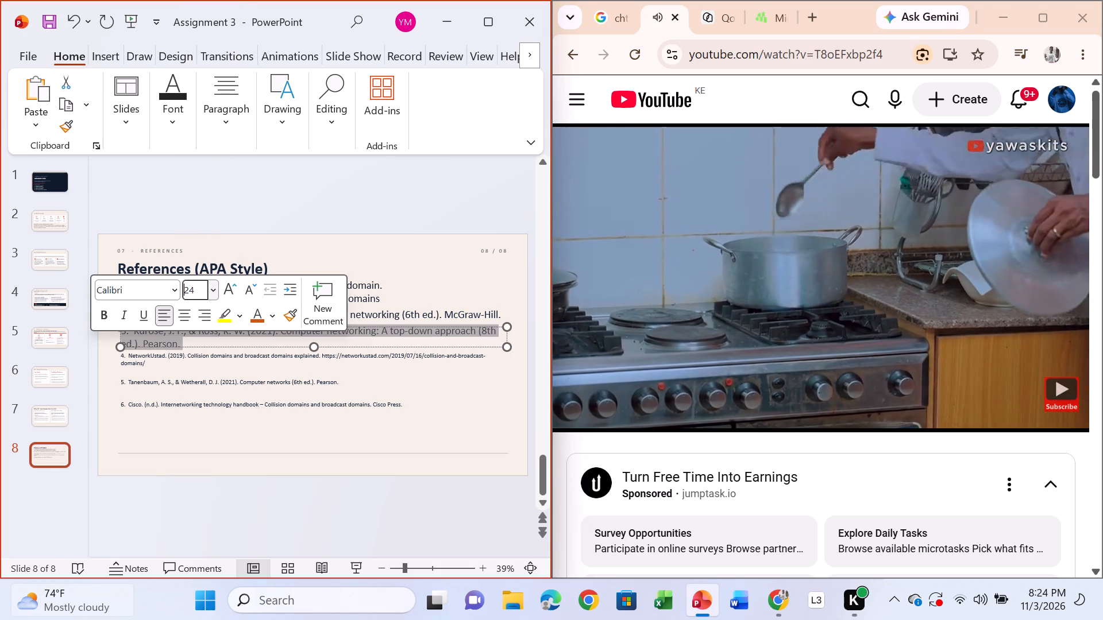
Enlarge the text of slide 8's fourth reference, the NetworkUstad entry, to a font size slightly smaller than the third reference's.
left_click(244, 364)
left_click_drag(190, 363, 81, 340)
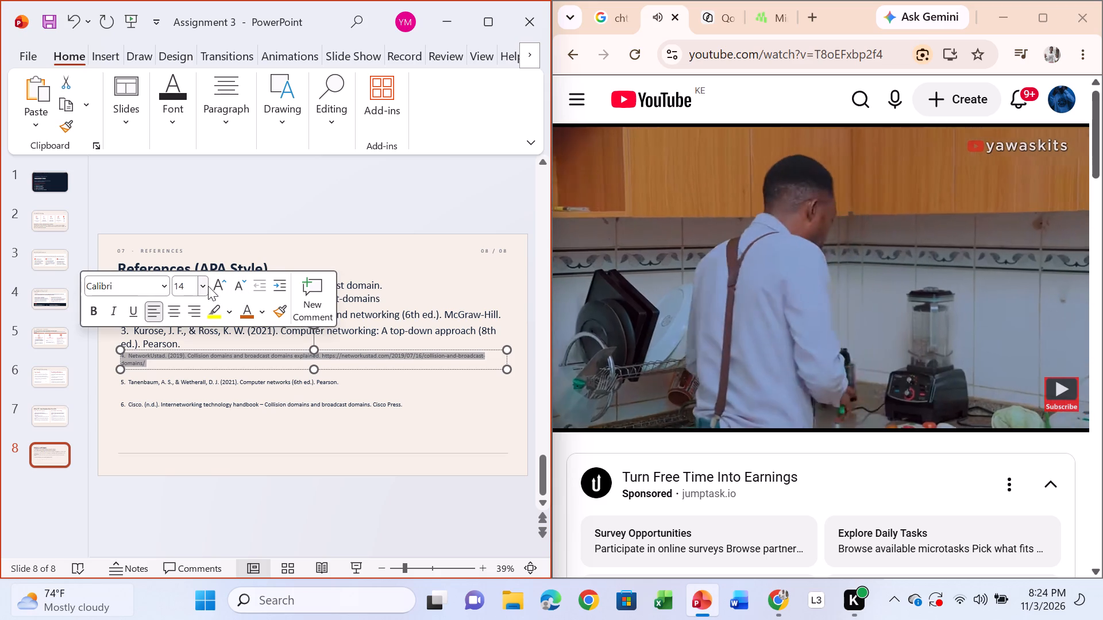
left_click(205, 286)
left_click_drag(195, 514, 191, 498)
left_click(179, 438)
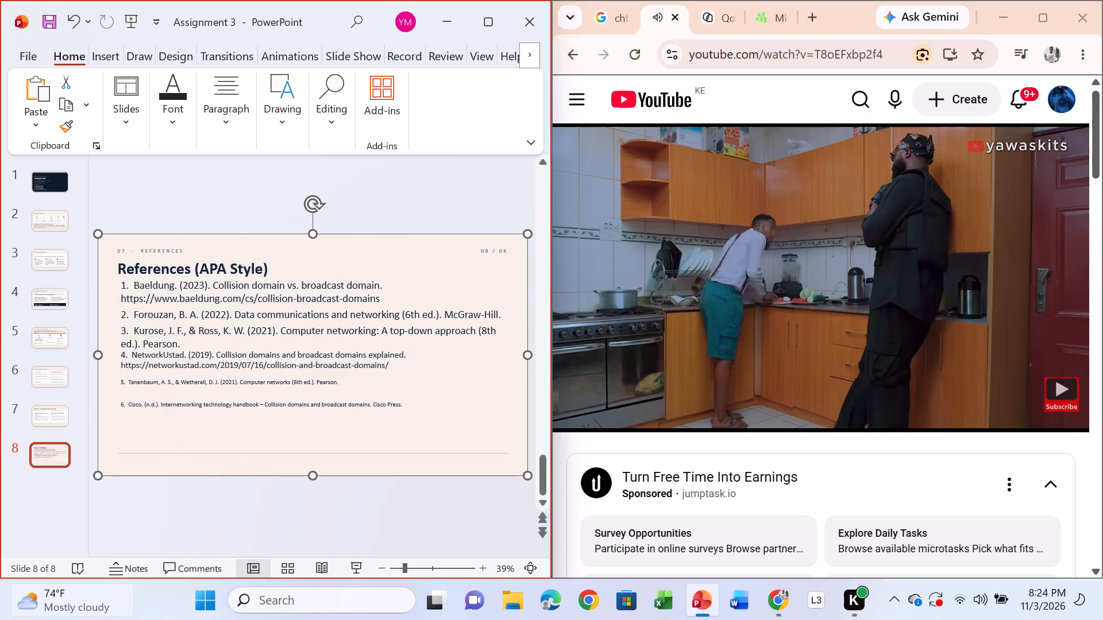
Set slide 8's fifth reference, "Computer networks (6th ed.)", to font size 24.
left_click(172, 386)
left_click(176, 382)
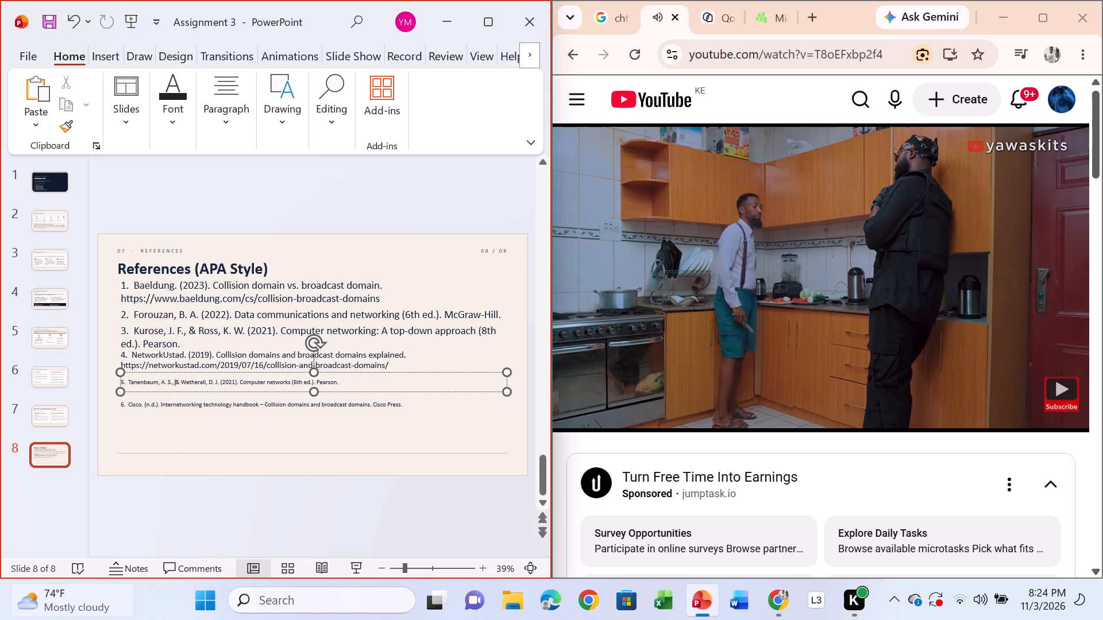
left_click(337, 383)
left_click_drag(337, 383, 82, 386)
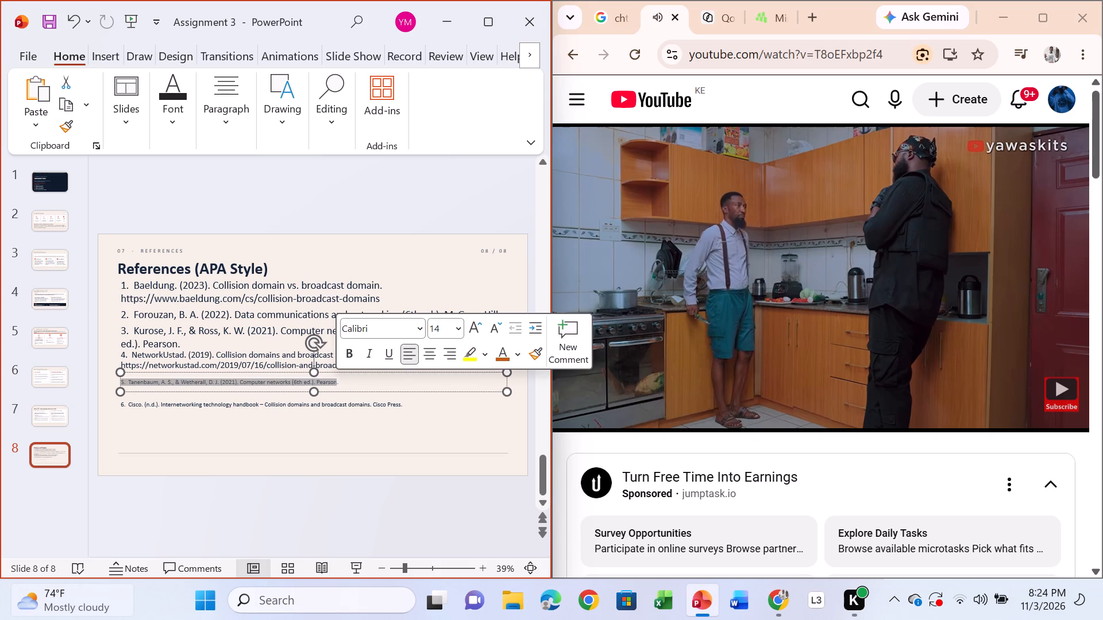
left_click_drag(82, 386, 82, 381)
left_click(200, 328)
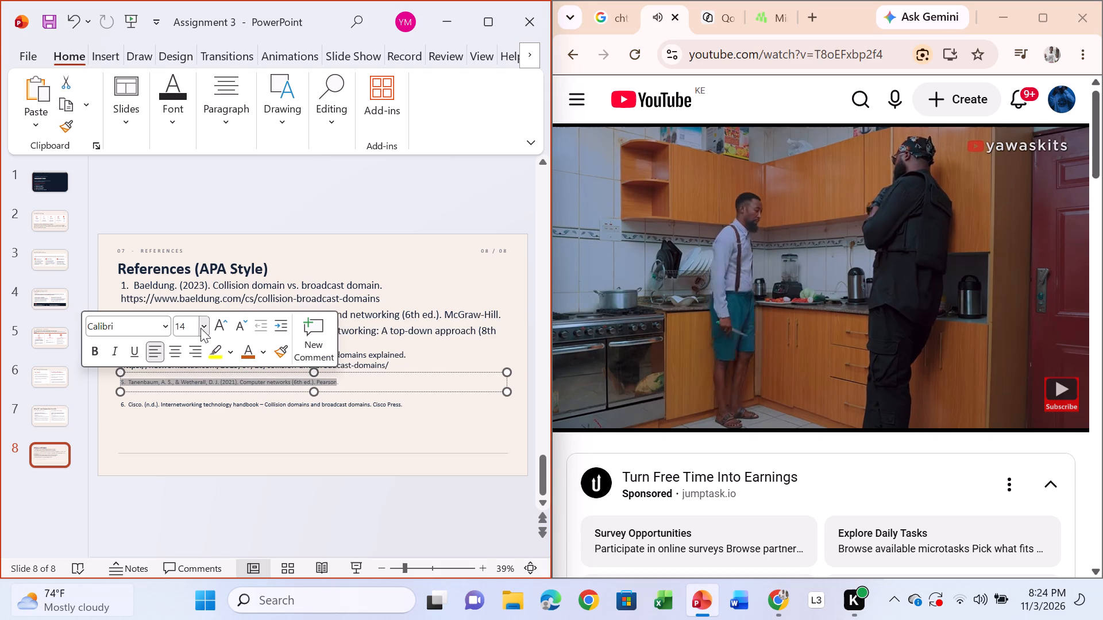
left_click(194, 228)
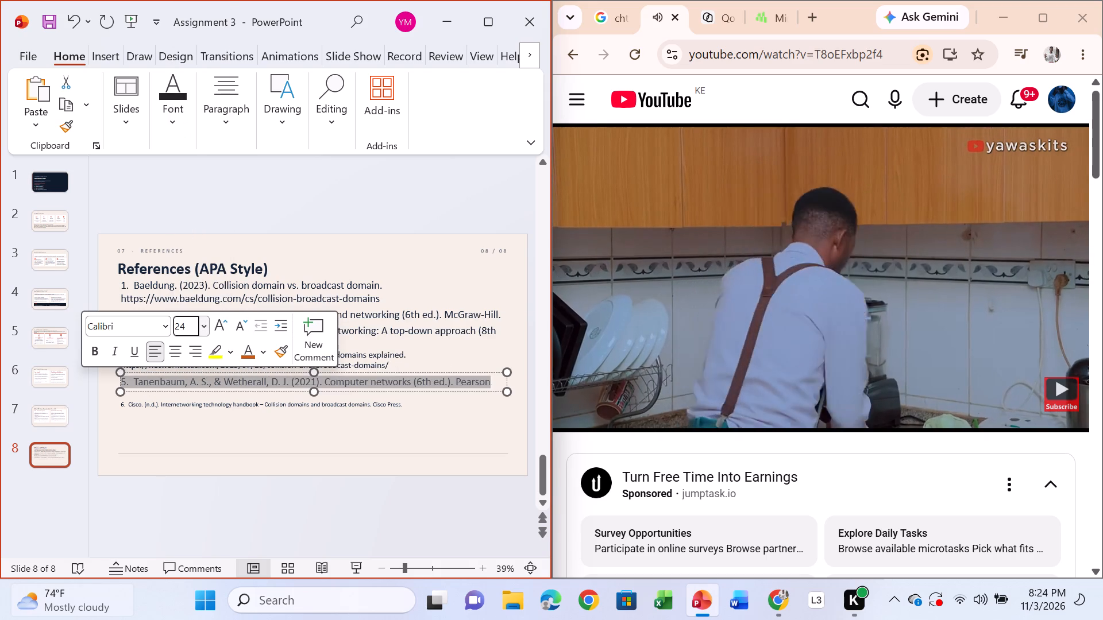
left_click(439, 254)
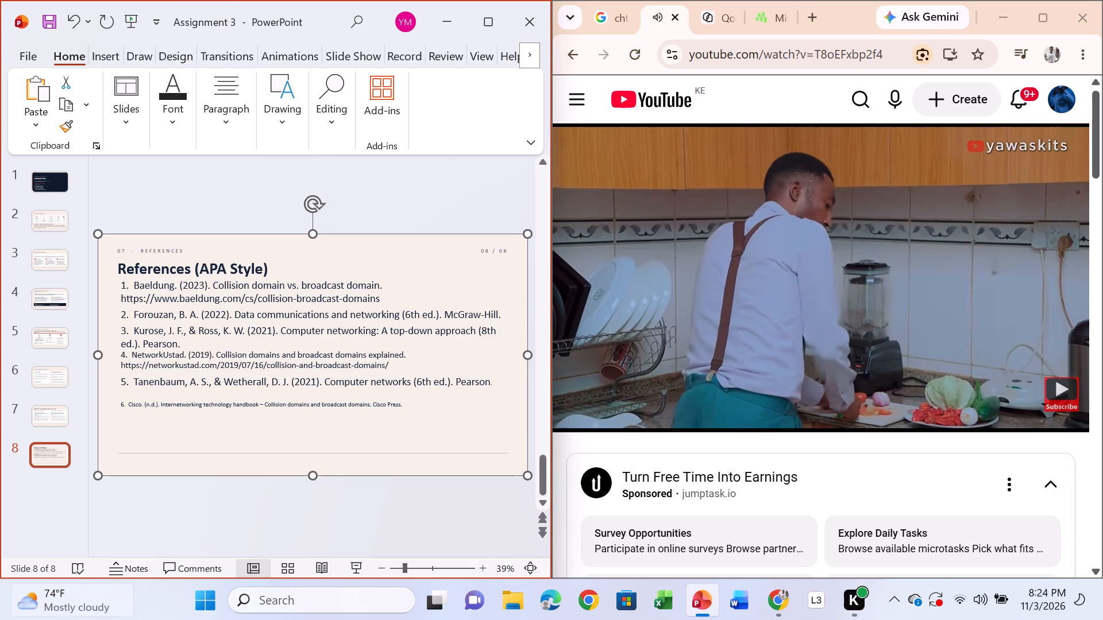
Set slide 8's sixth reference, the Cisco "Internetworking technology handbook" entry, to font size 24.
left_click(202, 400)
left_click(204, 402)
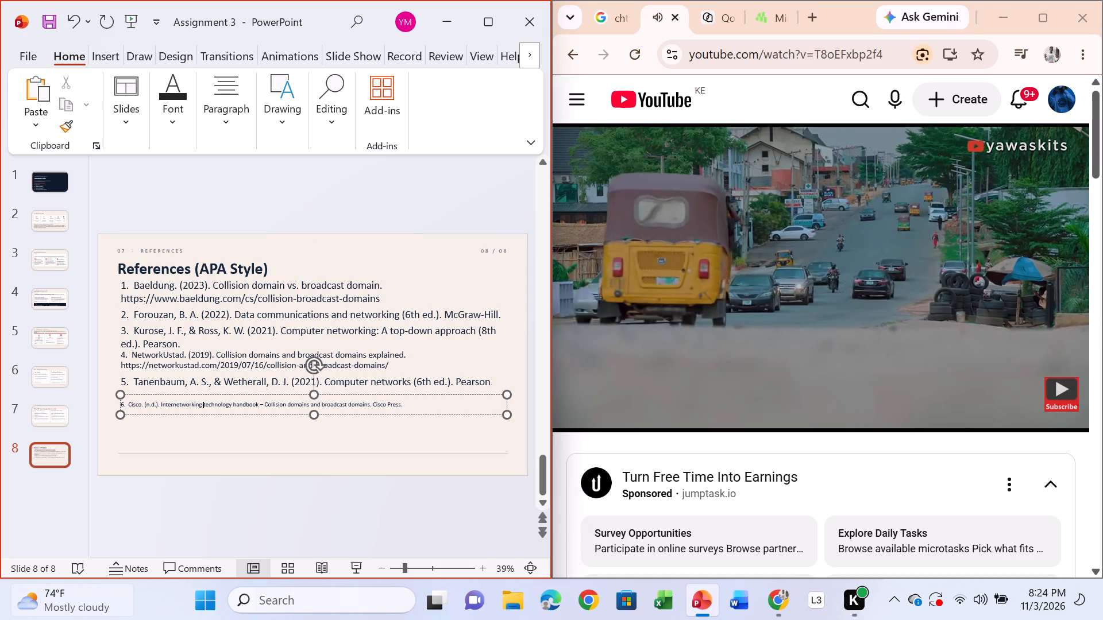
left_click(400, 403)
left_click_drag(400, 403, 147, 404)
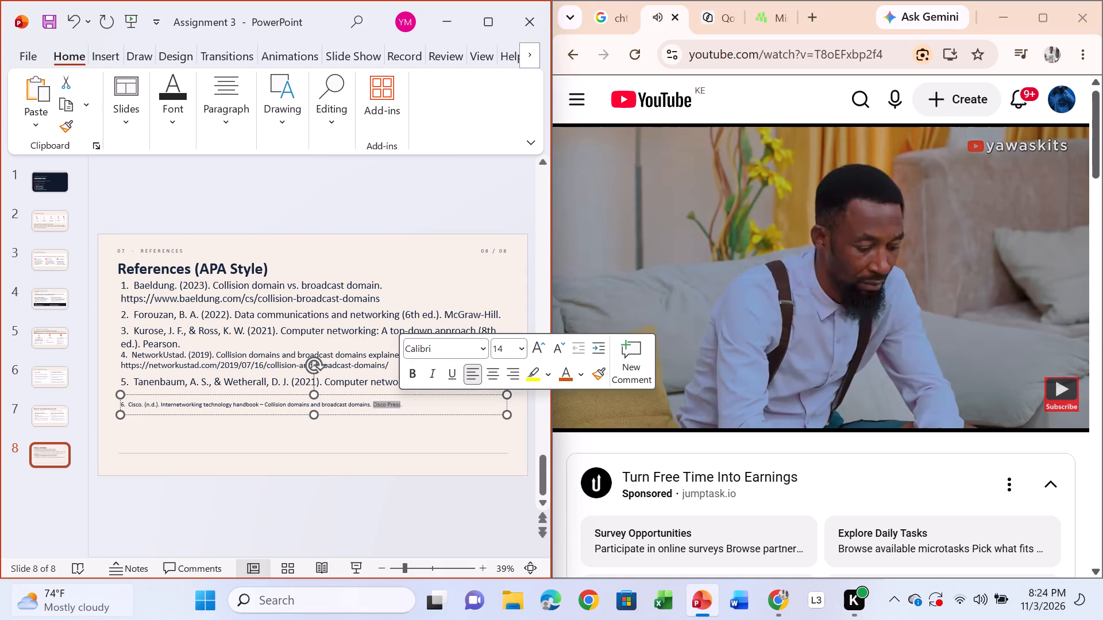
left_click_drag(147, 404, 20, 397)
left_click(173, 123)
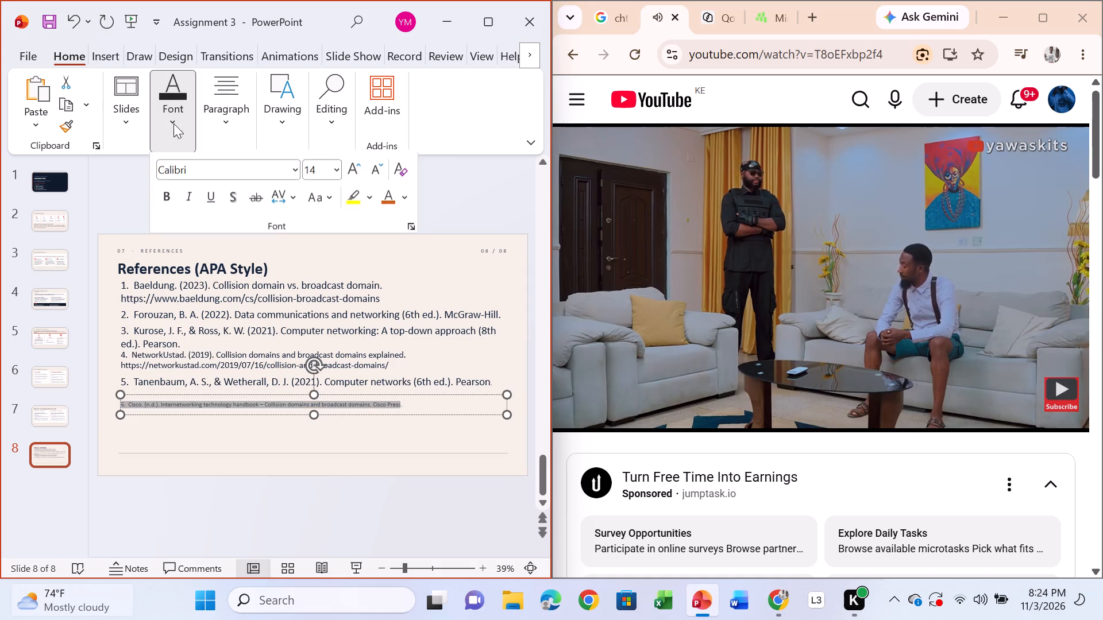
left_click(337, 169)
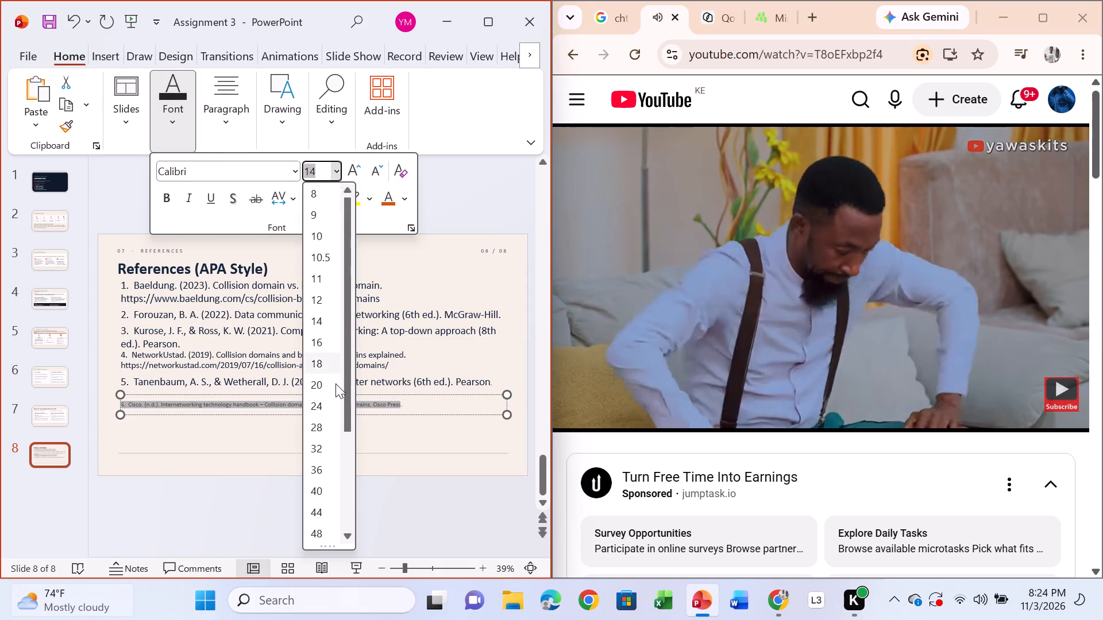
left_click(321, 406)
left_click(425, 243)
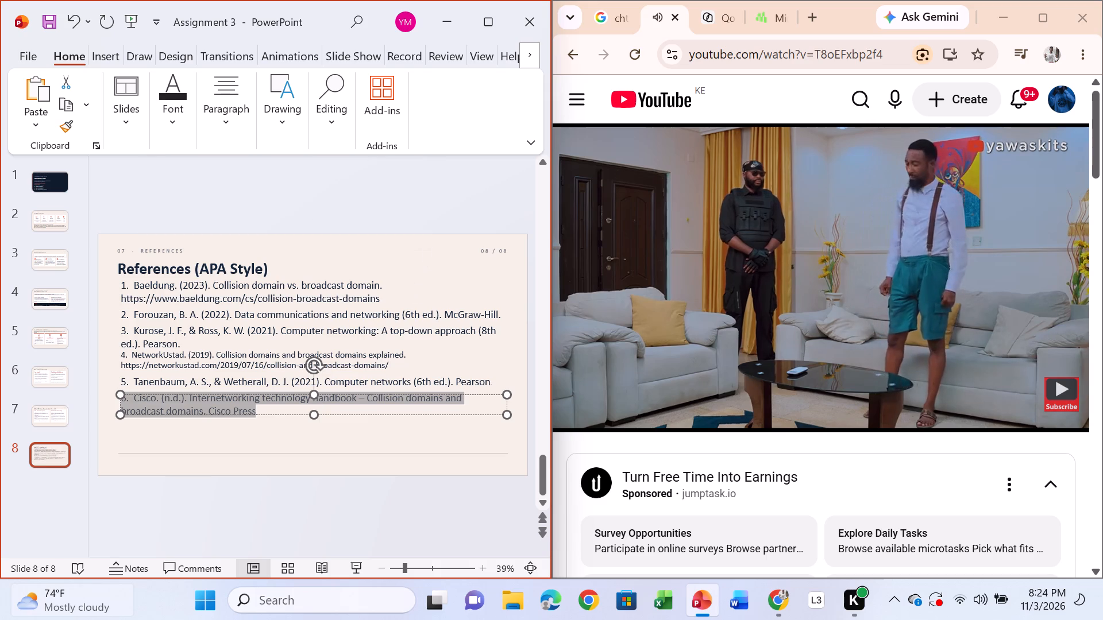
left_click(396, 277)
left_click(275, 370)
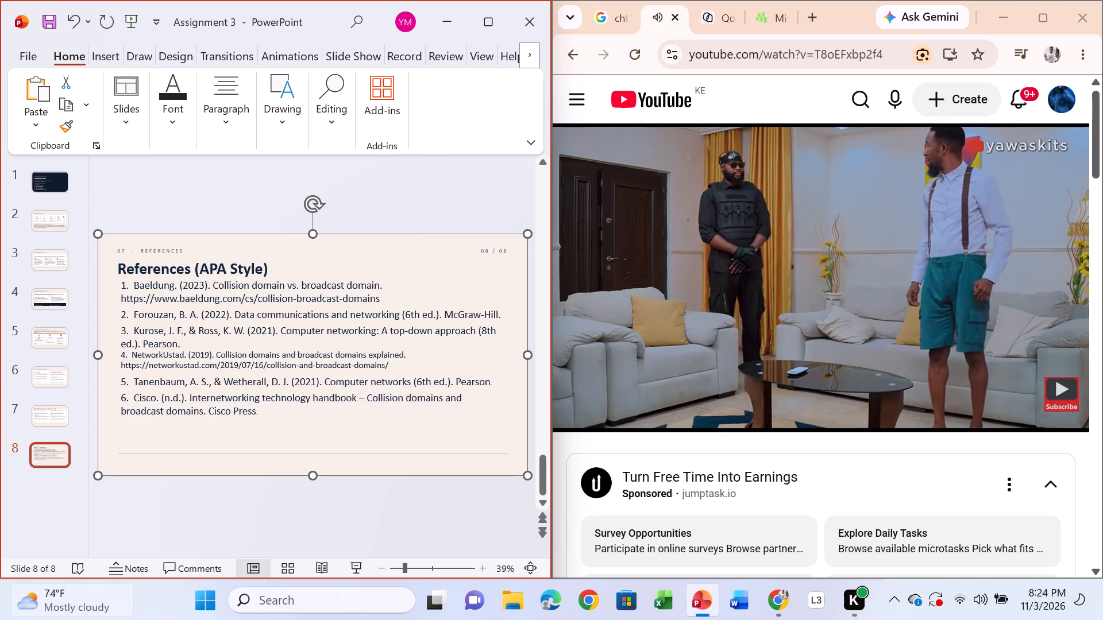
Recolor slide 8's heading "References (APA Style)" to orange.
left_click_drag(218, 269, 227, 266)
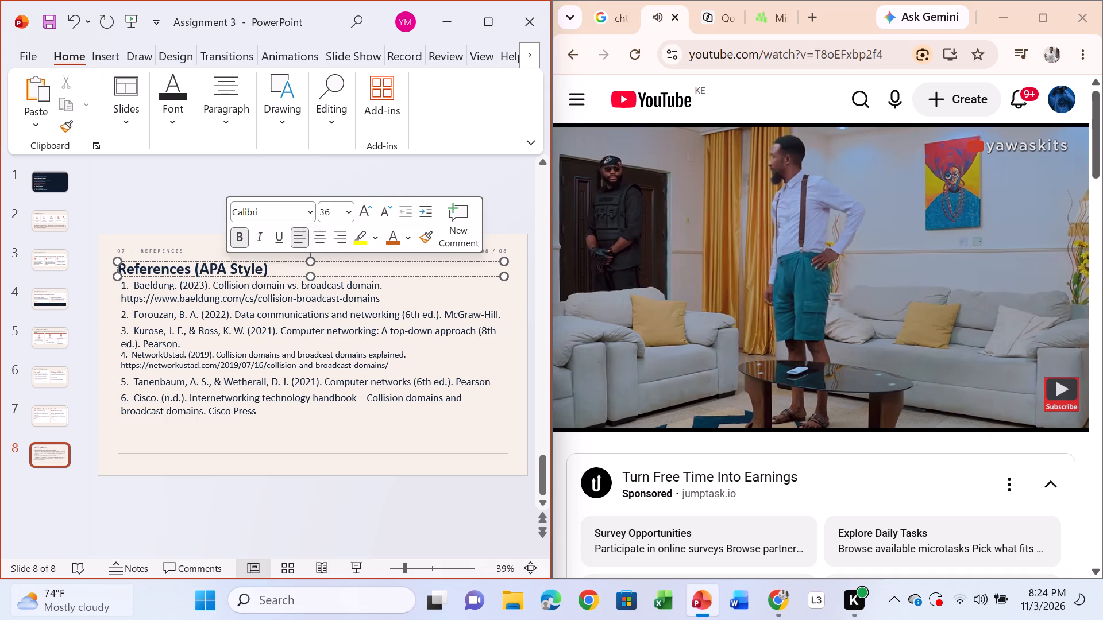
left_click(267, 269)
left_click_drag(267, 269, 78, 277)
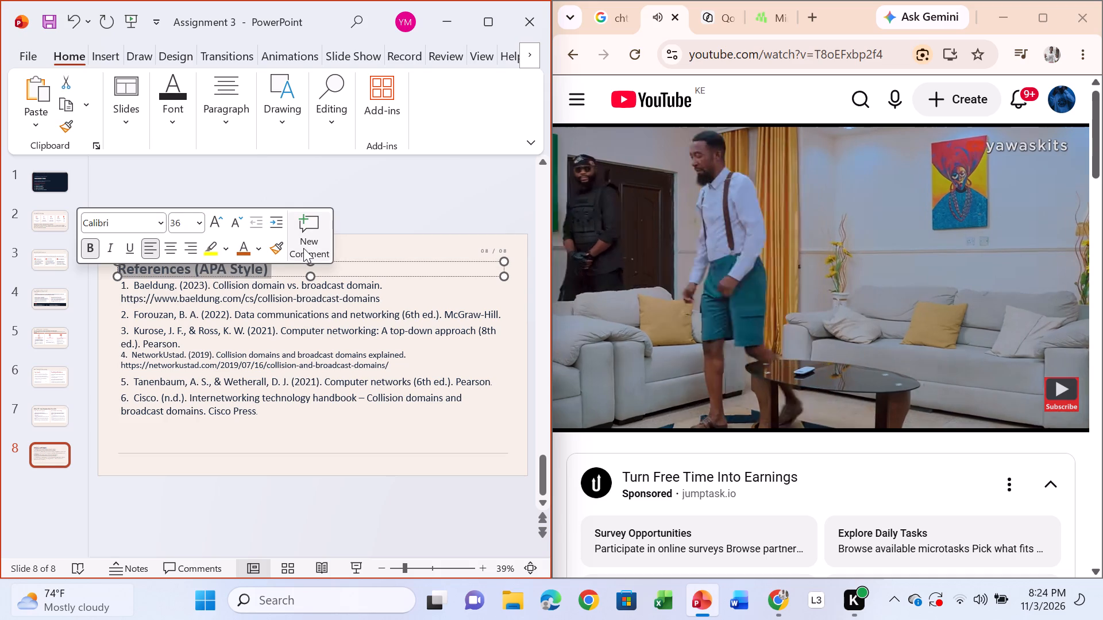
left_click(249, 255)
left_click(392, 187)
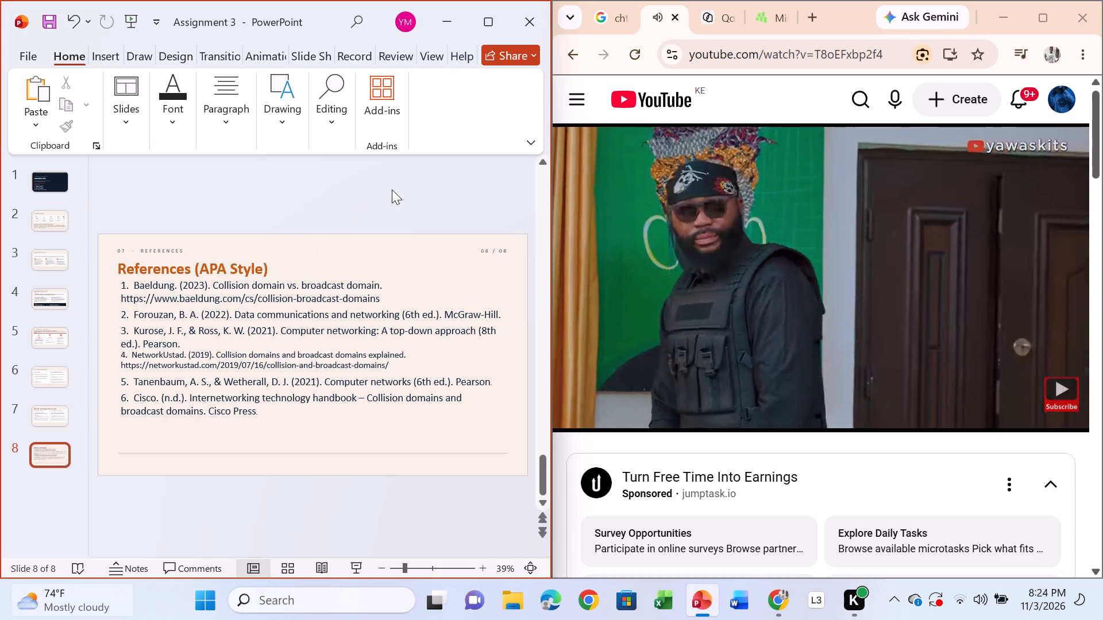
Open slide 7, "DNS and TCP – Name Resolution & Port Connectivity".
left_click_drag(34, 418, 33, 409)
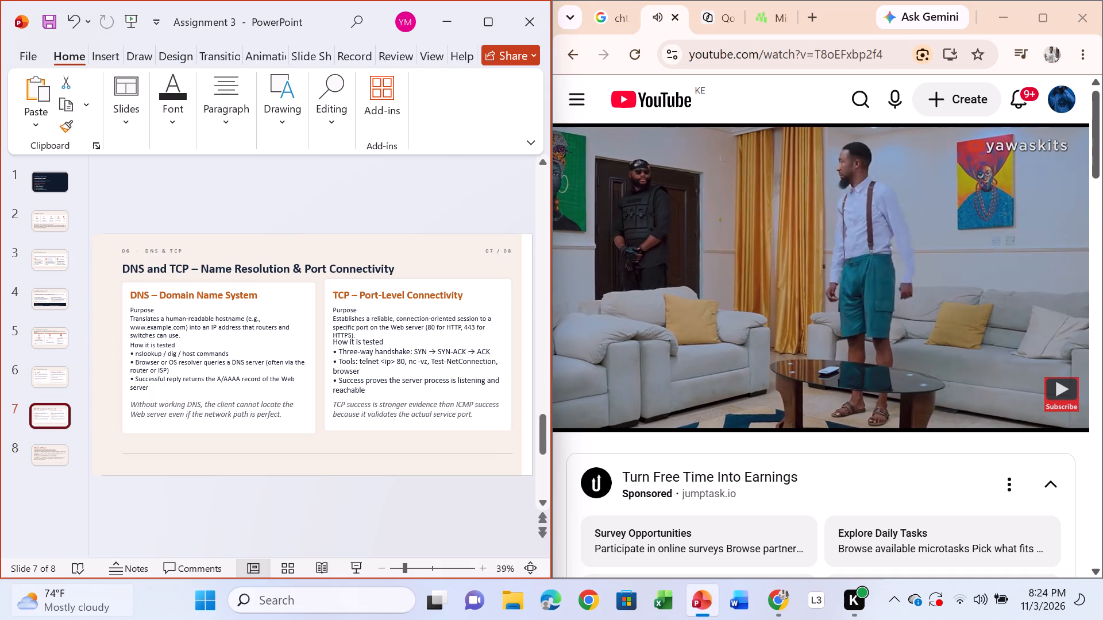